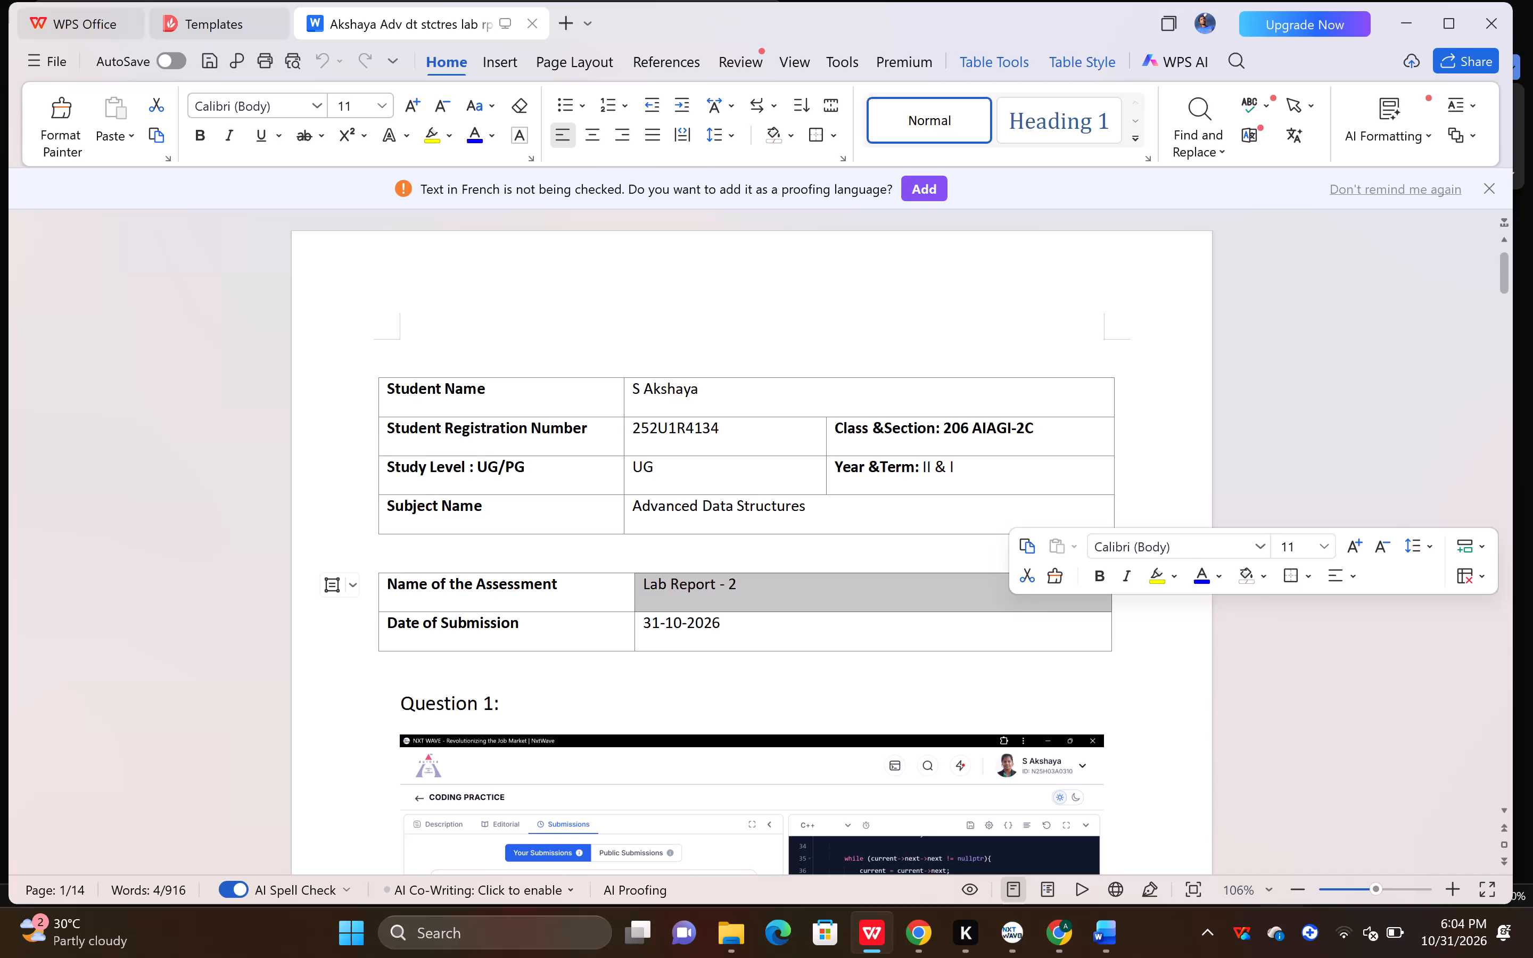
Copy the student details and assessment tables from the WPS lab report and paste them into the blank Word document.
{"action": "left_click", "coordinate": [1128, 635]}
{"action": "left_click_drag", "start_coordinate": [1127, 635], "coordinate": [965, 641]}
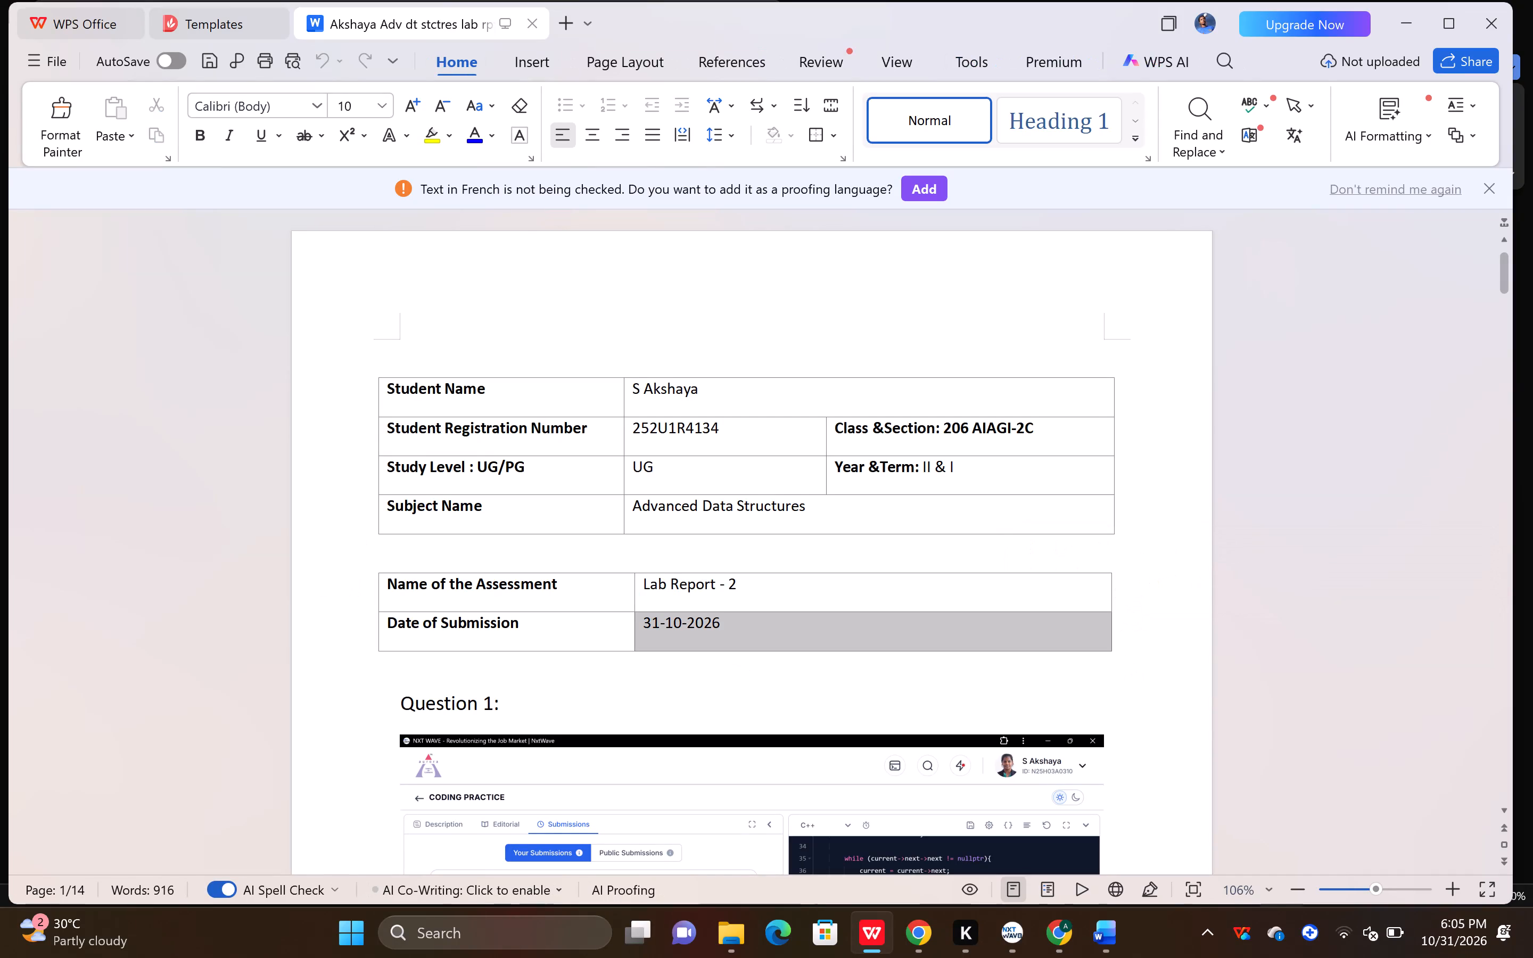
{"action": "left_click_drag", "start_coordinate": [965, 641], "coordinate": [376, 390]}
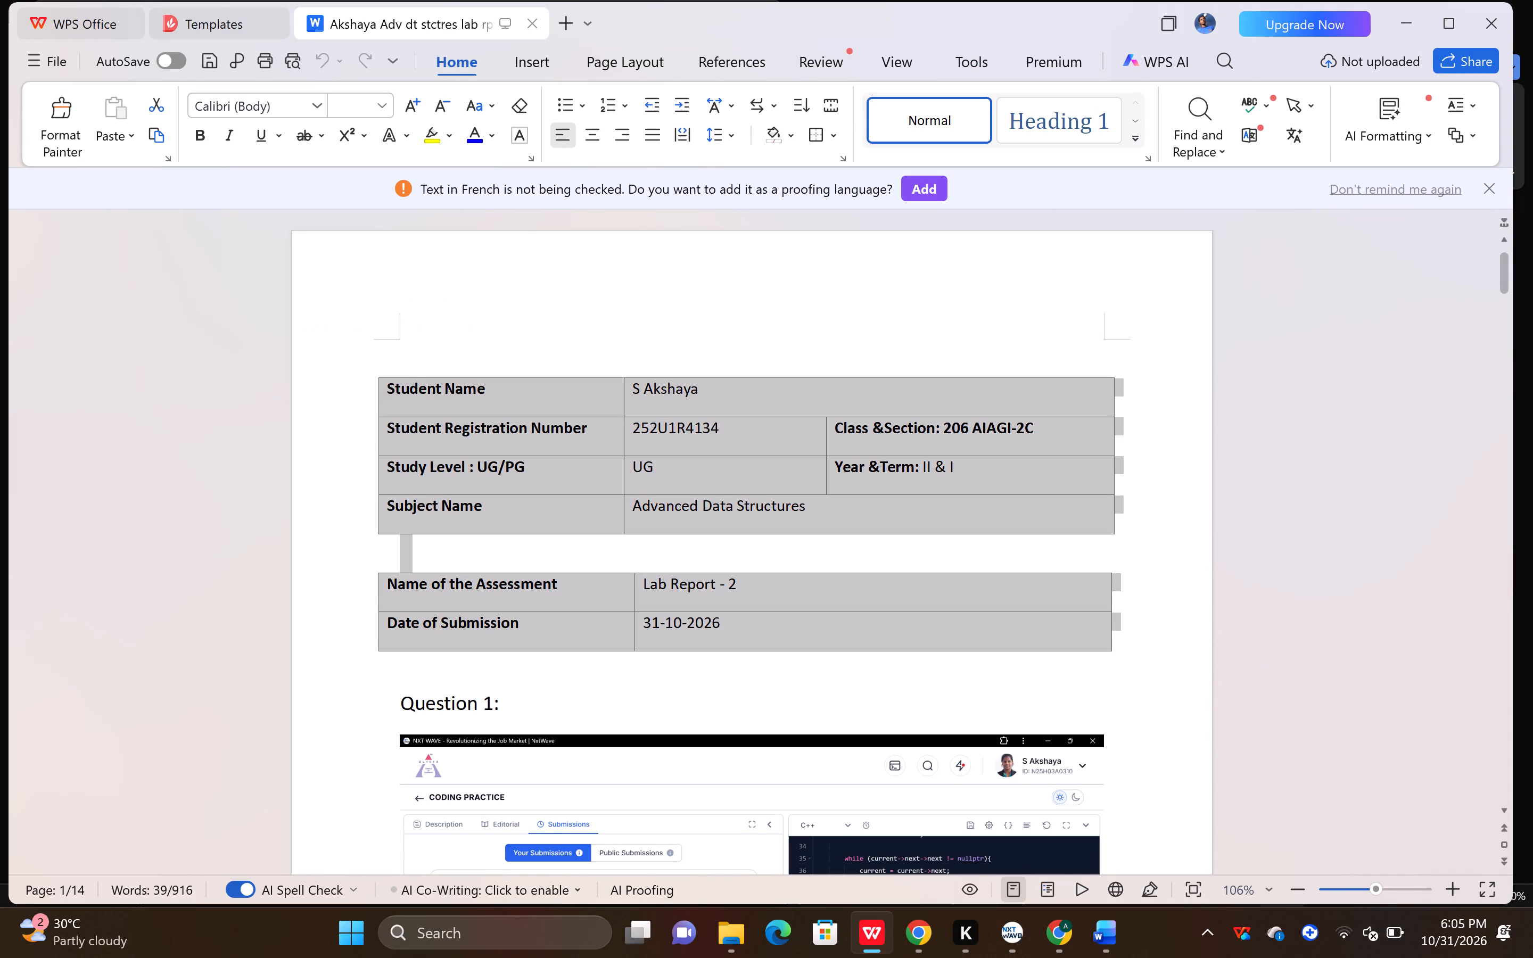
{"action": "key", "text": "ctrl+c"}
{"action": "left_click", "coordinate": [1117, 953]}
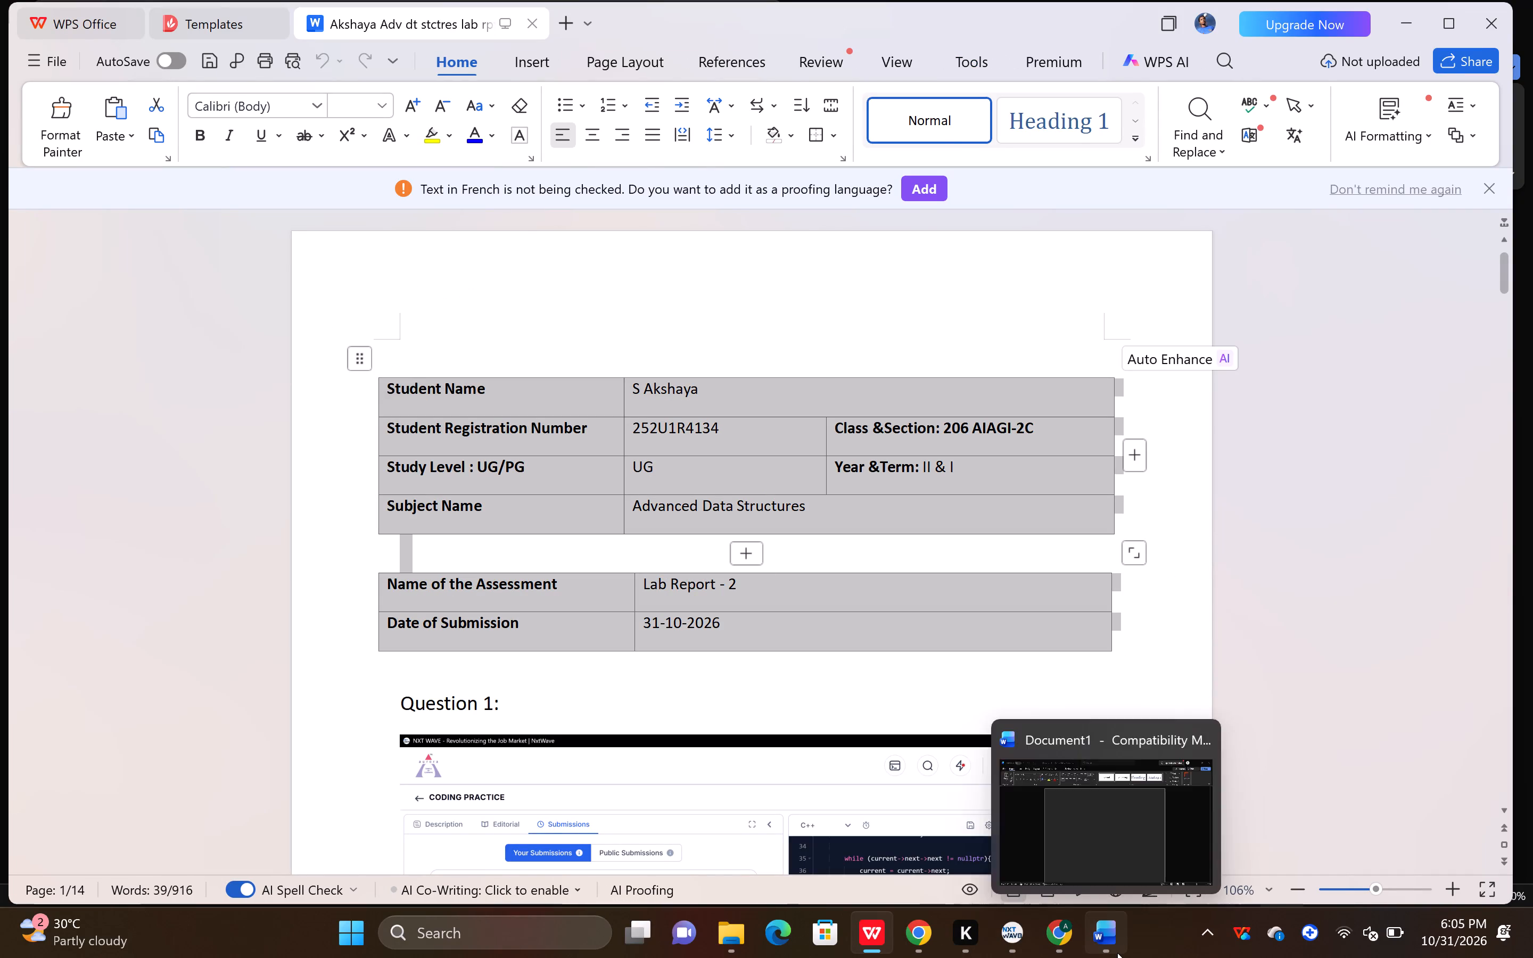
{"action": "key", "text": "ctrl+v"}
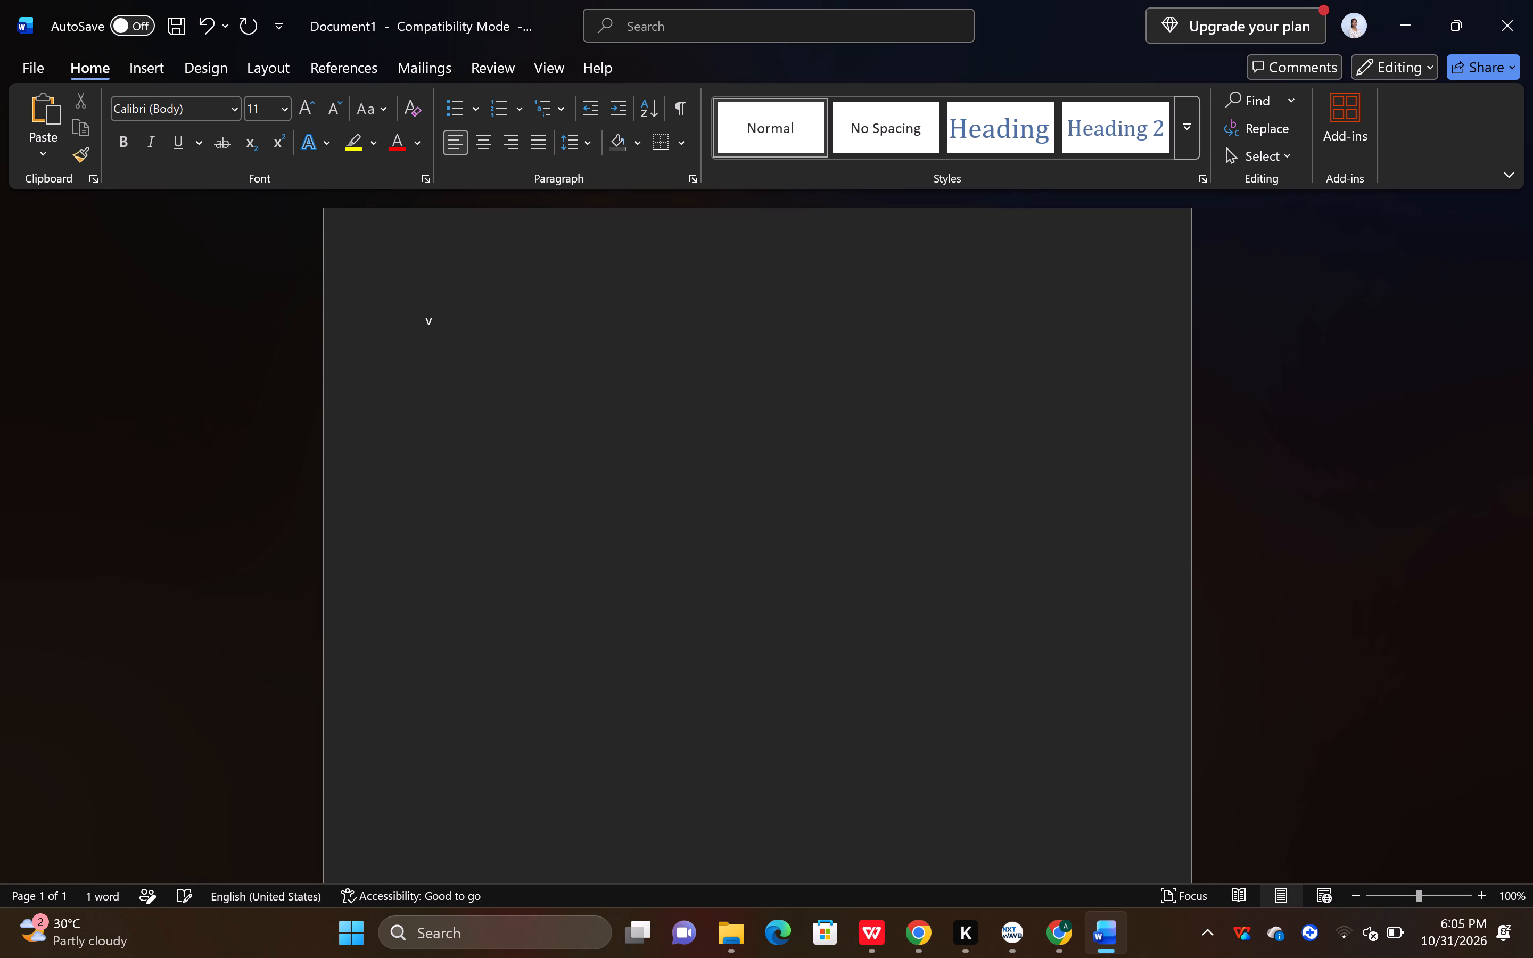
{"action": "key", "text": "BackSpace"}
{"action": "key", "text": "ctrl+v"}
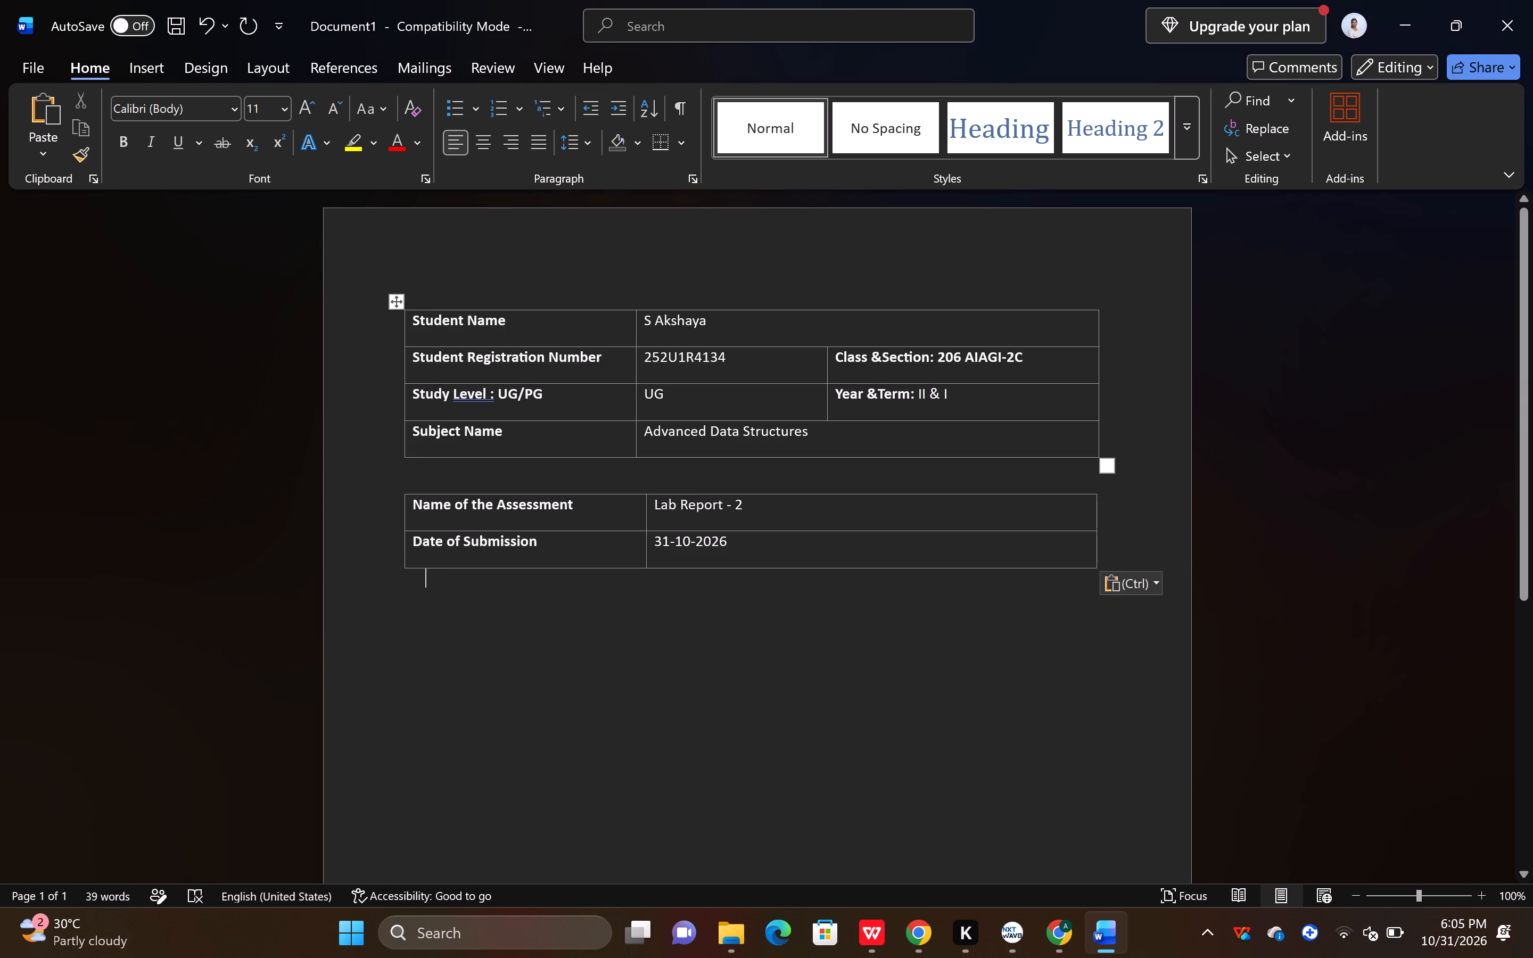
Clear the subject in the Subject Name row of the student details table.
{"action": "left_click_drag", "start_coordinate": [825, 436], "coordinate": [676, 435]}
{"action": "key", "text": "BackSpace"}
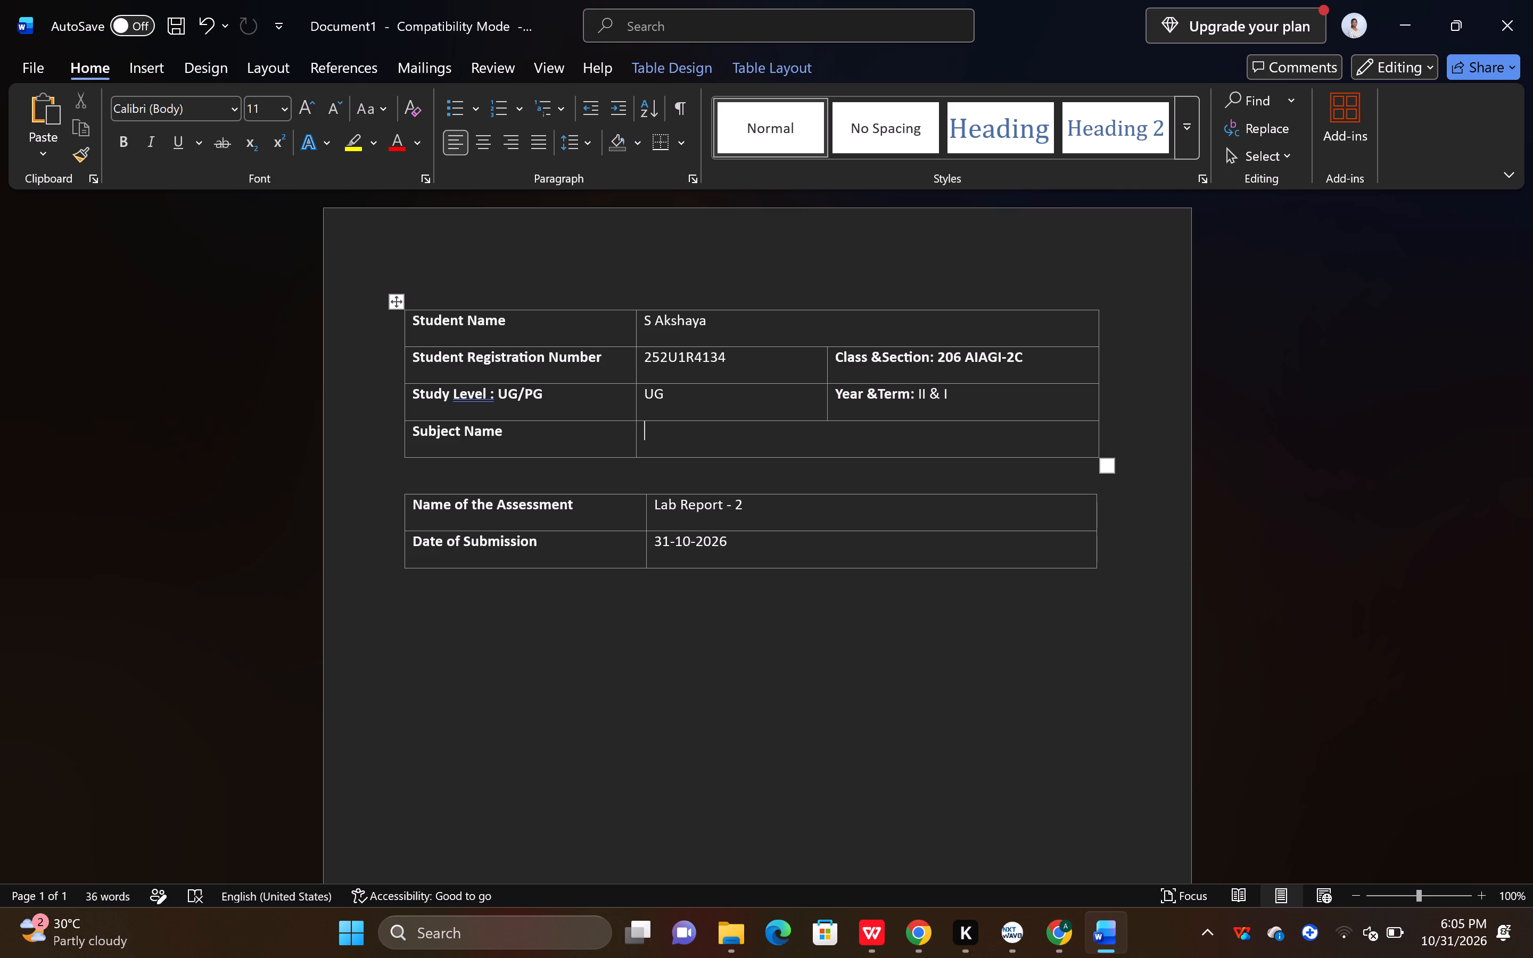
Switch to the FDS.MODULE 2 LAB2 Colab notebook in Chrome, capture a full-screen screenshot of its first cells, and return to Word.
{"action": "left_click", "coordinate": [916, 953]}
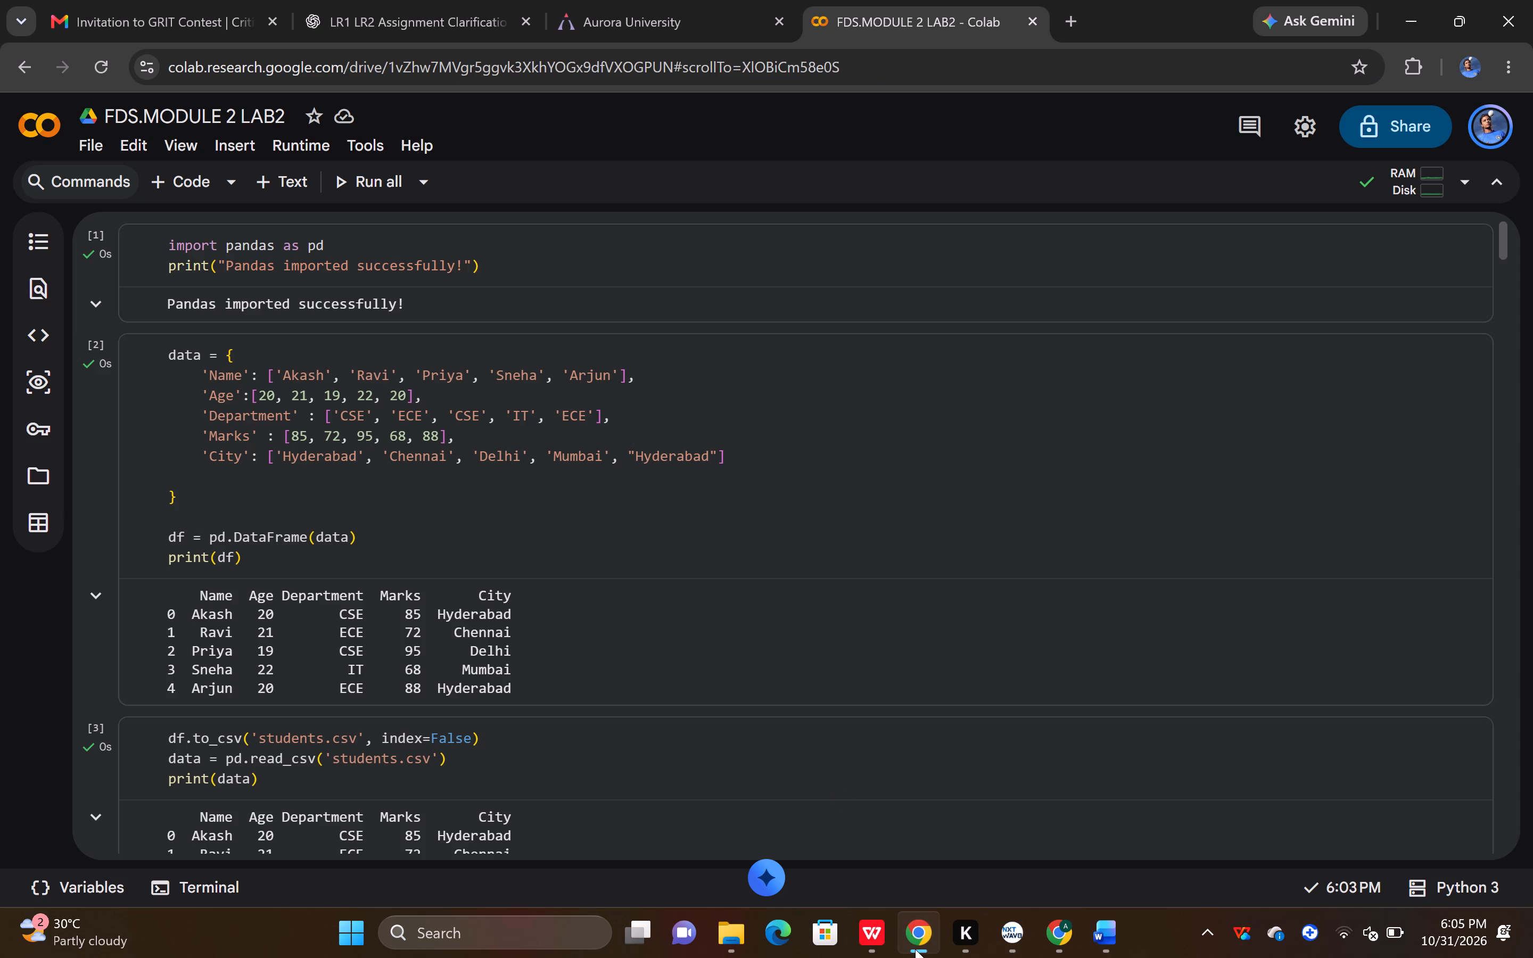
{"action": "key", "text": "shift+super+s"}
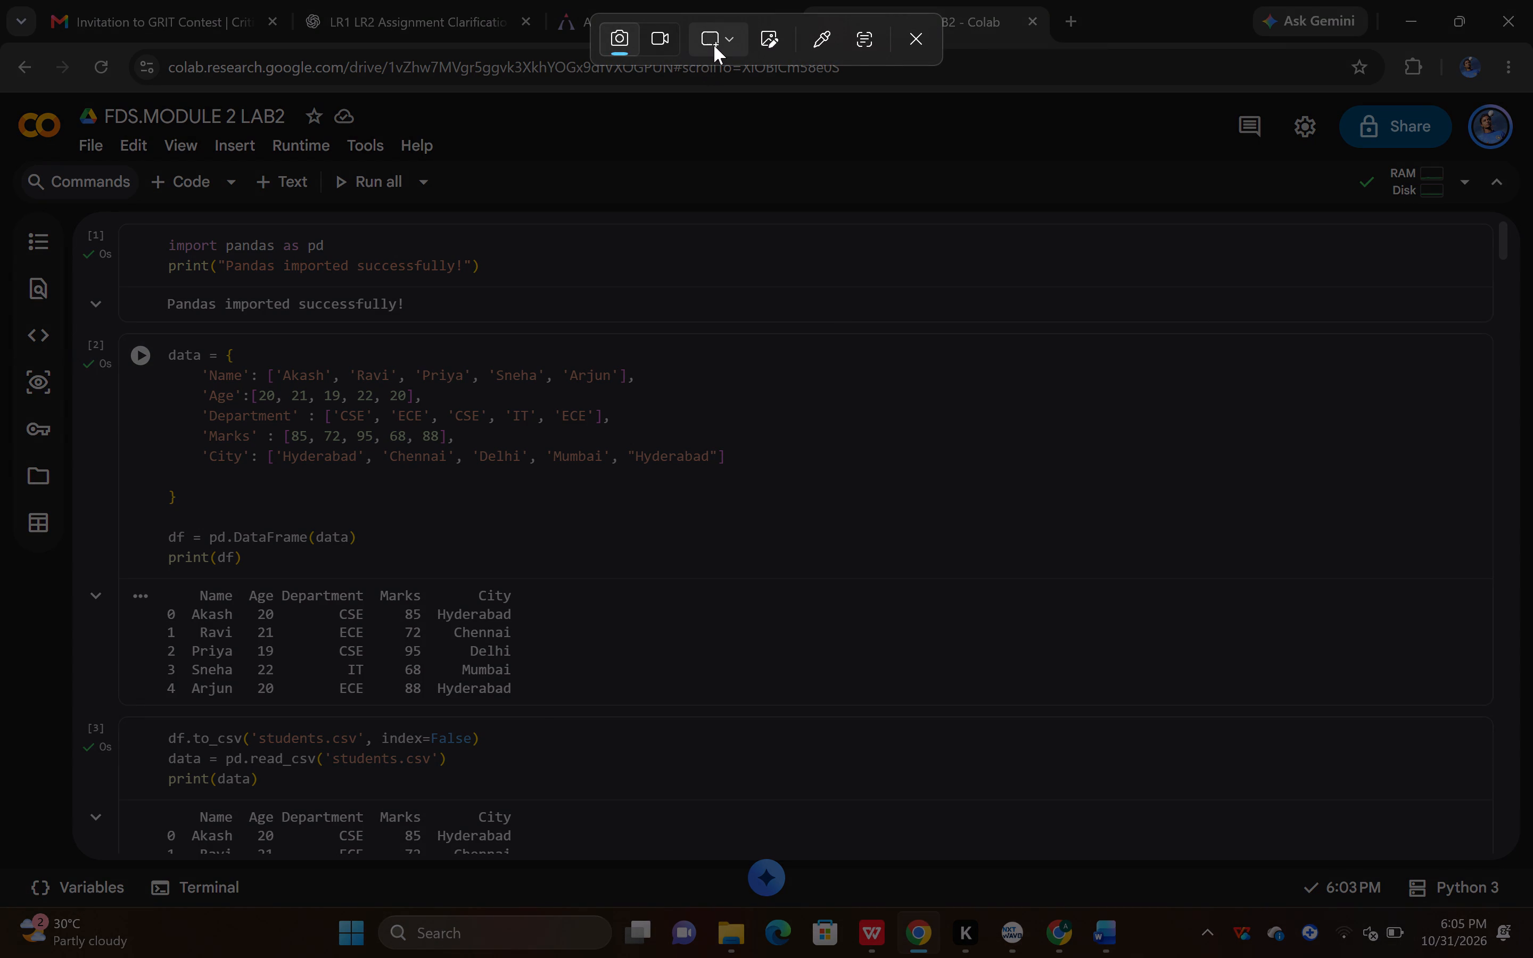
{"action": "left_click", "coordinate": [714, 45]}
{"action": "left_click", "coordinate": [730, 118]}
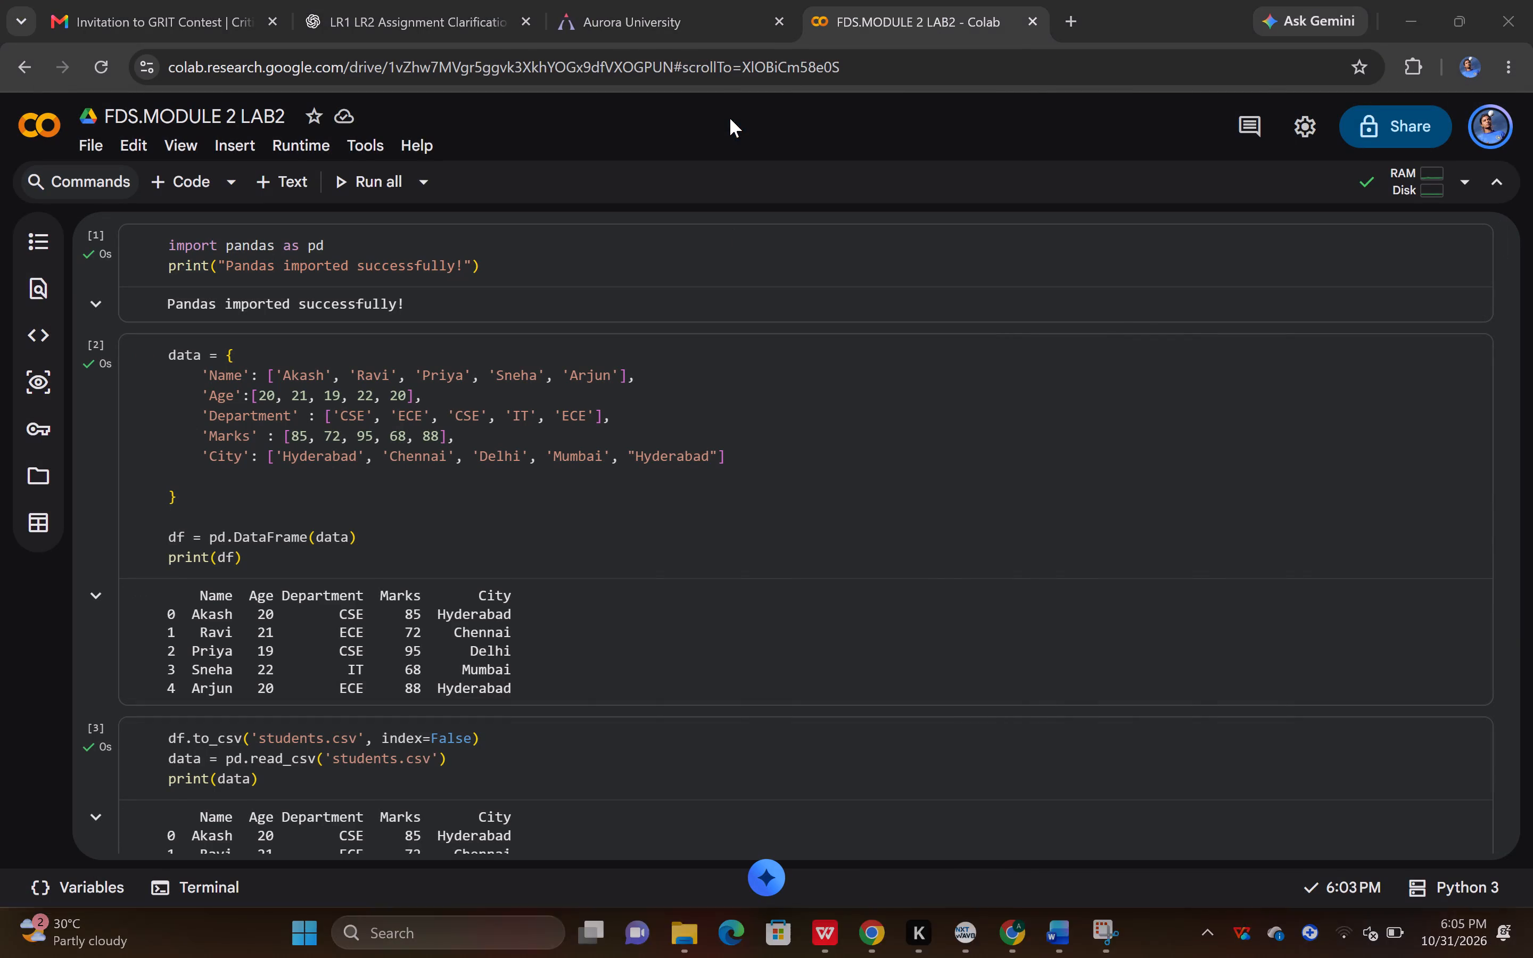
{"action": "left_click", "coordinate": [1113, 933]}
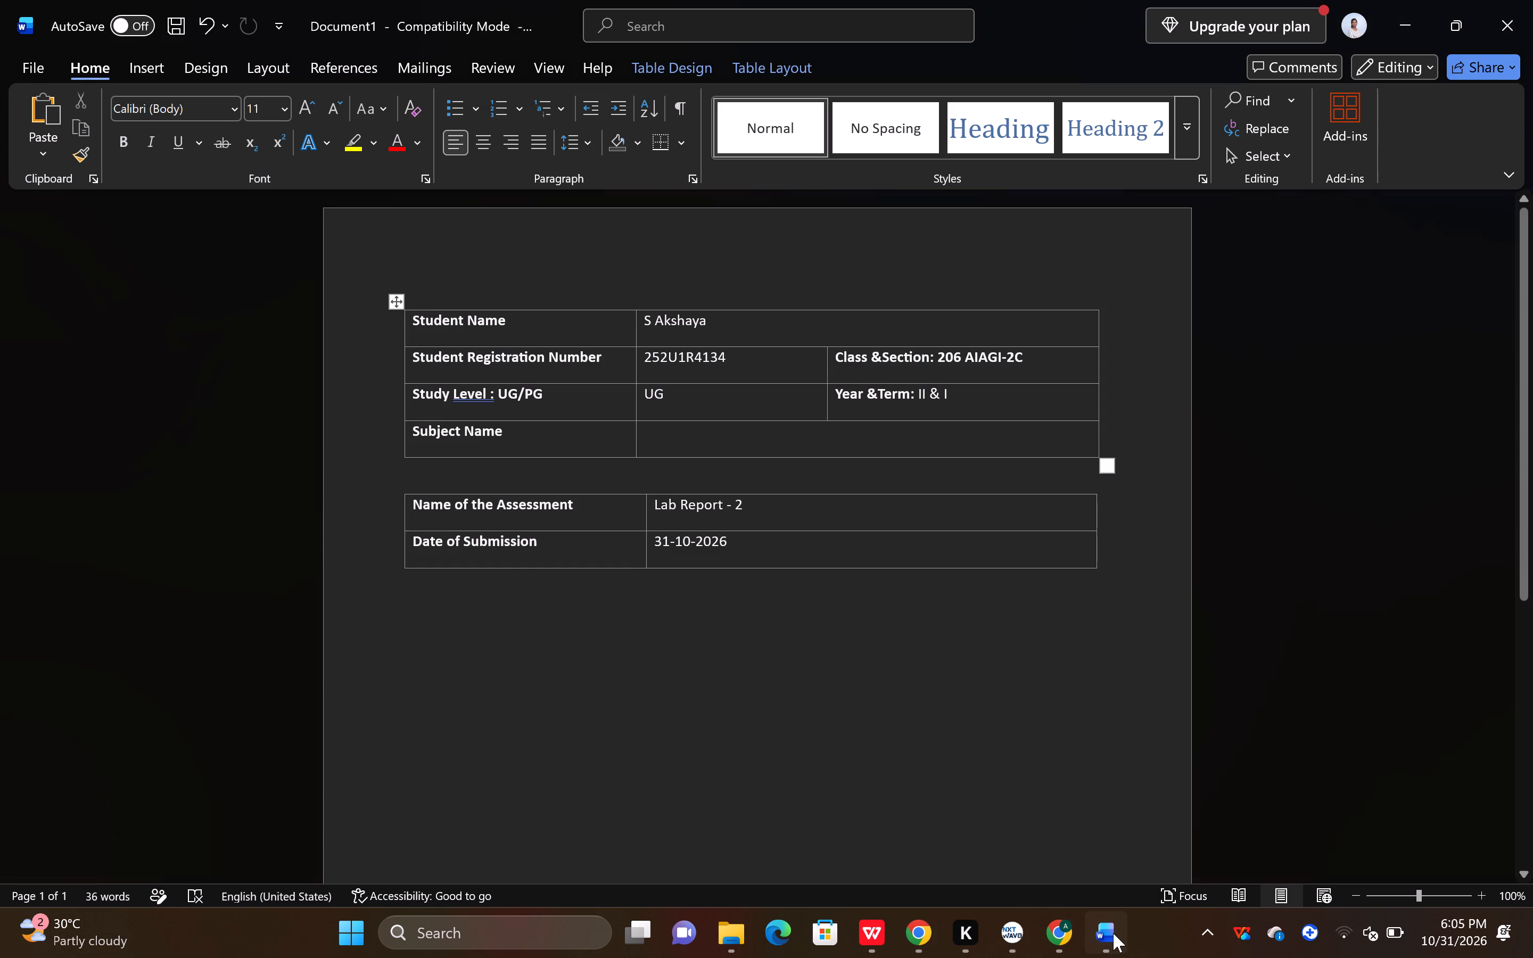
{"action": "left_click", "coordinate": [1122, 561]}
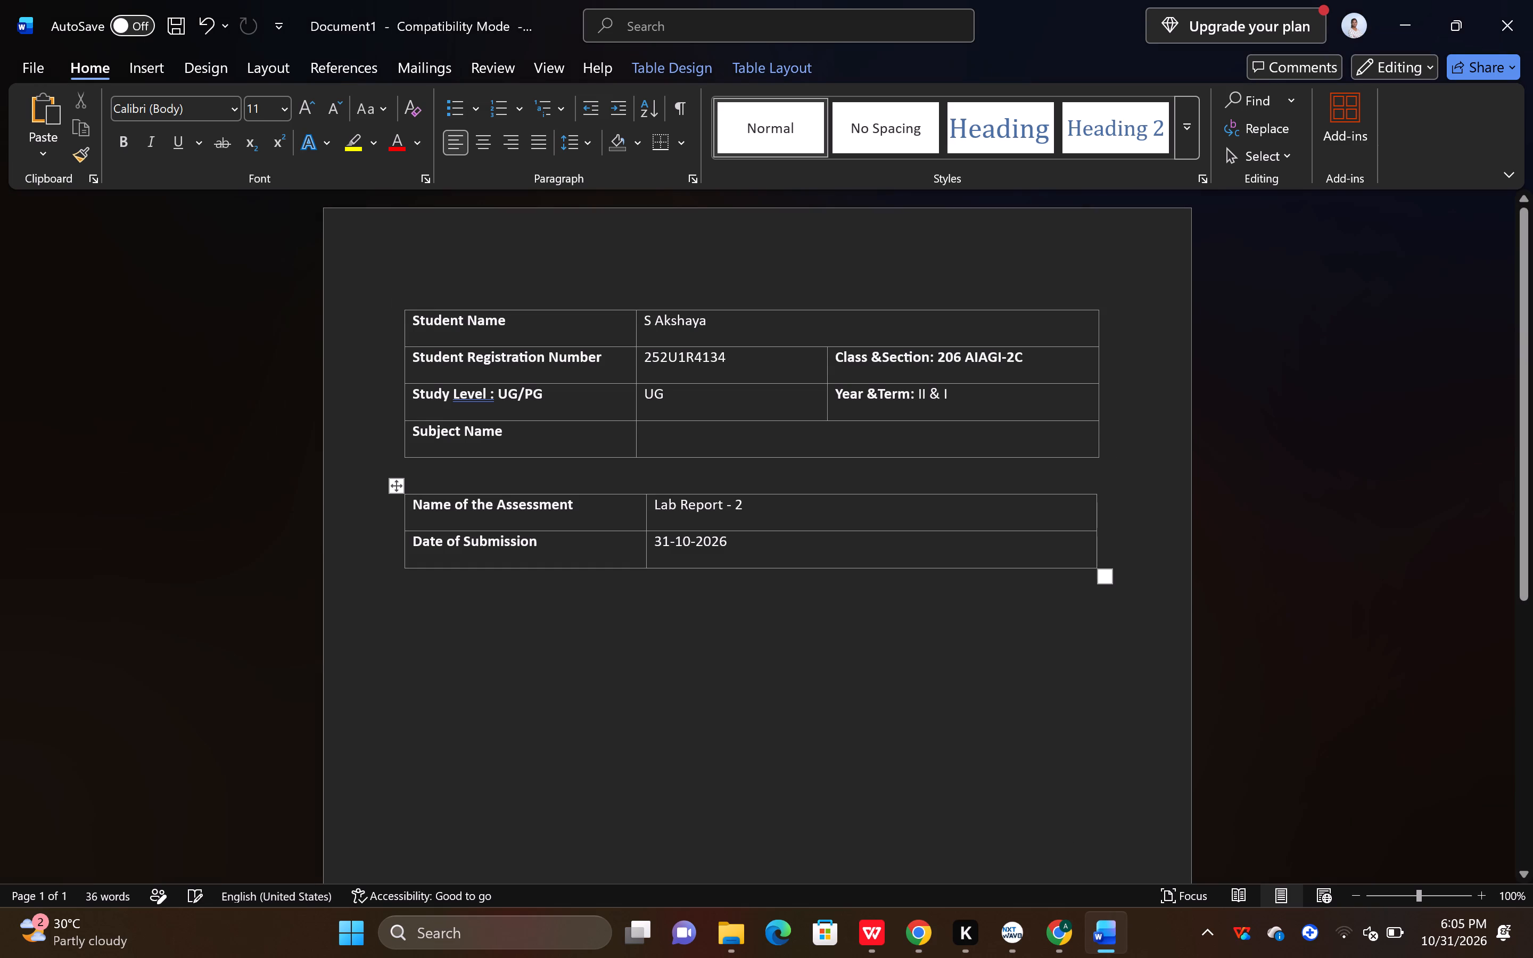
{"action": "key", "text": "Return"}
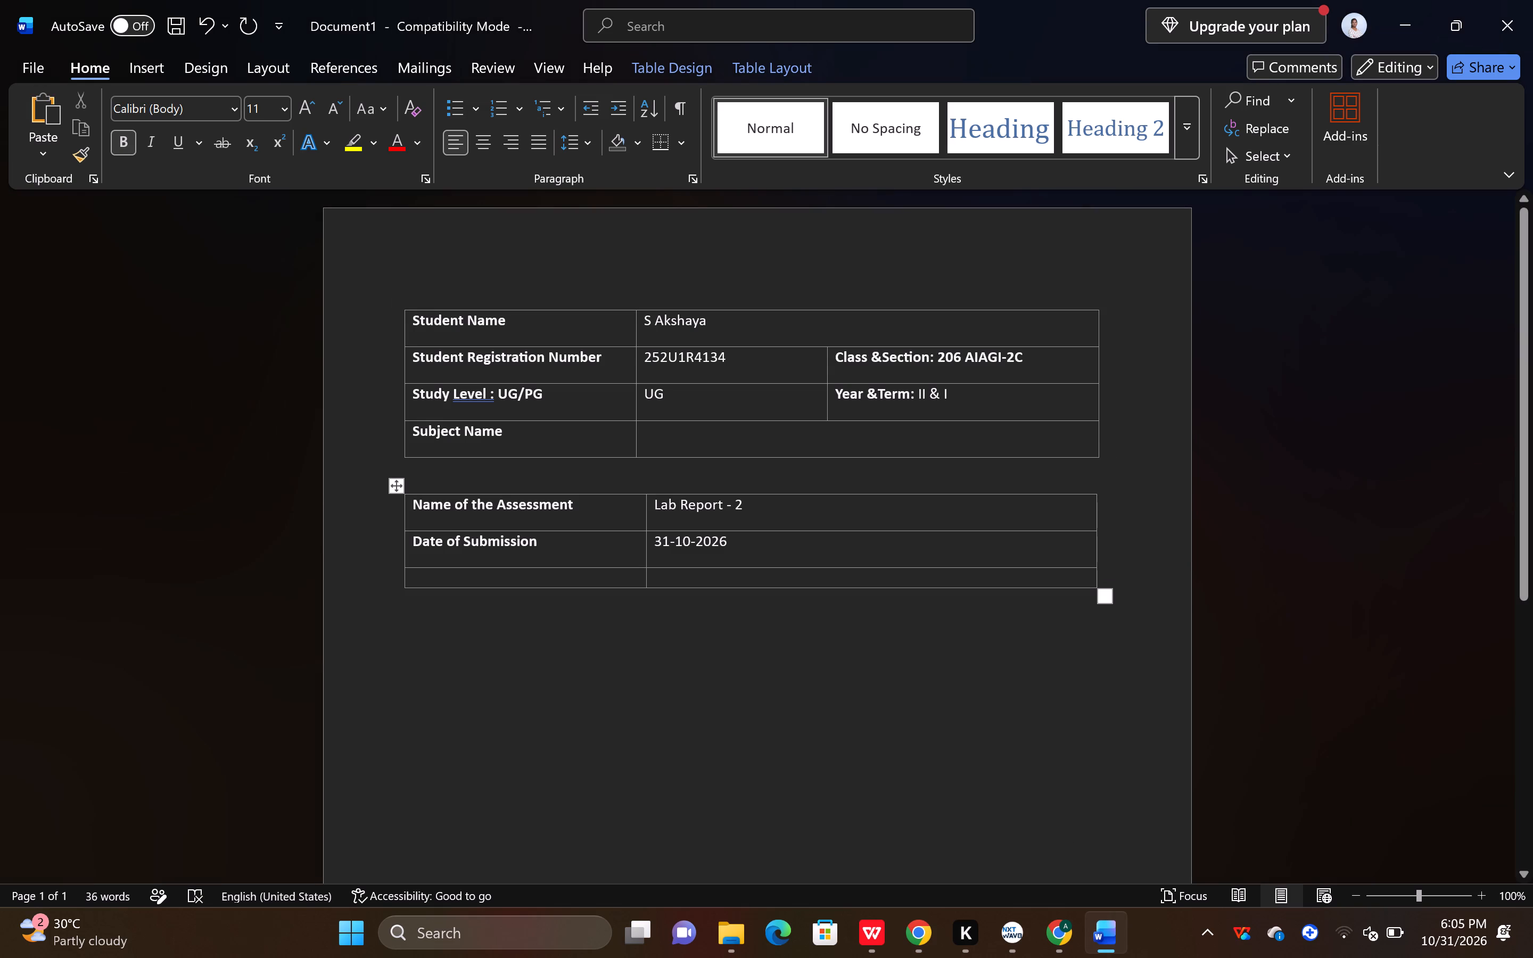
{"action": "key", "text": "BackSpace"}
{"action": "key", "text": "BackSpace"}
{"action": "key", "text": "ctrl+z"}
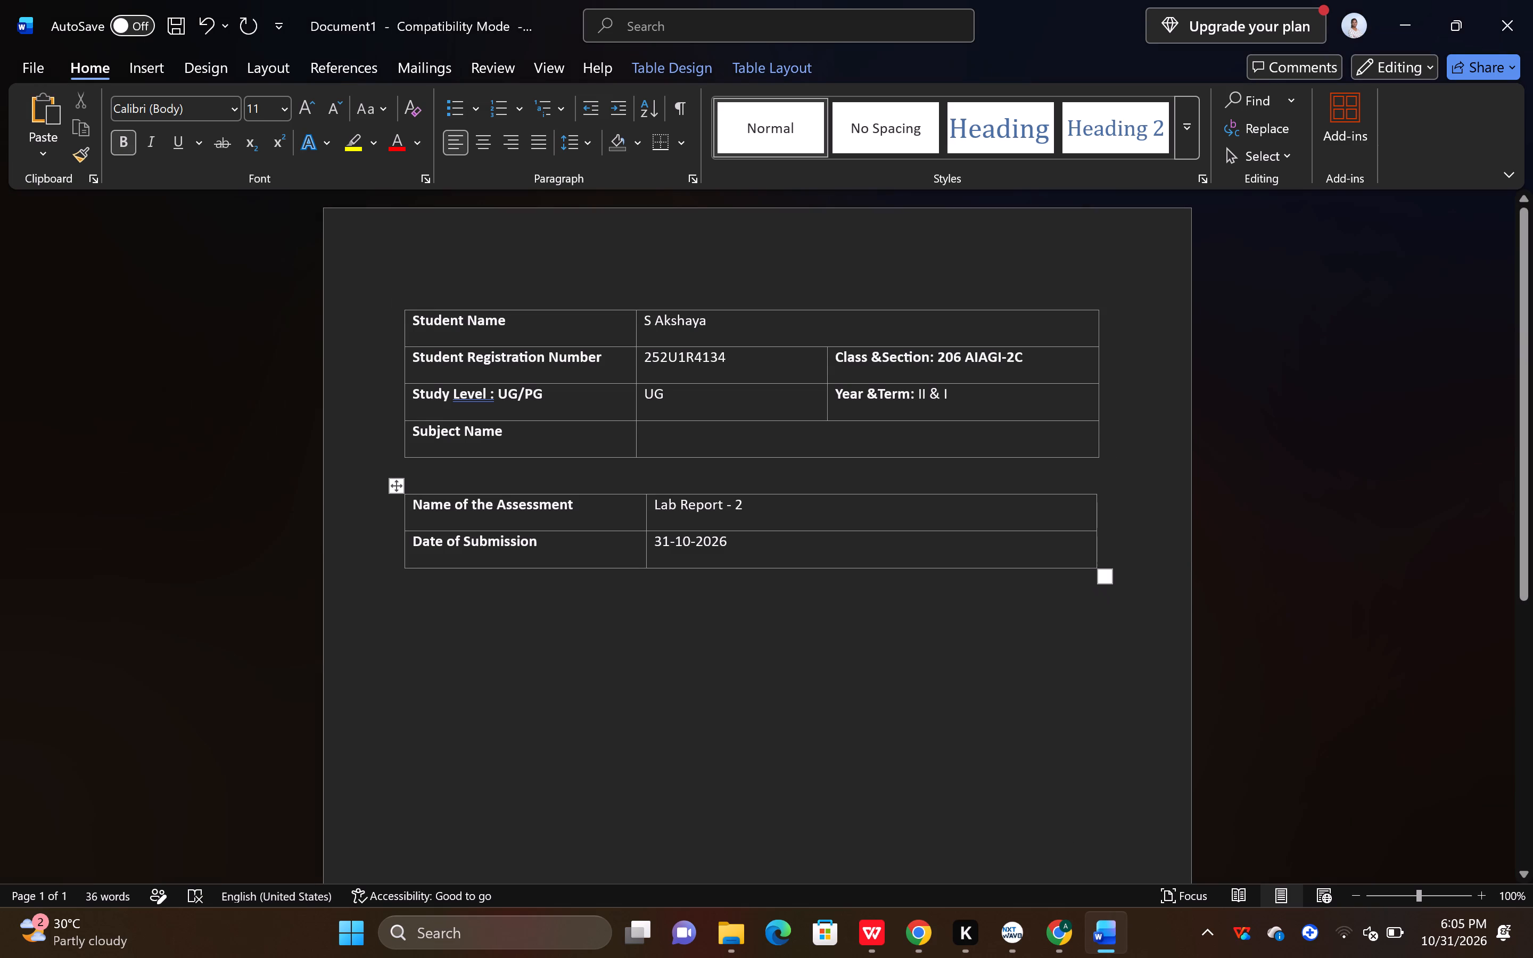
Paste the notebook screenshot on a new line below the assessment table.
{"action": "left_click", "coordinate": [1132, 572]}
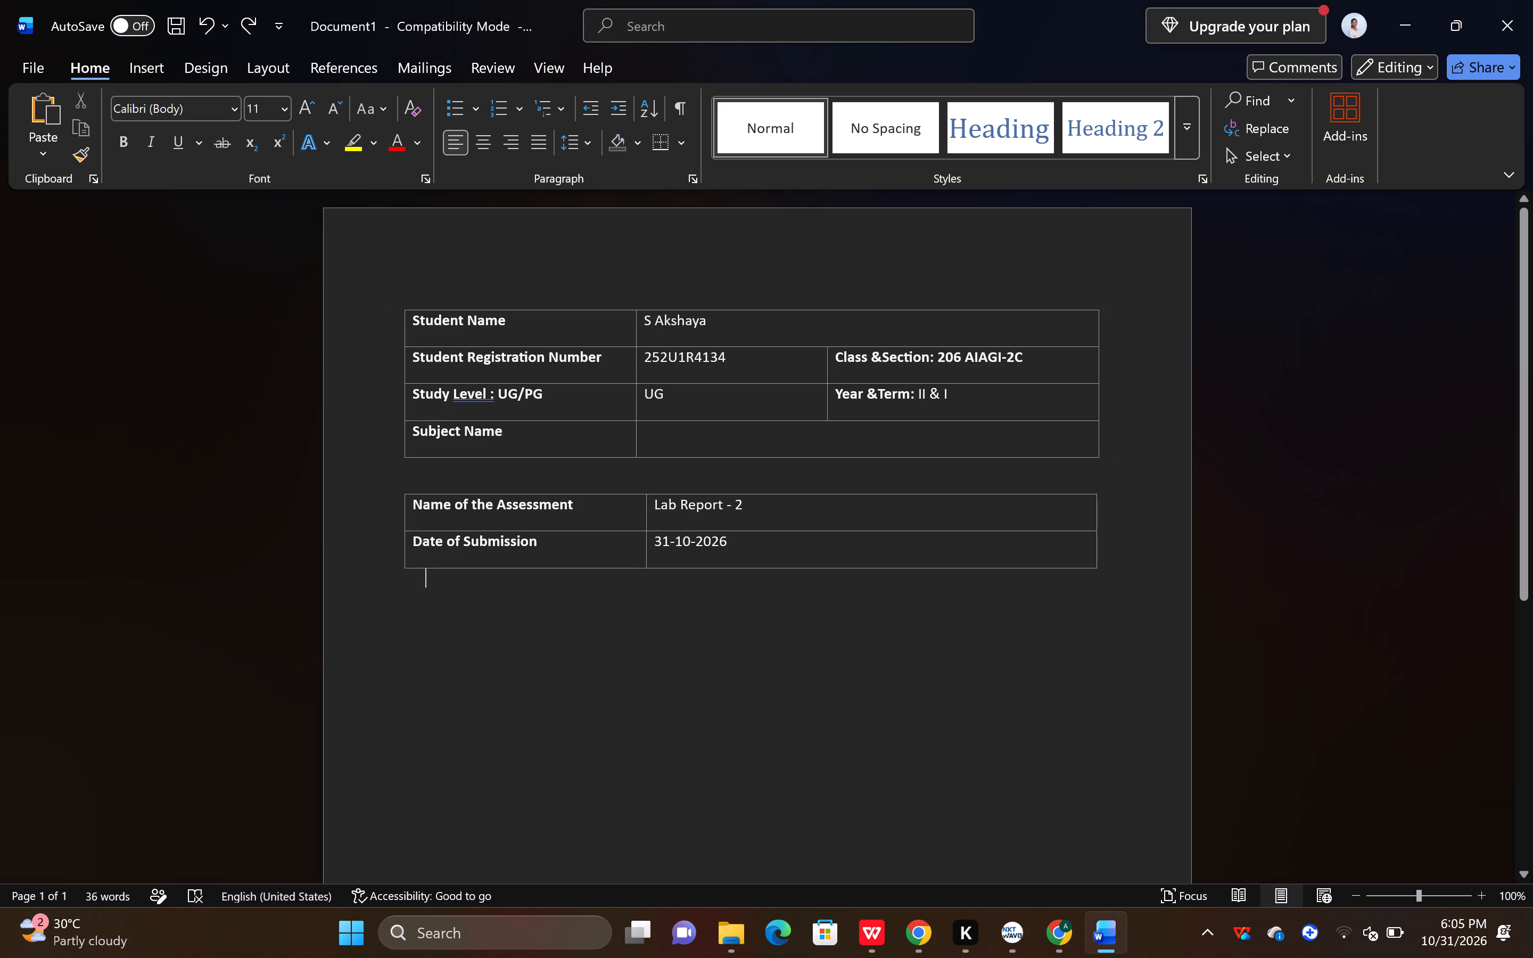
{"action": "key", "text": "Return"}
{"action": "key", "text": "ctrl+v"}
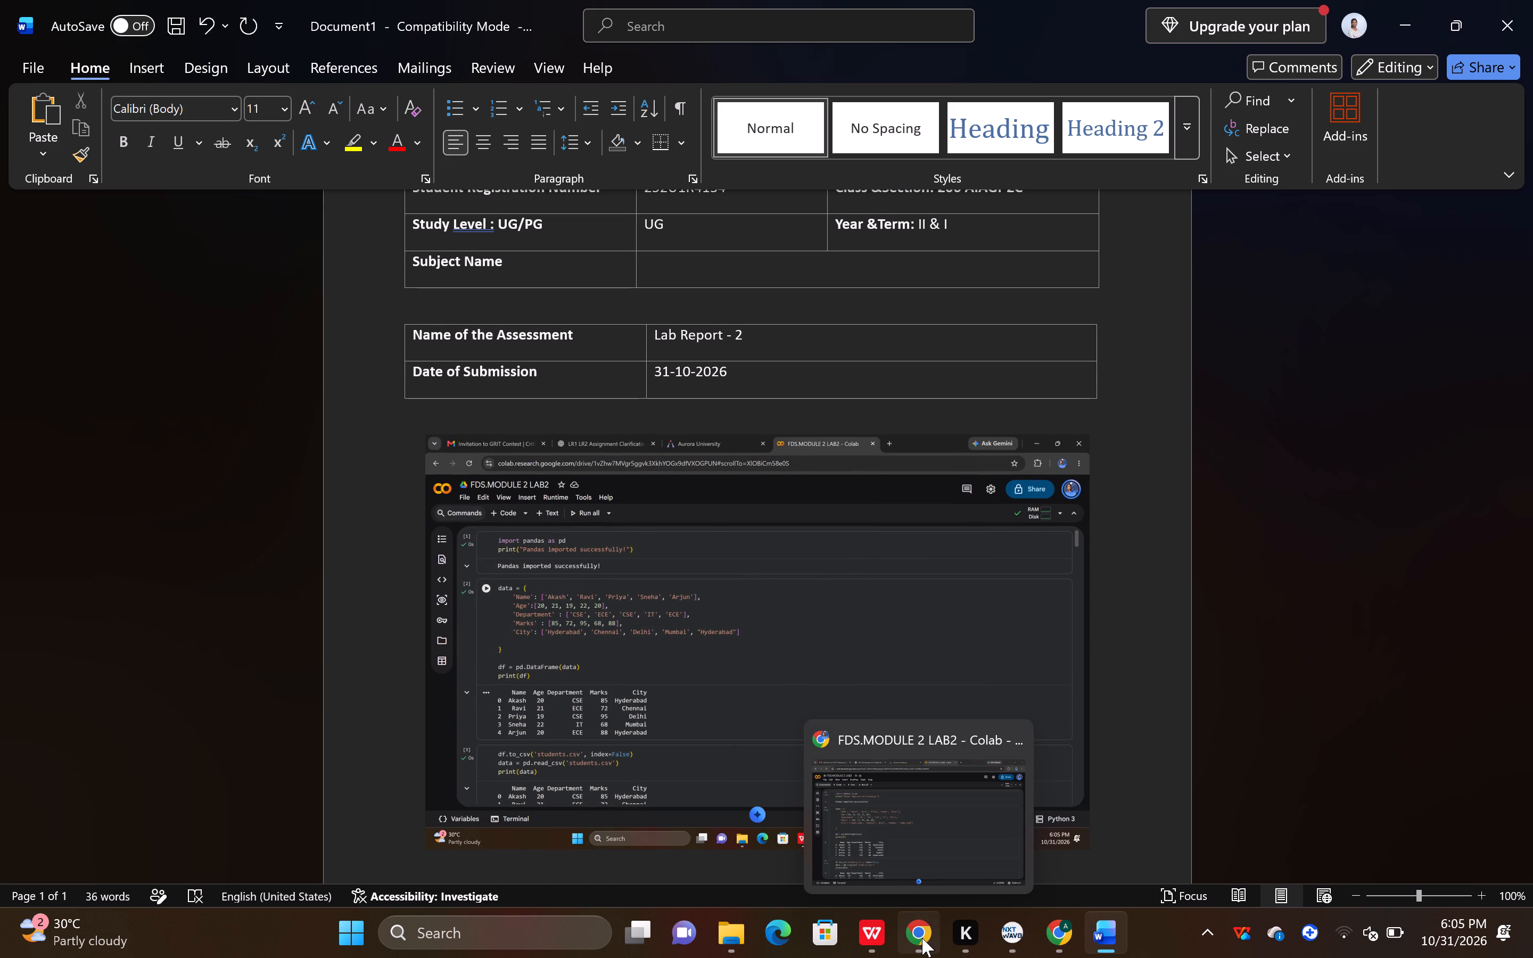
Switch to the Colab notebook in Chrome and capture a full-screen screenshot showing cells 4 to 6.
{"action": "left_click", "coordinate": [922, 831]}
{"action": "scroll", "coordinate": [816, 688], "scroll_direction": "down", "scroll_amount": 3}
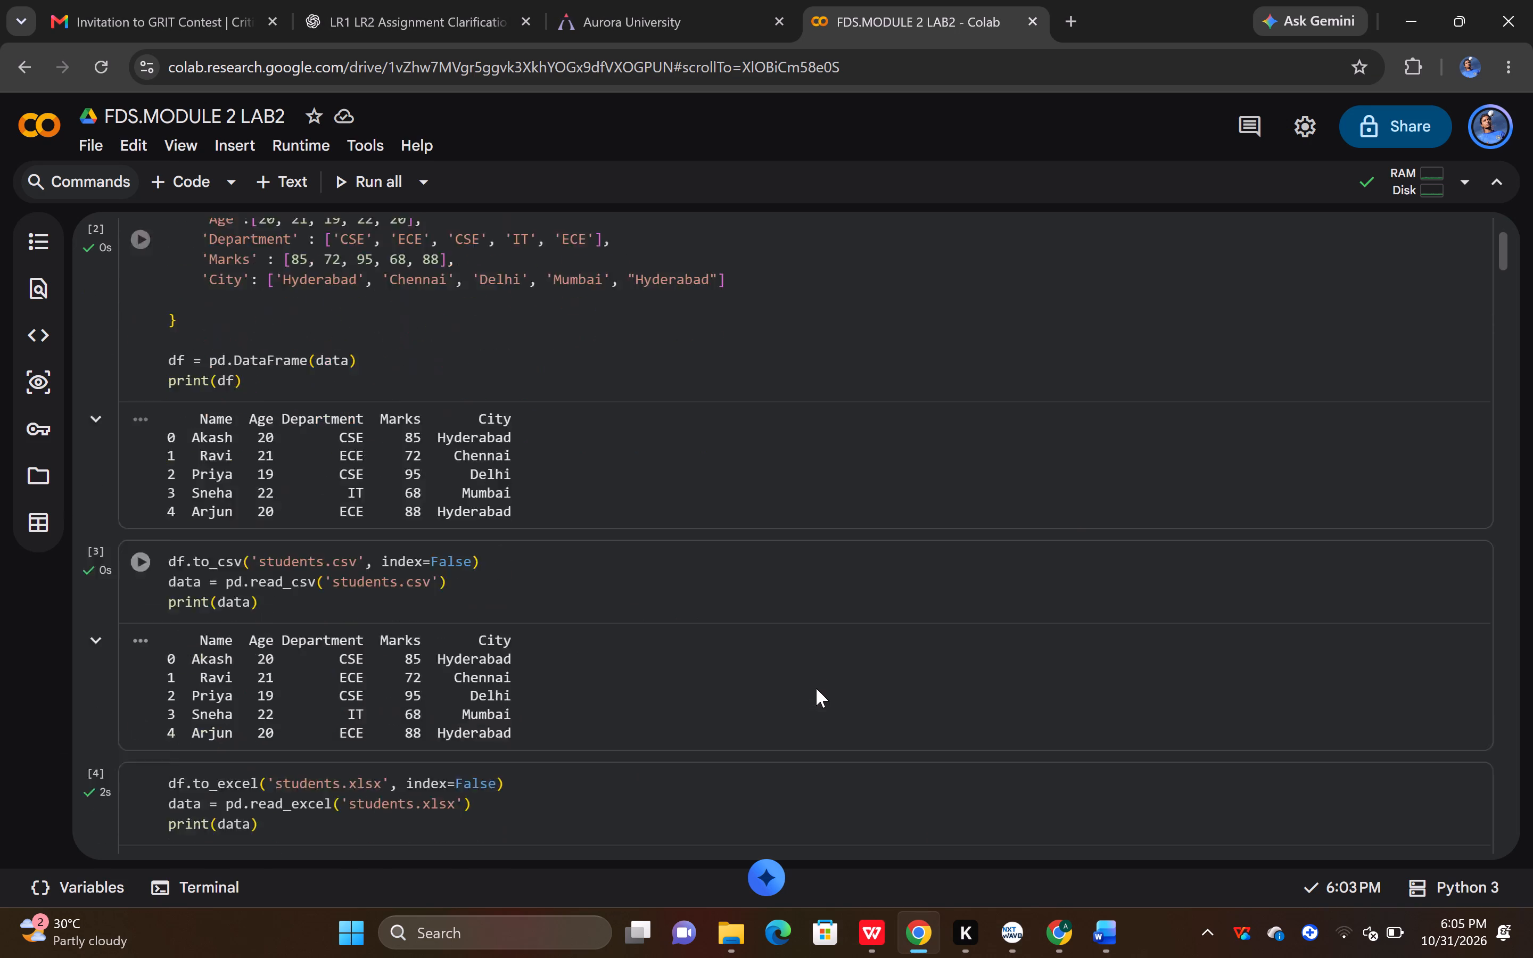
{"action": "scroll", "coordinate": [816, 688], "scroll_direction": "down", "scroll_amount": 5}
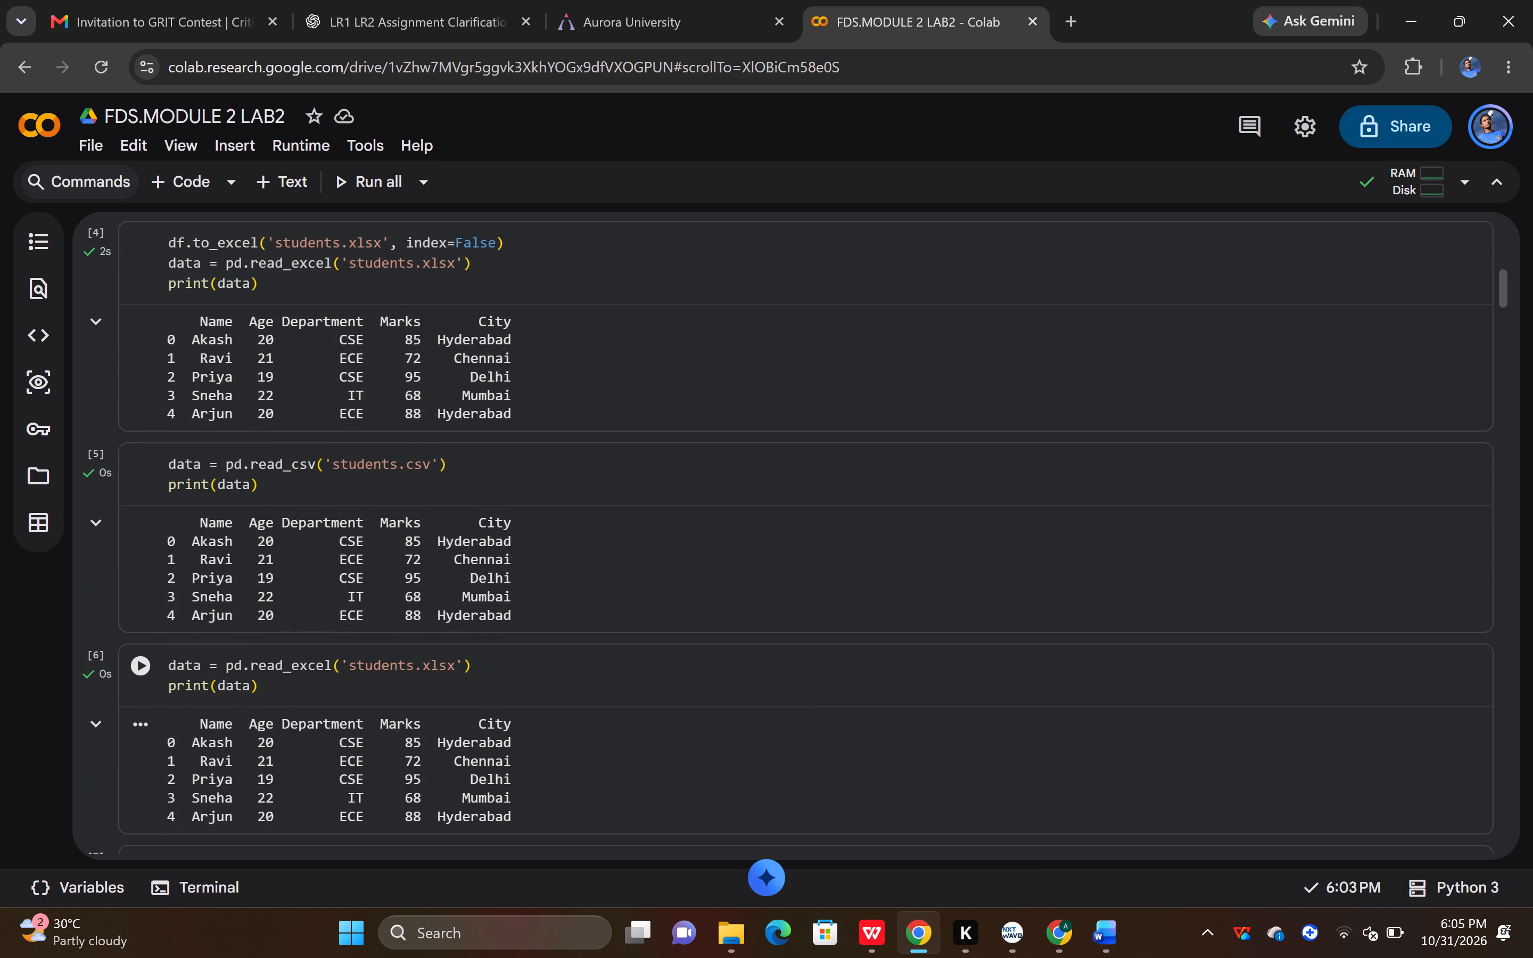
{"action": "key", "text": "shift+super+s"}
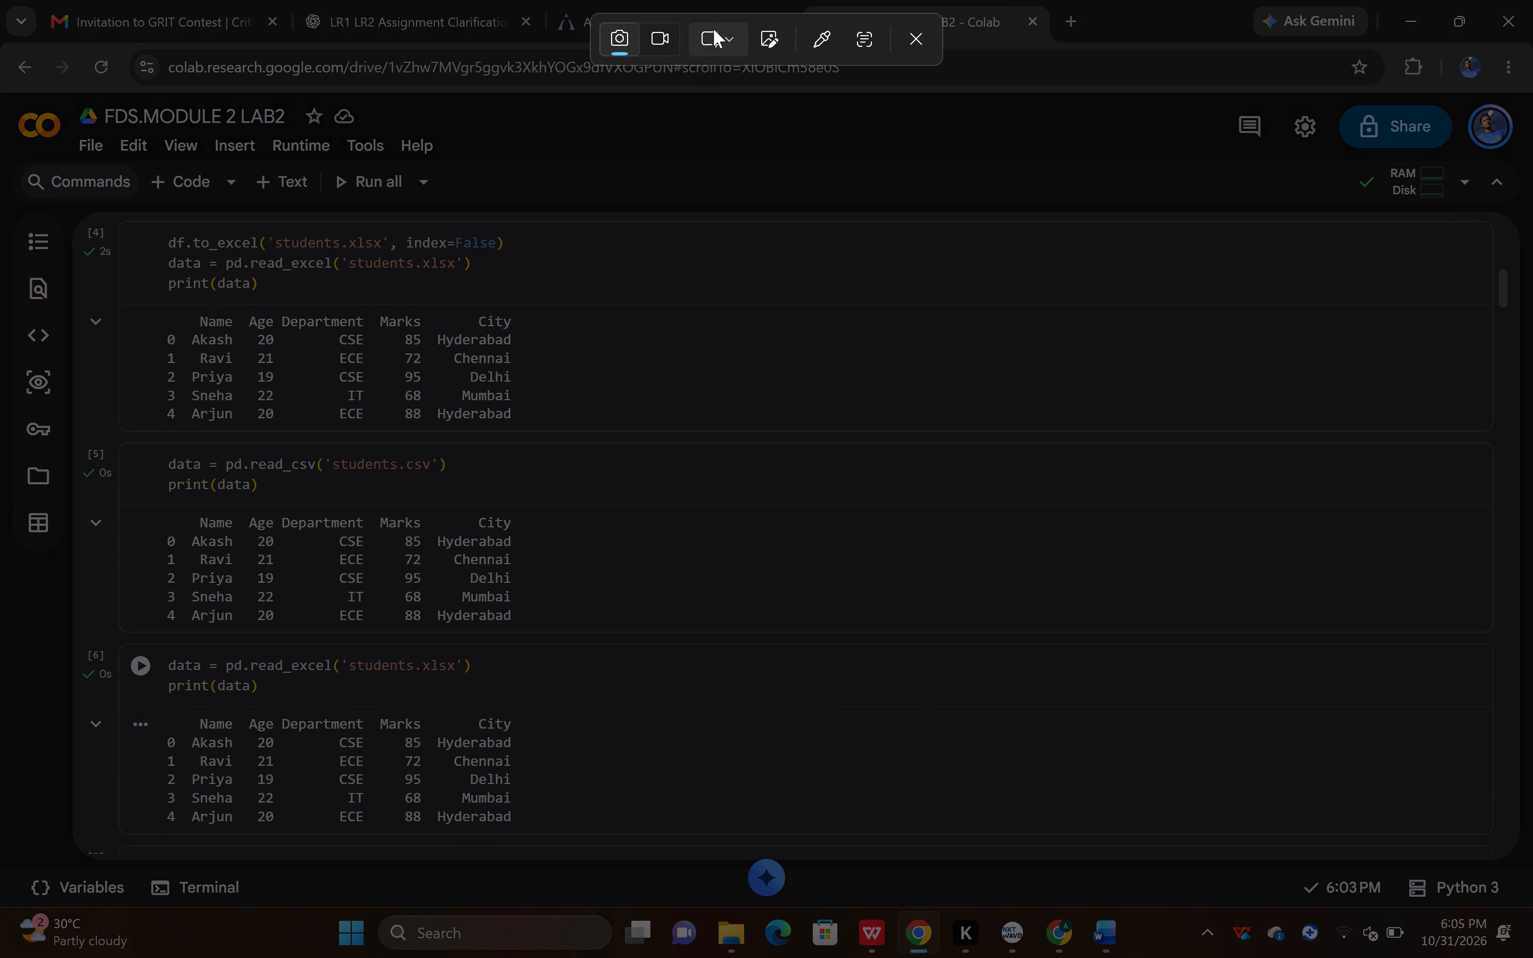
{"action": "left_click", "coordinate": [715, 30]}
{"action": "left_click", "coordinate": [770, 118]}
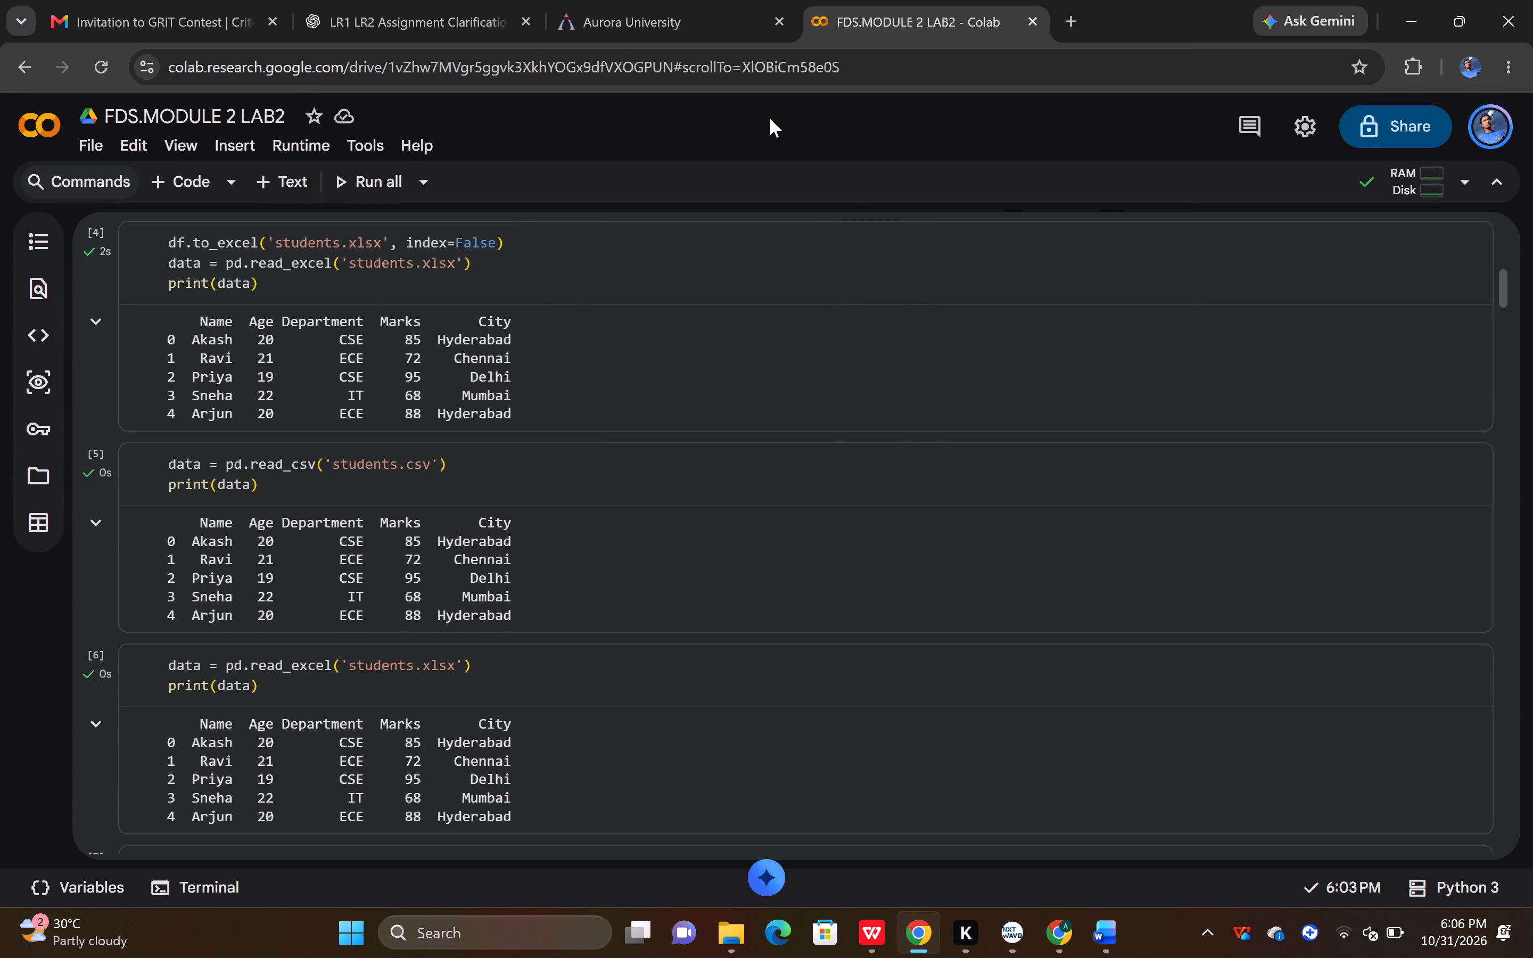
Return to the Word document and paste the new screenshot on a new line after the first one.
{"action": "left_click", "coordinate": [1095, 939]}
{"action": "key", "text": "Return"}
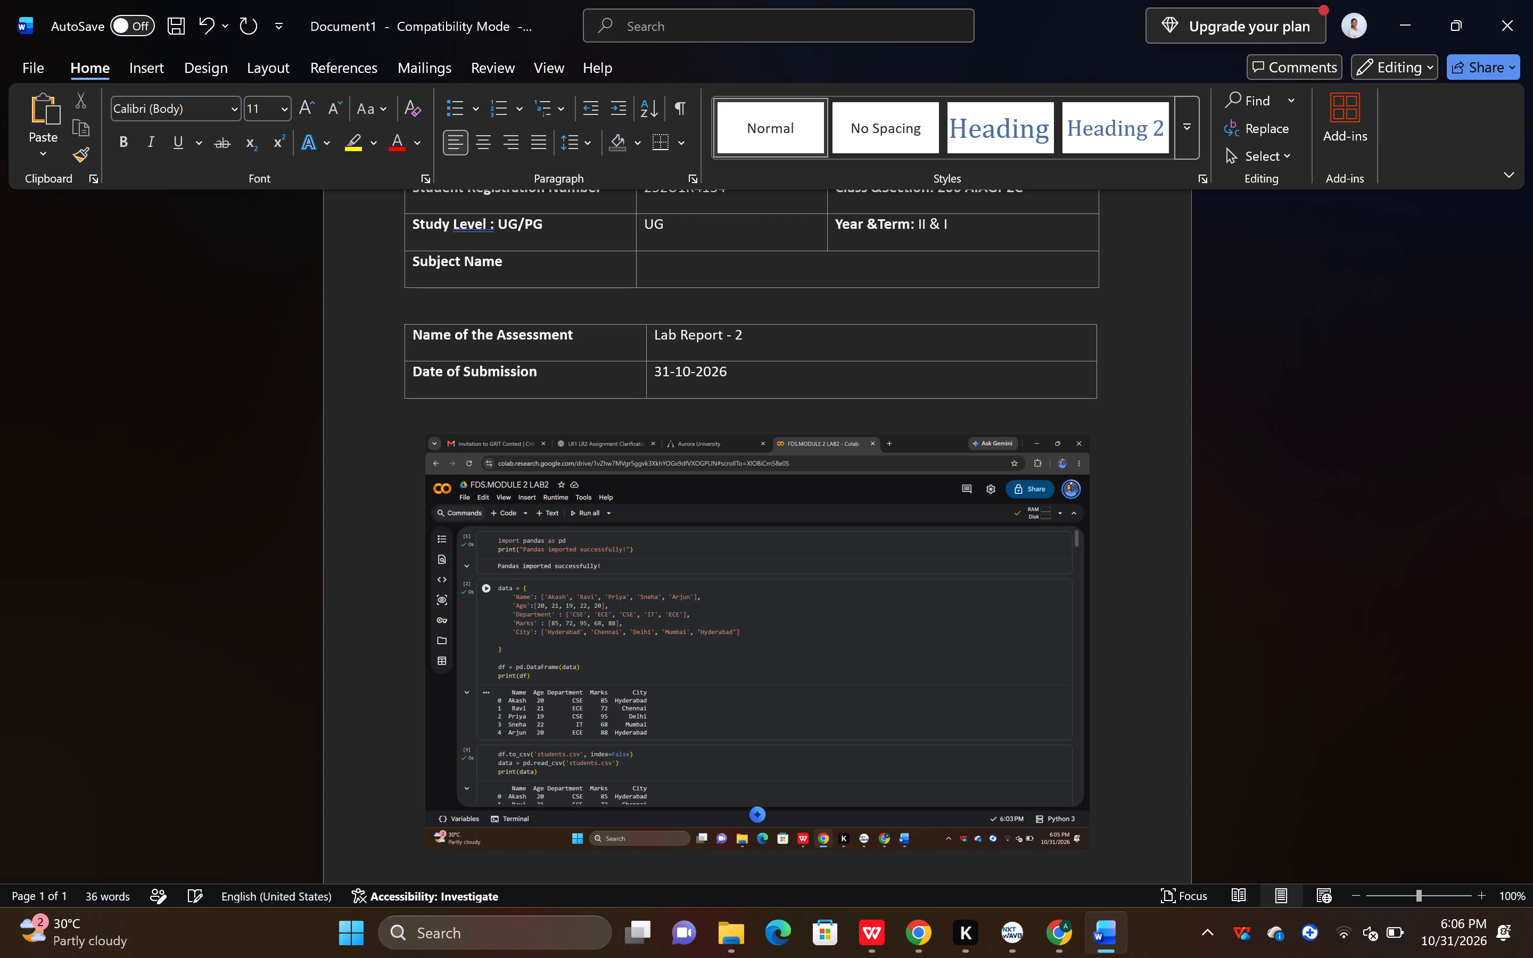
{"action": "key", "text": "ctrl+v"}
{"action": "key", "text": "ctrl+space"}
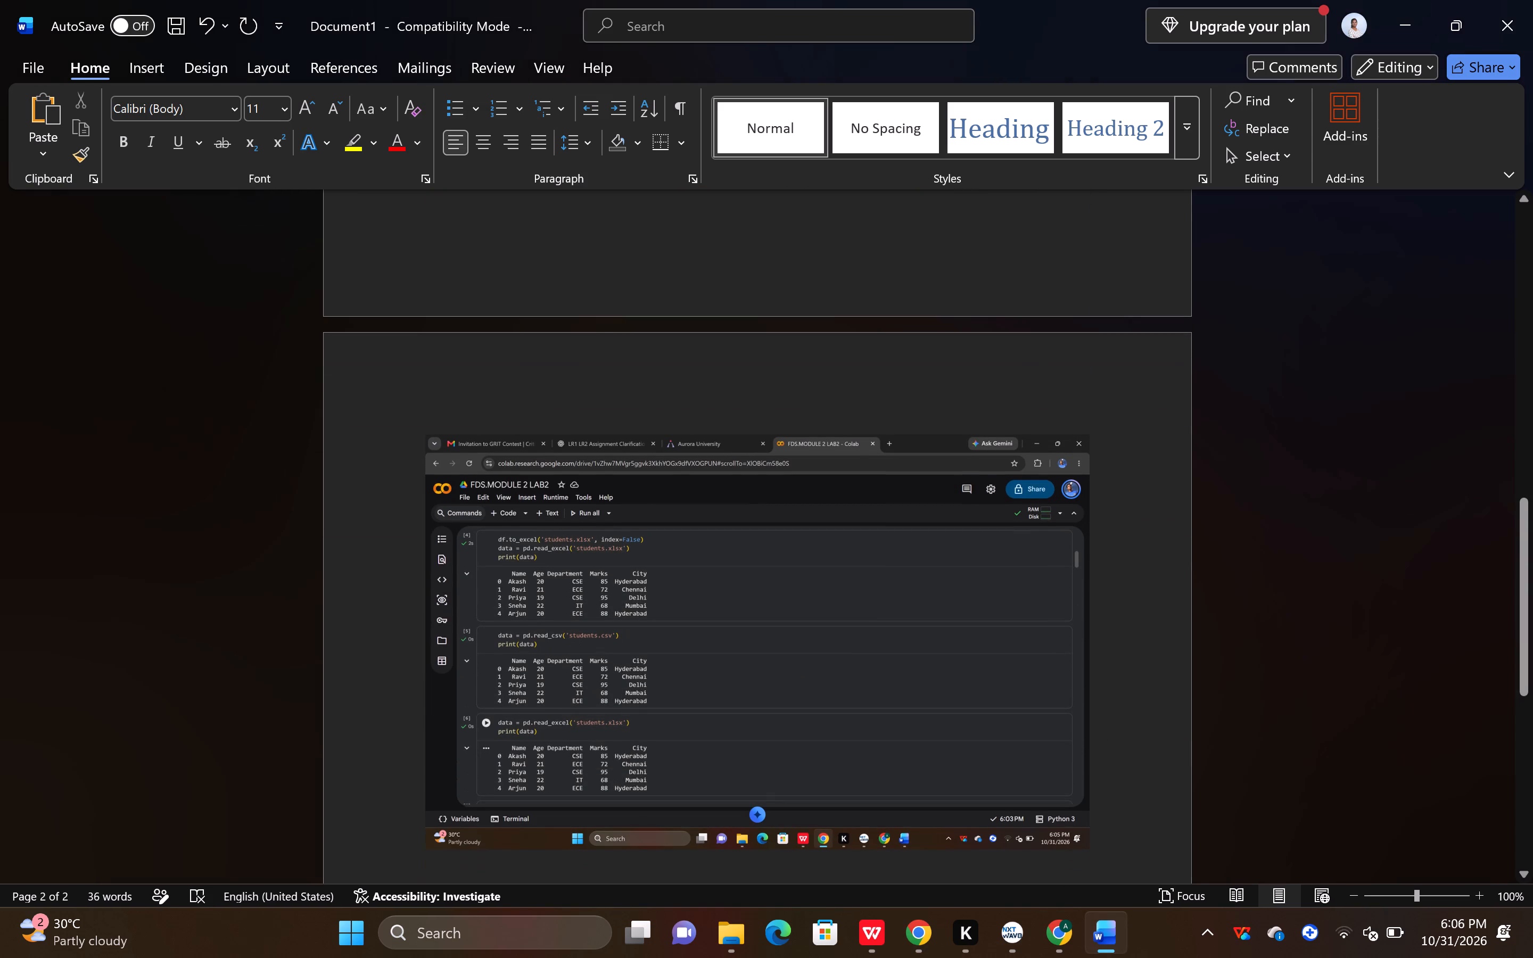
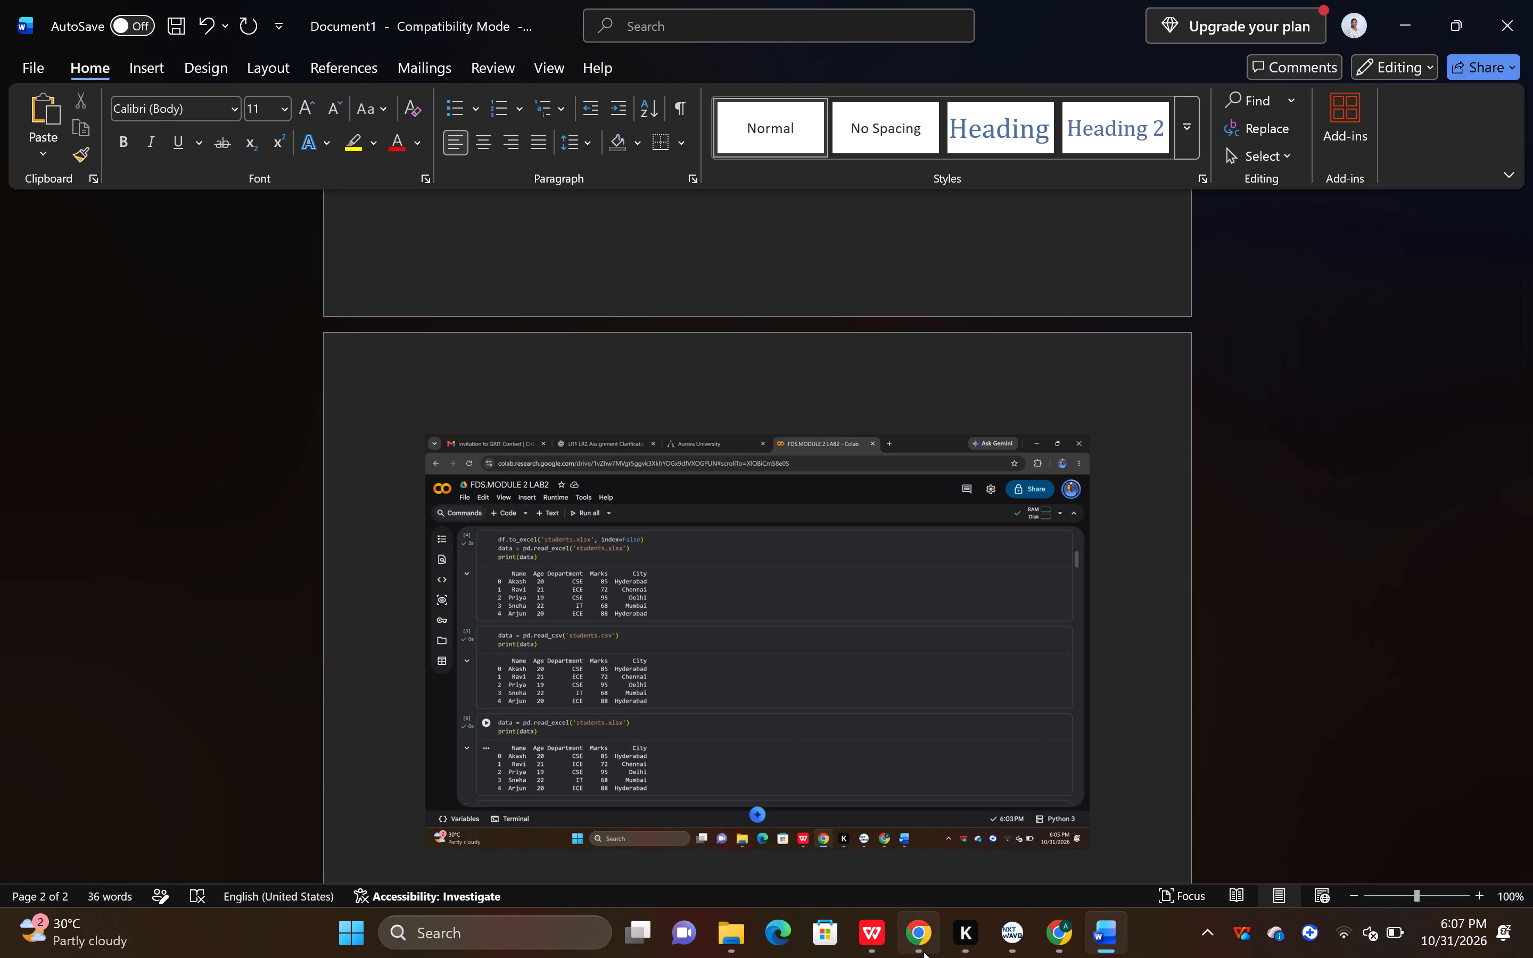
Switch to the Colab notebook in Chrome and capture a full-screen screenshot showing the end of cell 9's output and cell 10.
{"action": "left_click", "coordinate": [924, 952]}
{"action": "scroll", "coordinate": [878, 679], "scroll_direction": "down", "scroll_amount": 3}
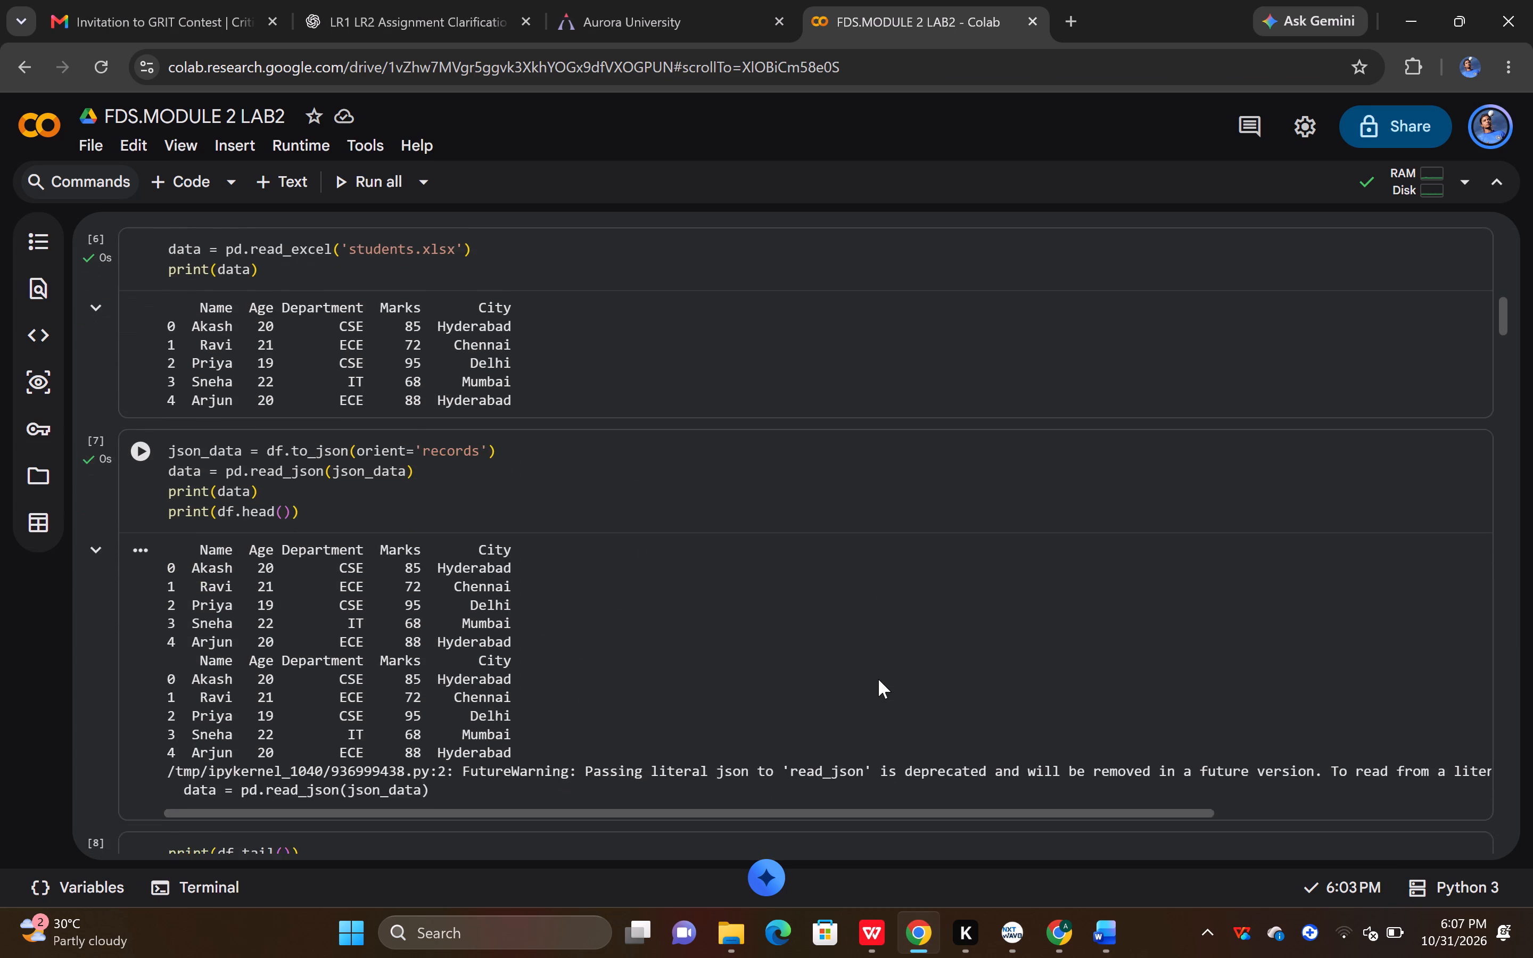
{"action": "scroll", "coordinate": [878, 679], "scroll_direction": "down", "scroll_amount": 5}
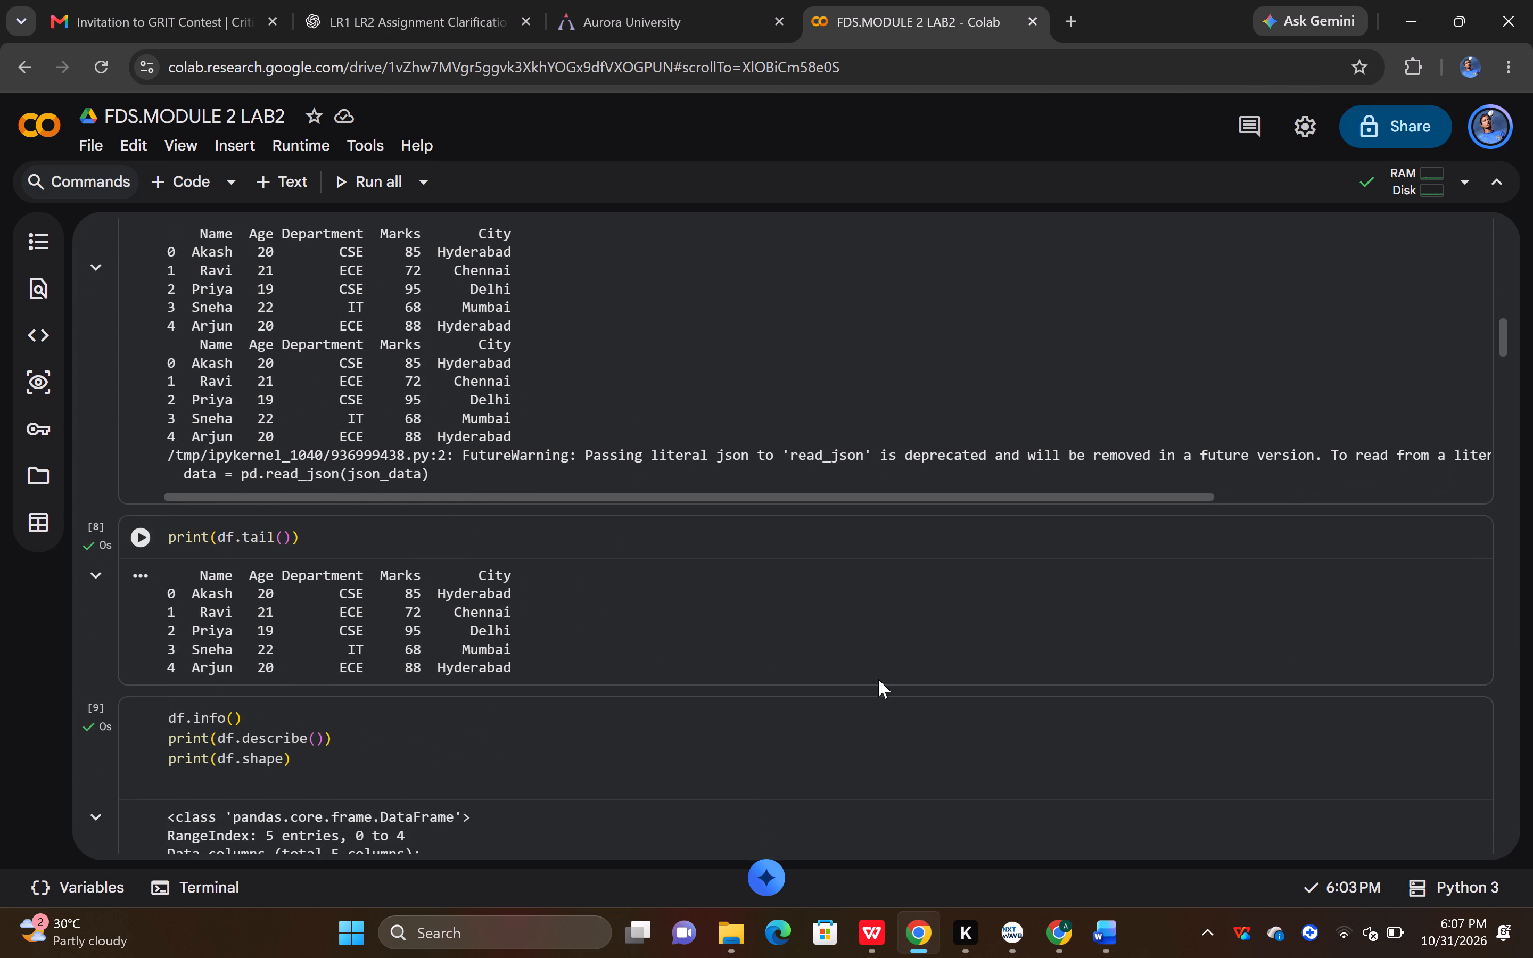
{"action": "scroll", "coordinate": [878, 679], "scroll_direction": "down", "scroll_amount": 3}
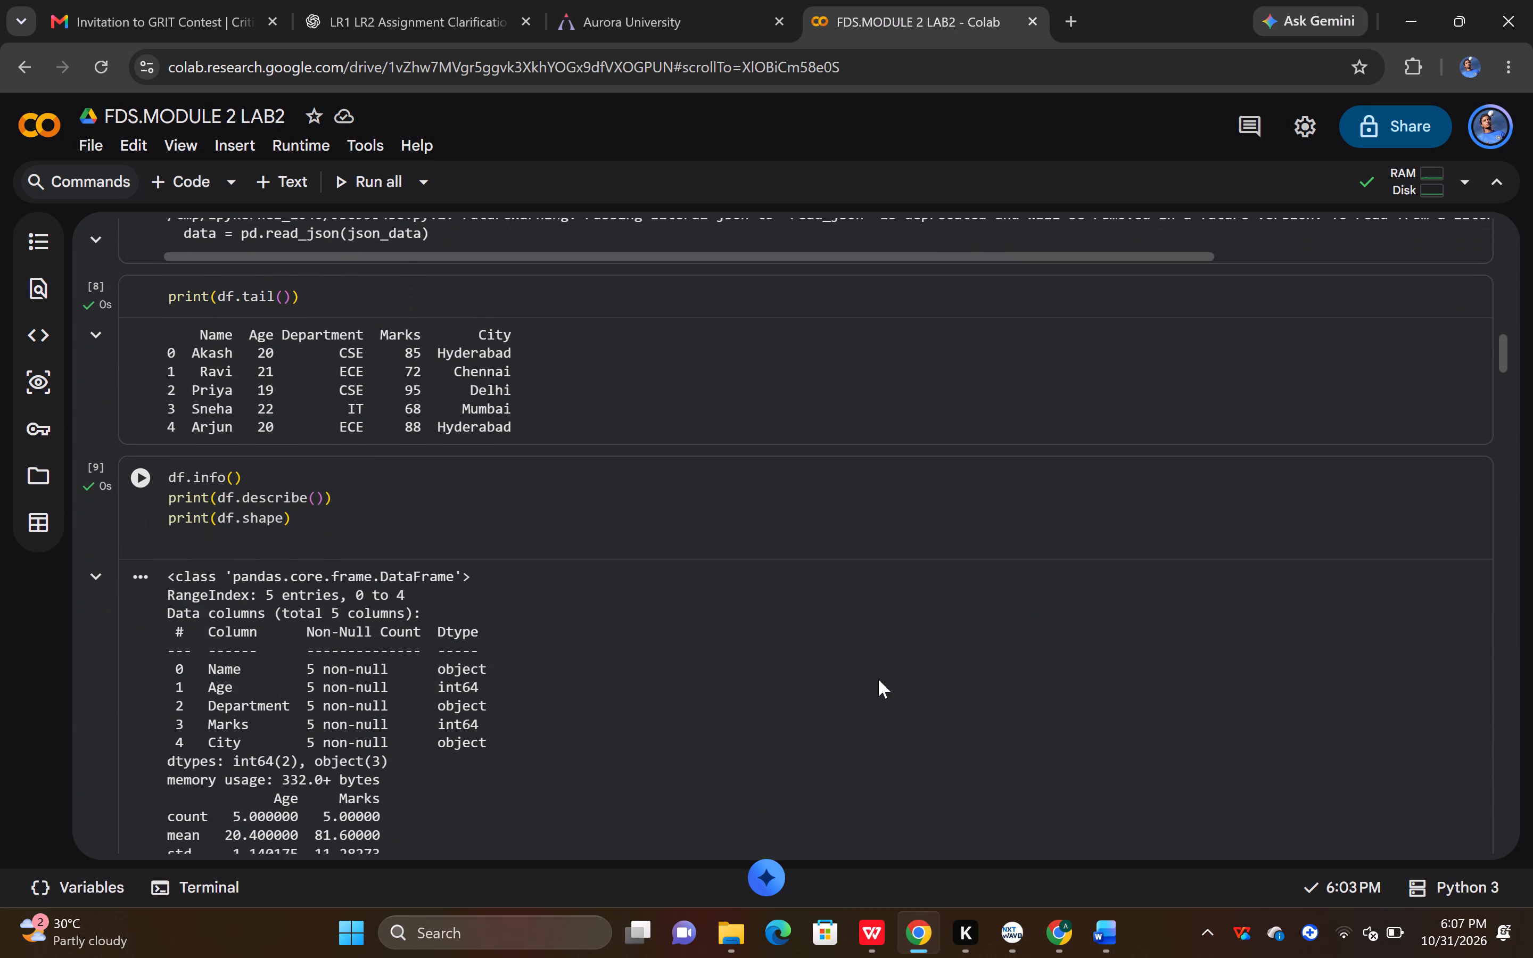
{"action": "scroll", "coordinate": [878, 679], "scroll_direction": "down", "scroll_amount": 1}
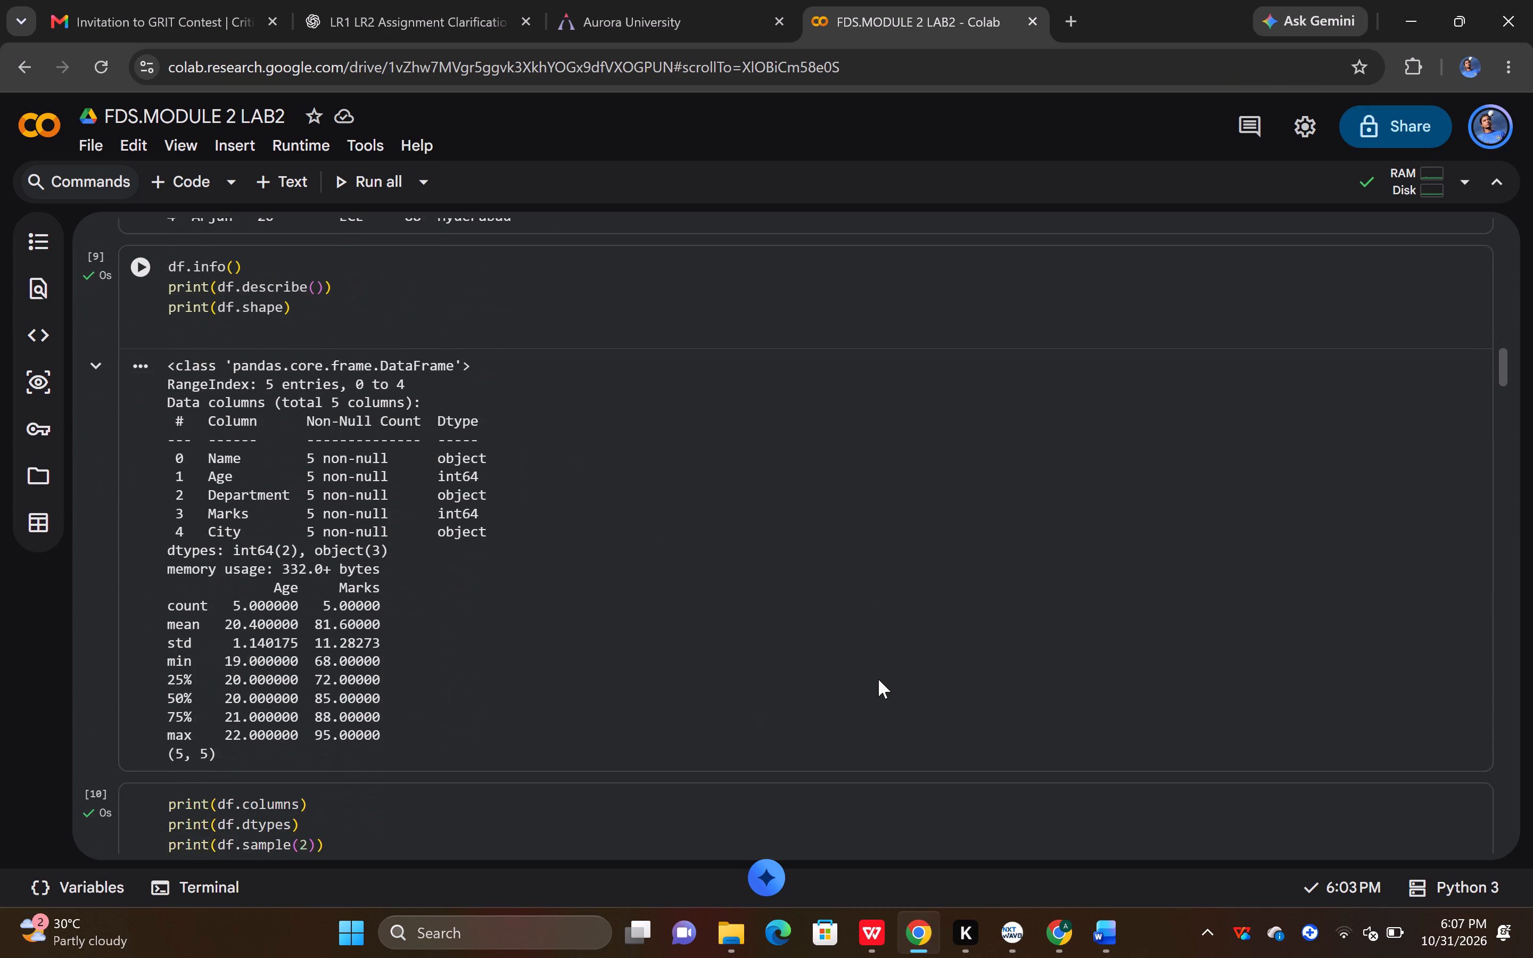
{"action": "scroll", "coordinate": [878, 679], "scroll_direction": "down", "scroll_amount": 9}
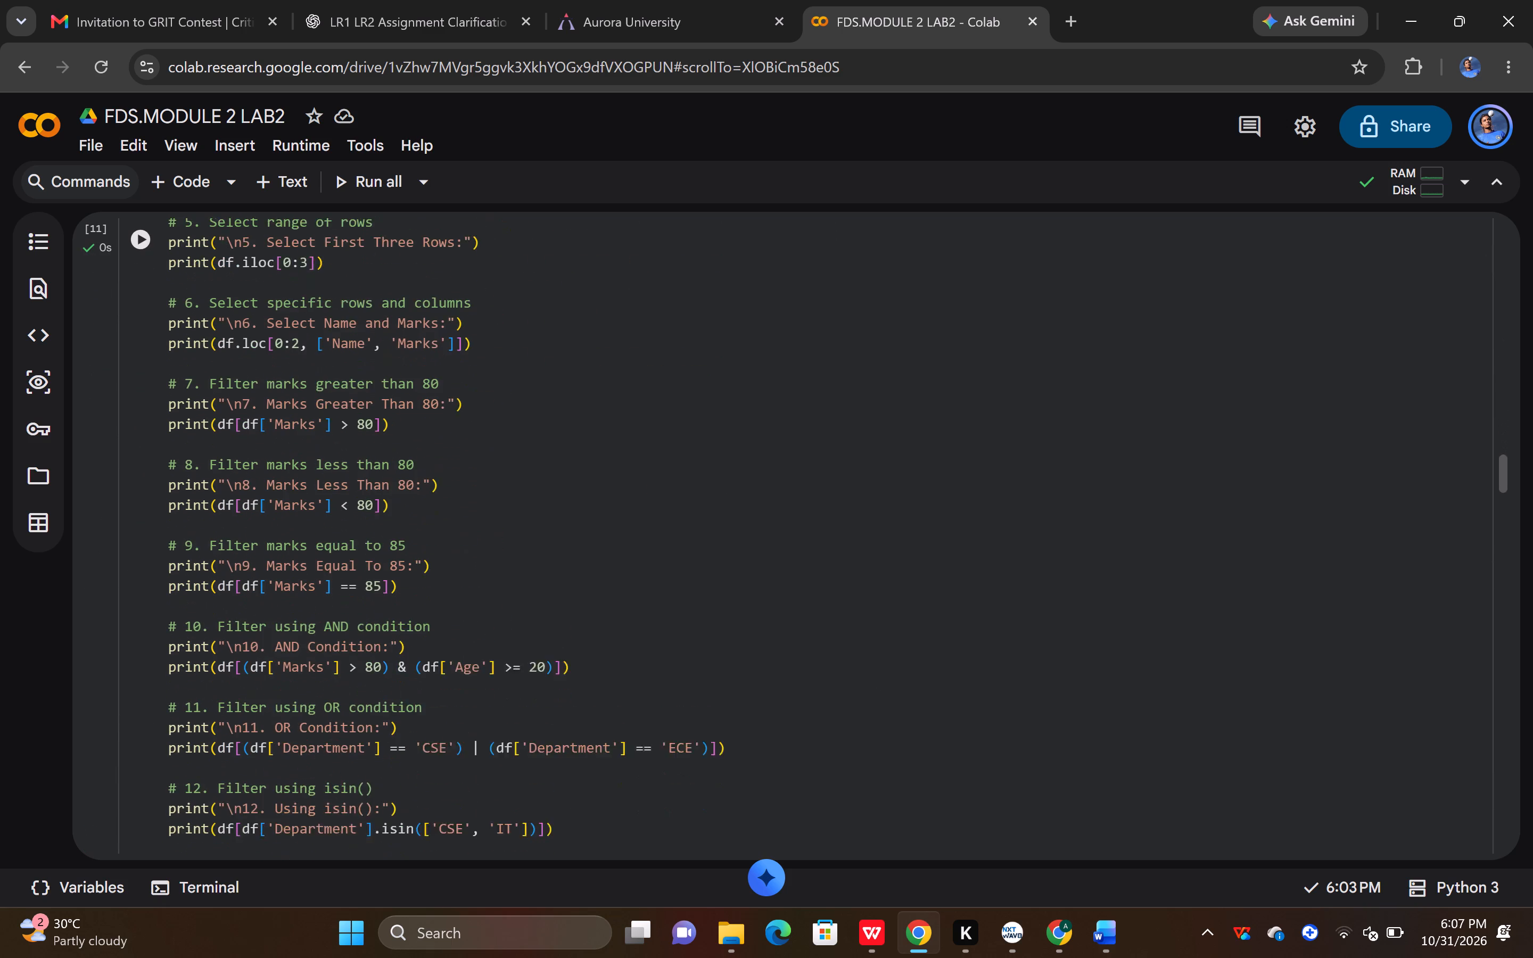
{"action": "scroll", "coordinate": [878, 679], "scroll_direction": "up", "scroll_amount": 7}
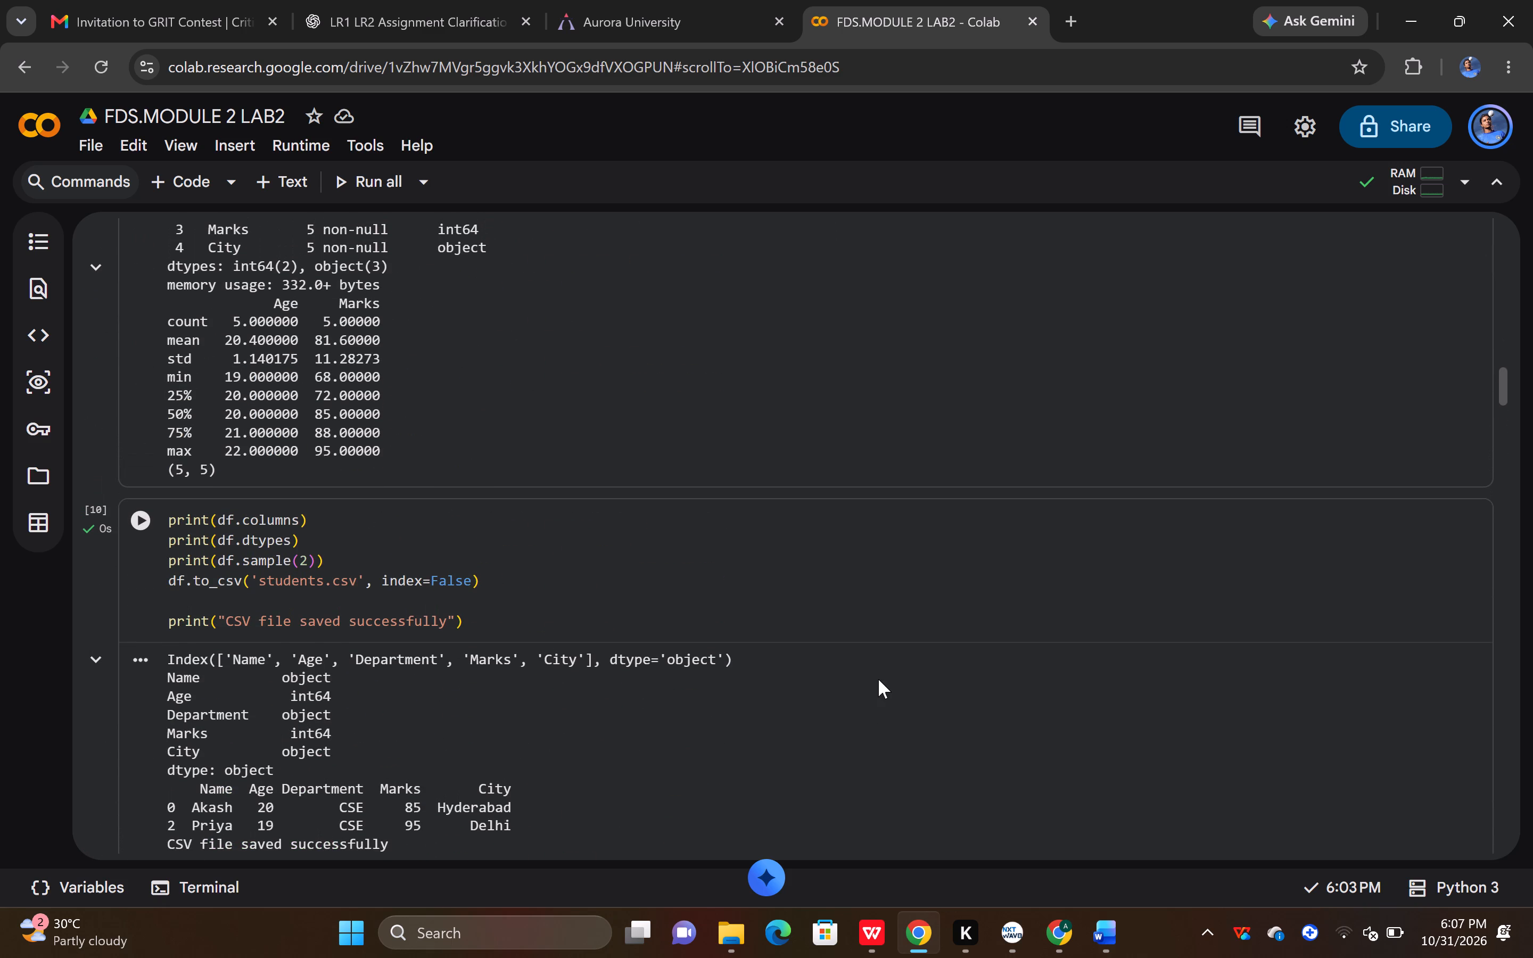
{"action": "scroll", "coordinate": [878, 679], "scroll_direction": "up", "scroll_amount": 1}
{"action": "key", "text": "shift+super+s"}
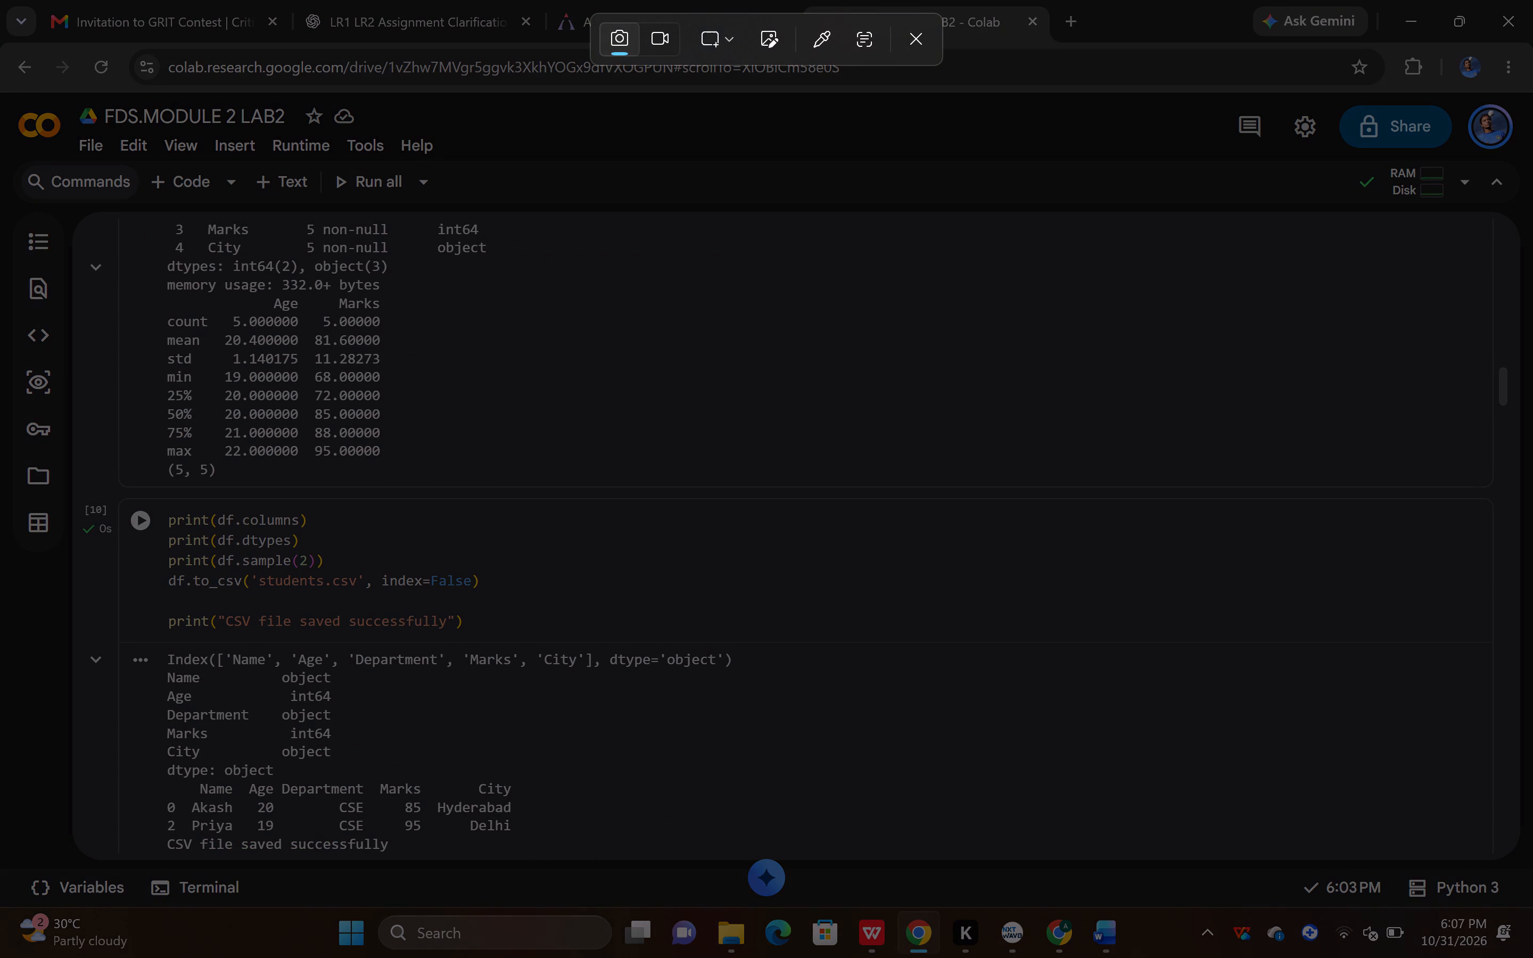
{"action": "left_click", "coordinate": [709, 39]}
{"action": "left_click", "coordinate": [744, 129]}
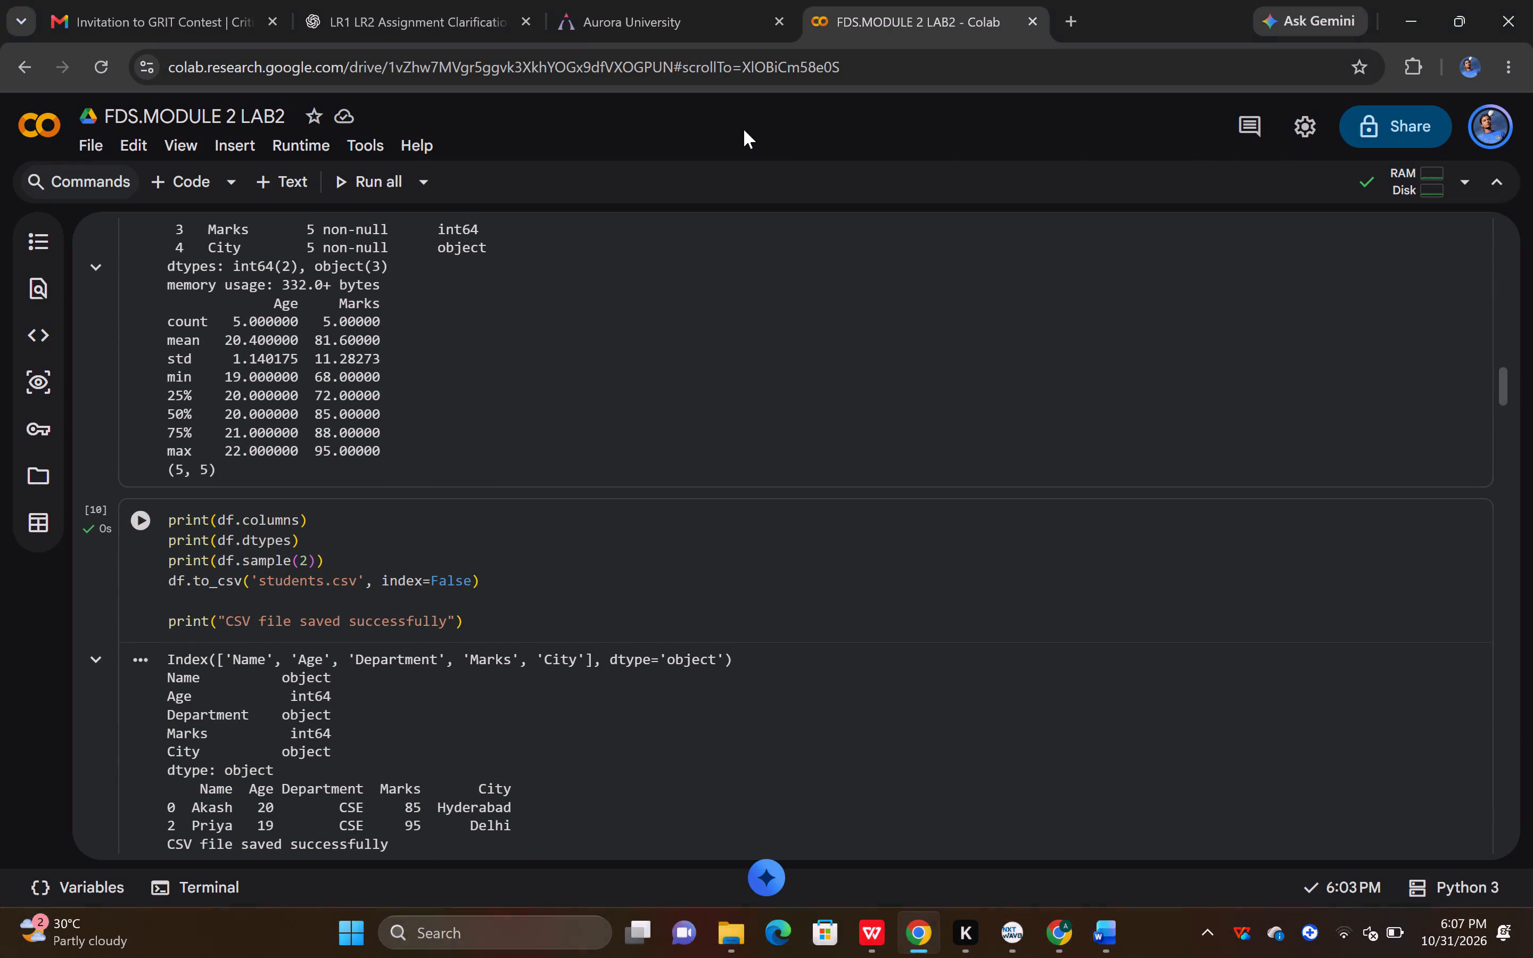
Return to the Word document, paste the cell 10 screenshot on a new line after the last one, and add an empty line below.
{"action": "left_click", "coordinate": [1109, 935]}
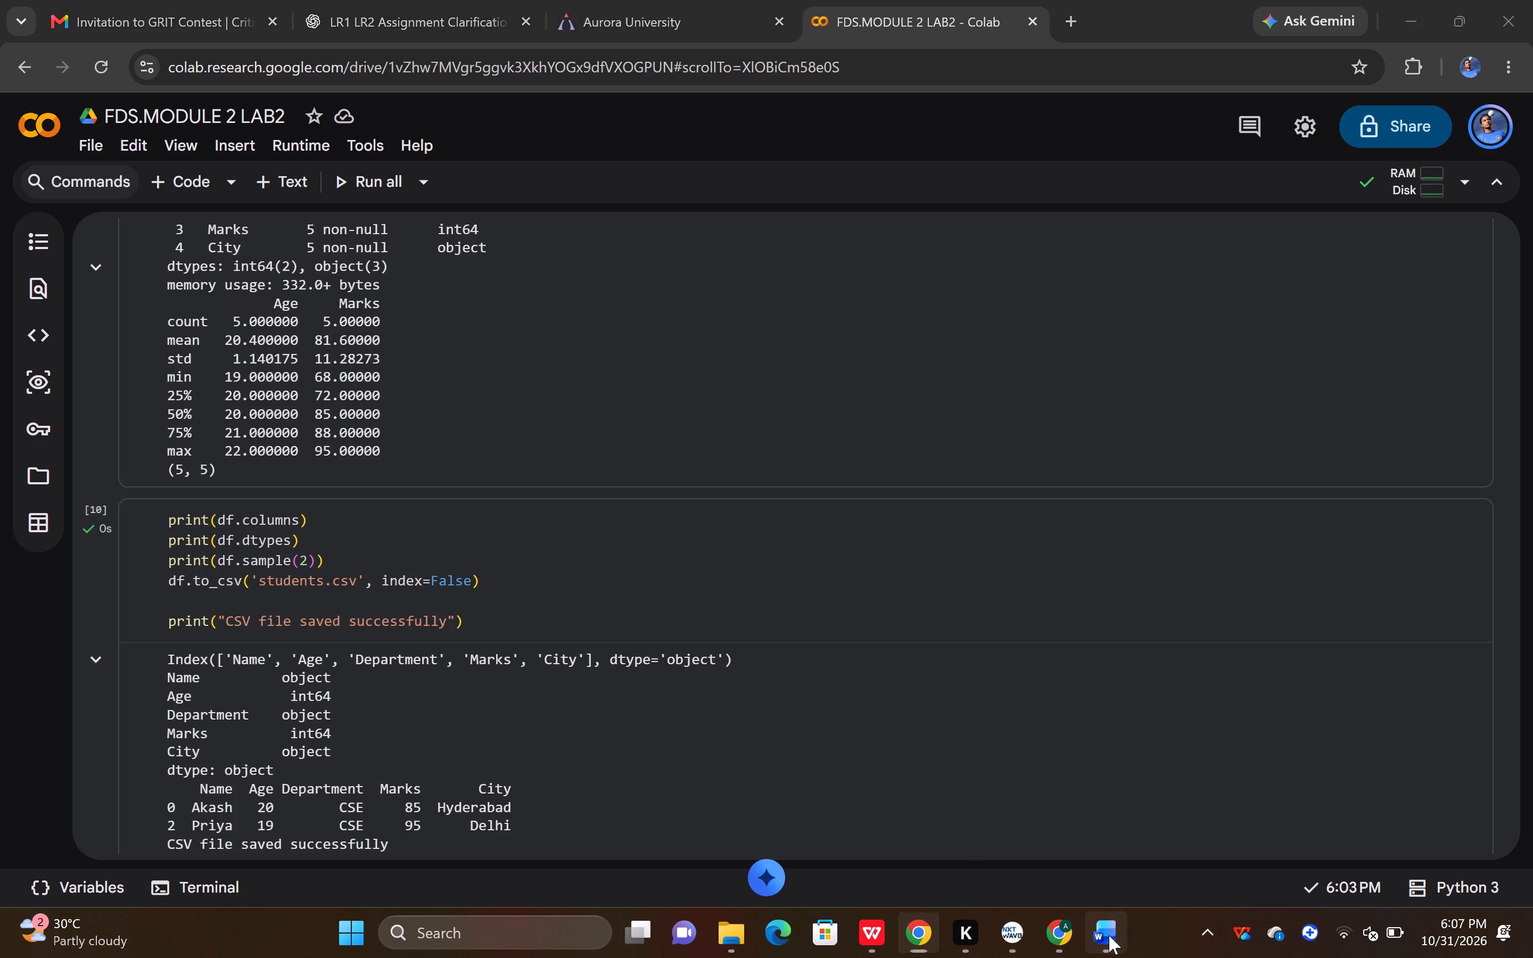
{"action": "key", "text": "Return"}
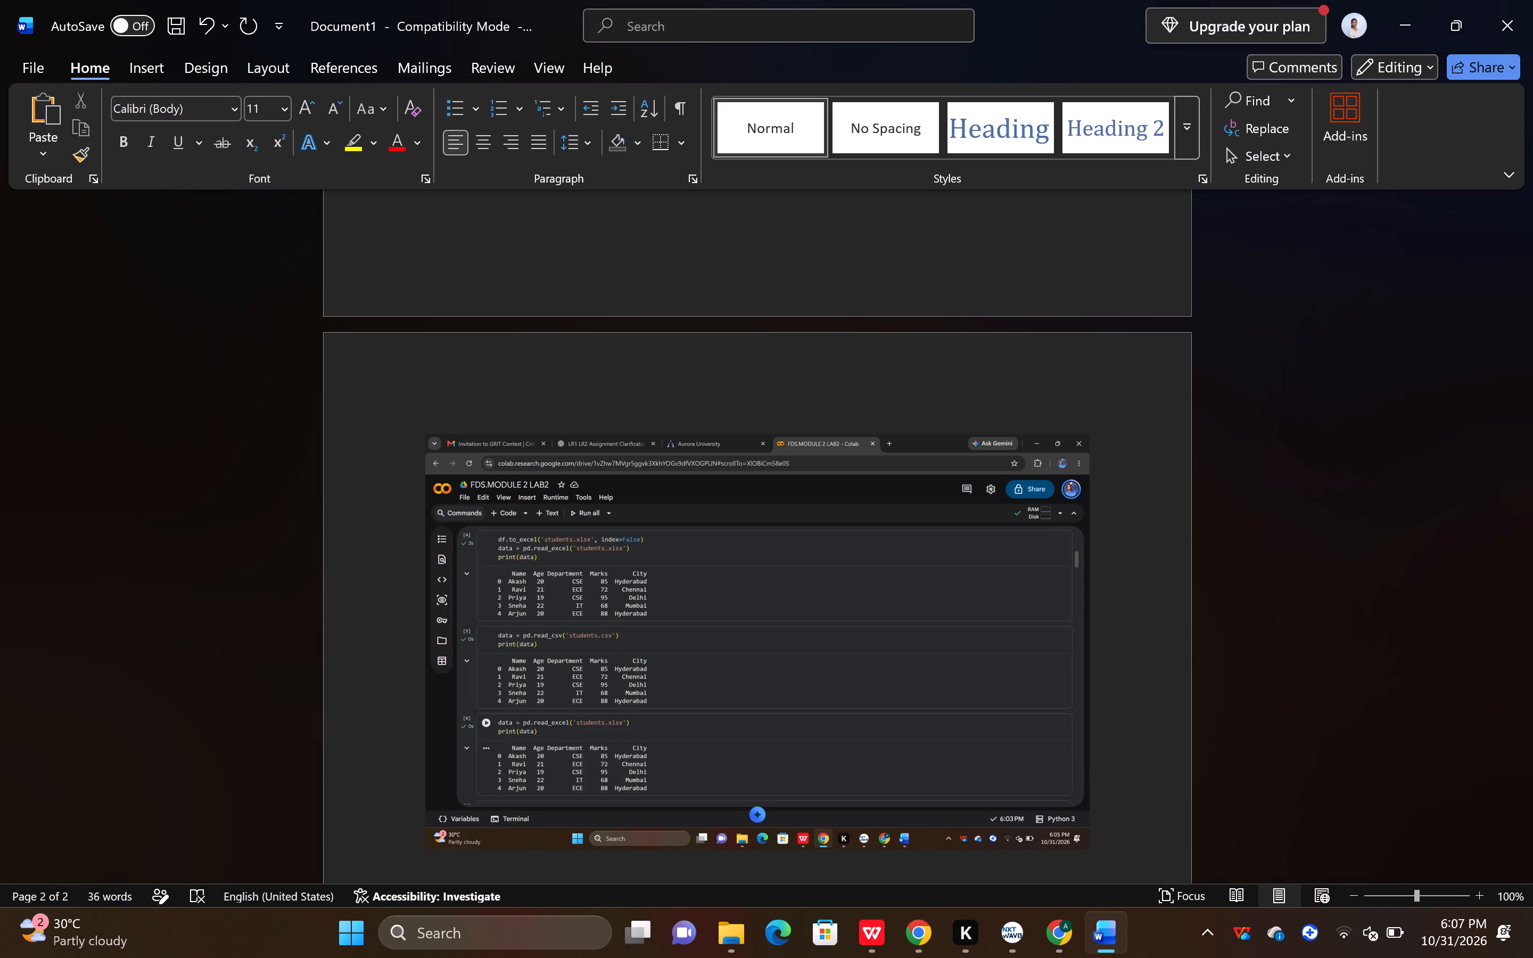
{"action": "key", "text": "ctrl+v"}
{"action": "key", "text": "ctrl+v"}
{"action": "key", "text": "Return"}
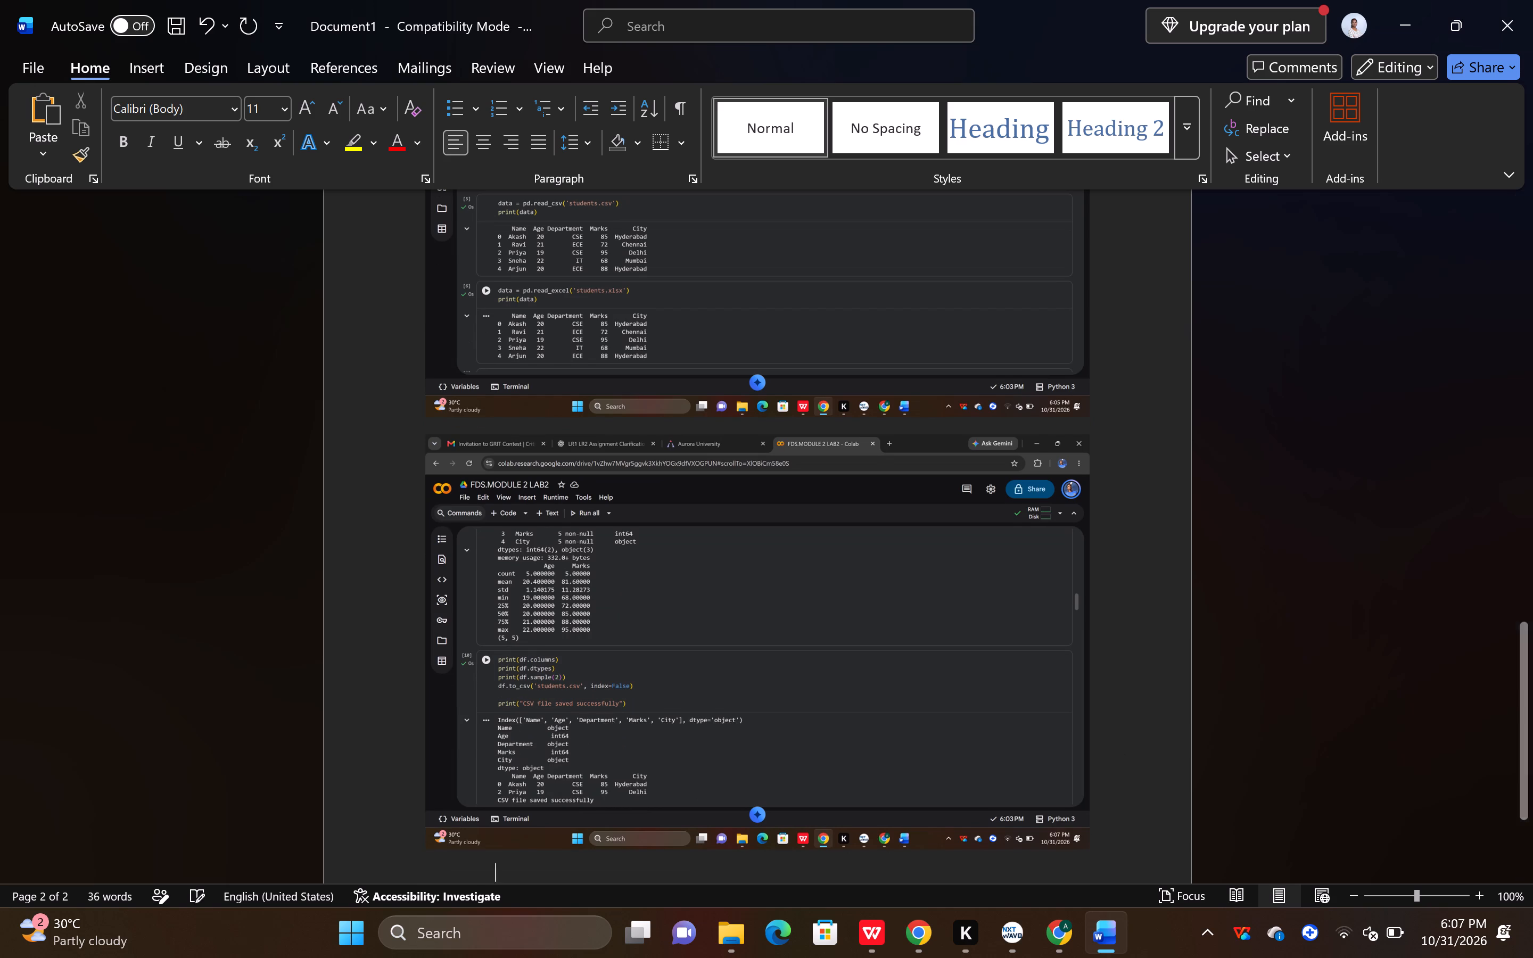
Switch to the Colab notebook in Chrome and capture a full-screen screenshot of the start of cell 11's code, down to item 4.
{"action": "left_click", "coordinate": [913, 937]}
{"action": "scroll", "coordinate": [693, 667], "scroll_direction": "down", "scroll_amount": 7}
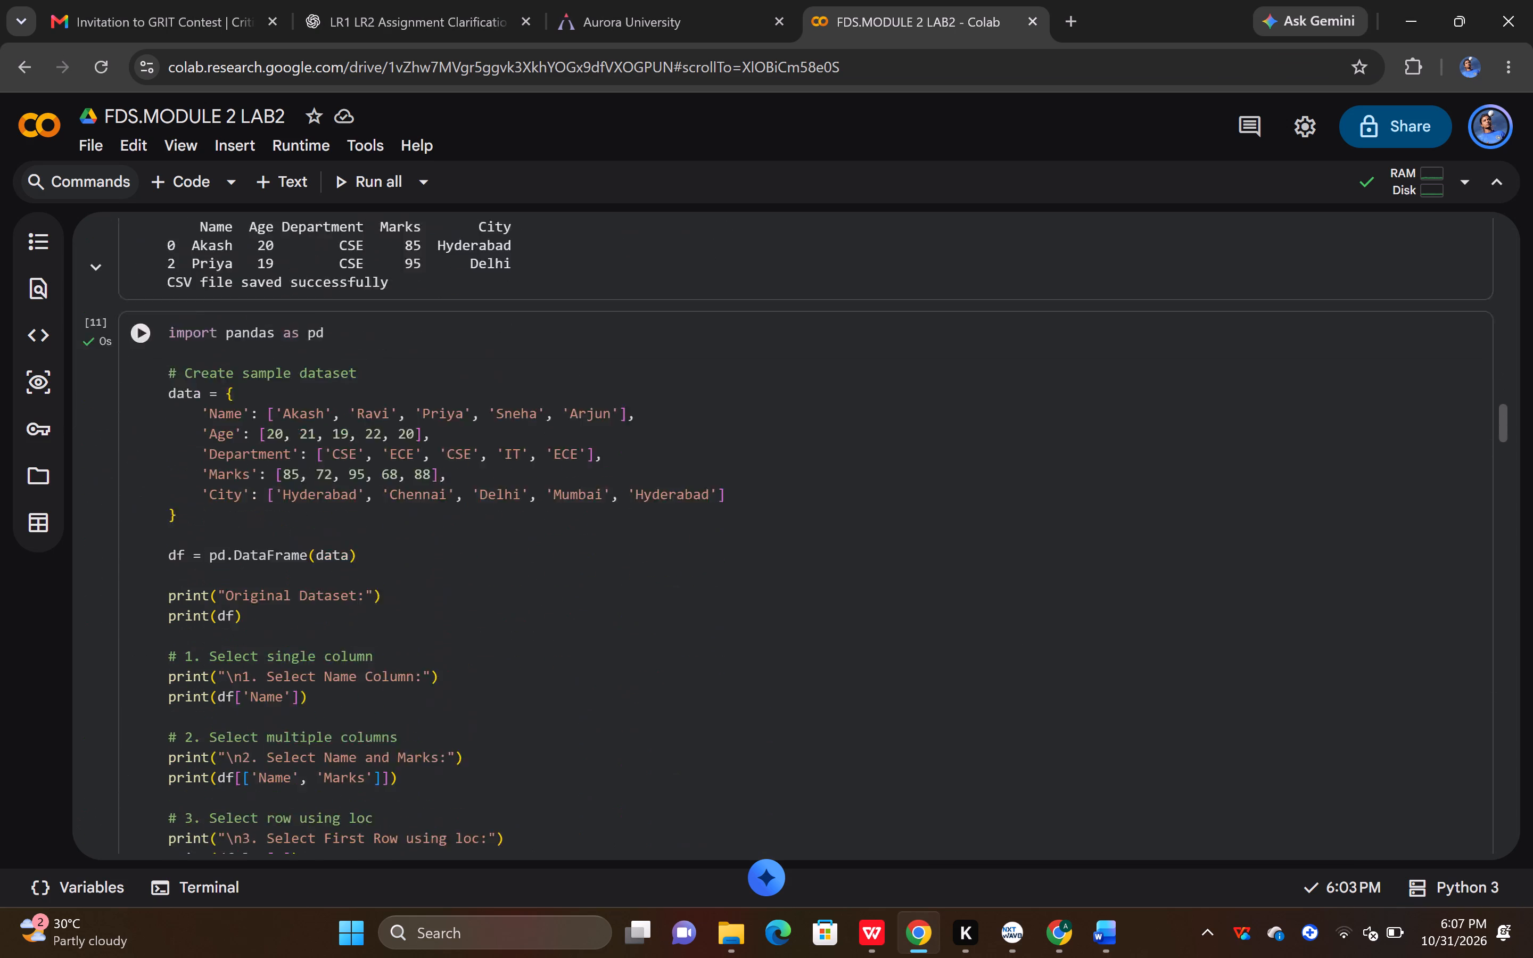
{"action": "scroll", "coordinate": [693, 667], "scroll_direction": "down", "scroll_amount": 1}
{"action": "scroll", "coordinate": [693, 667], "scroll_direction": "up", "scroll_amount": 1}
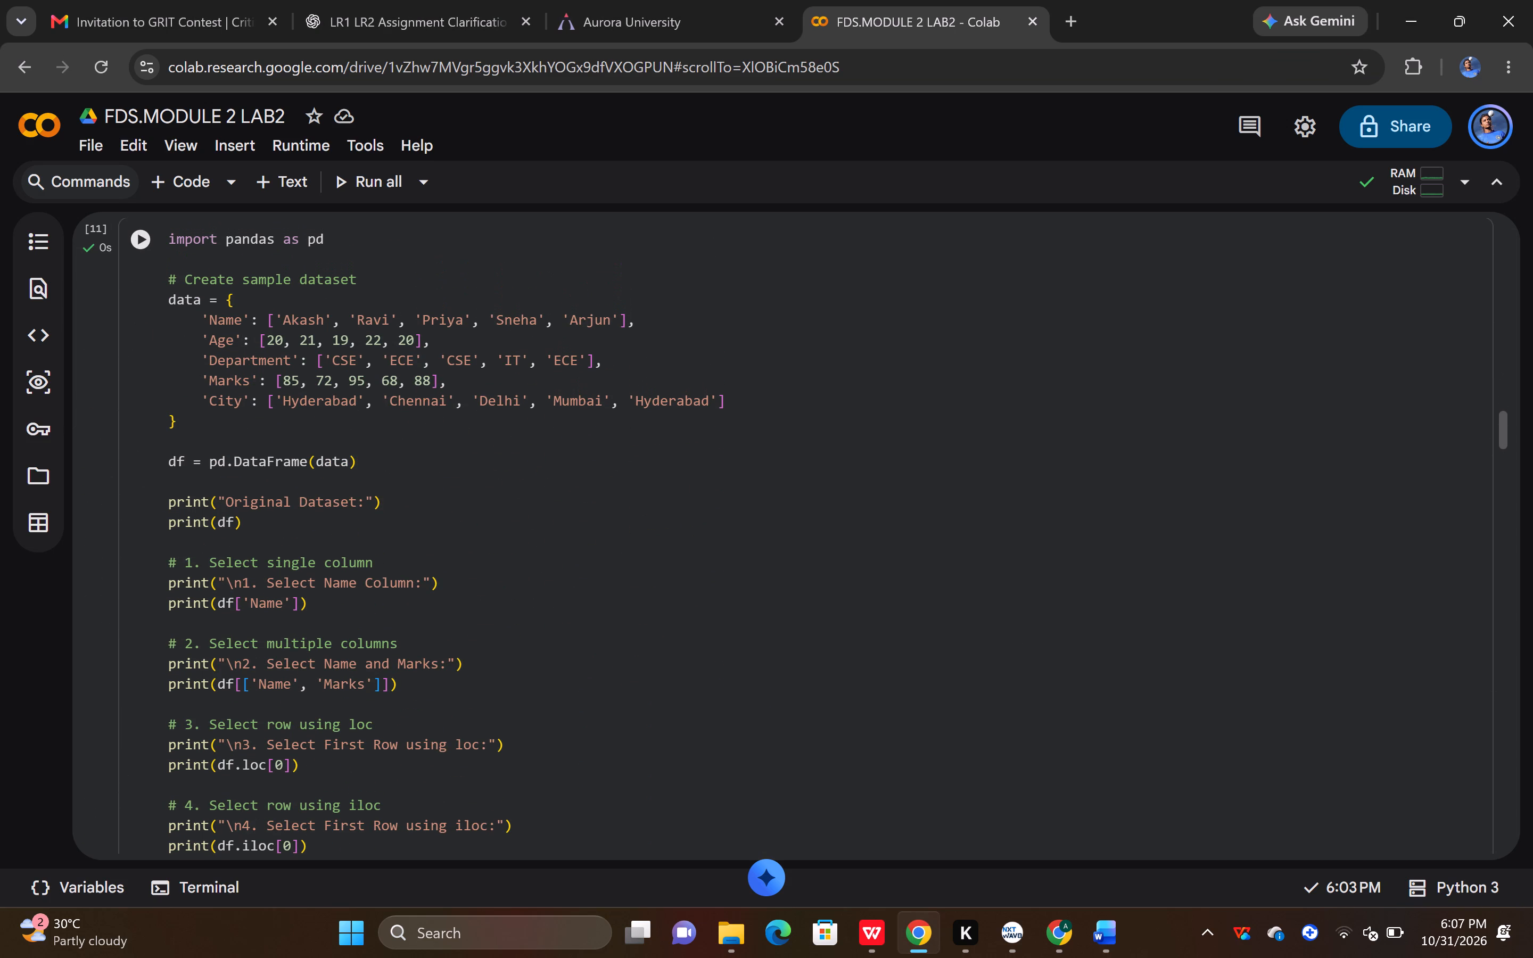
{"action": "scroll", "coordinate": [693, 667], "scroll_direction": "up", "scroll_amount": 1}
{"action": "key", "text": "shift+super+s"}
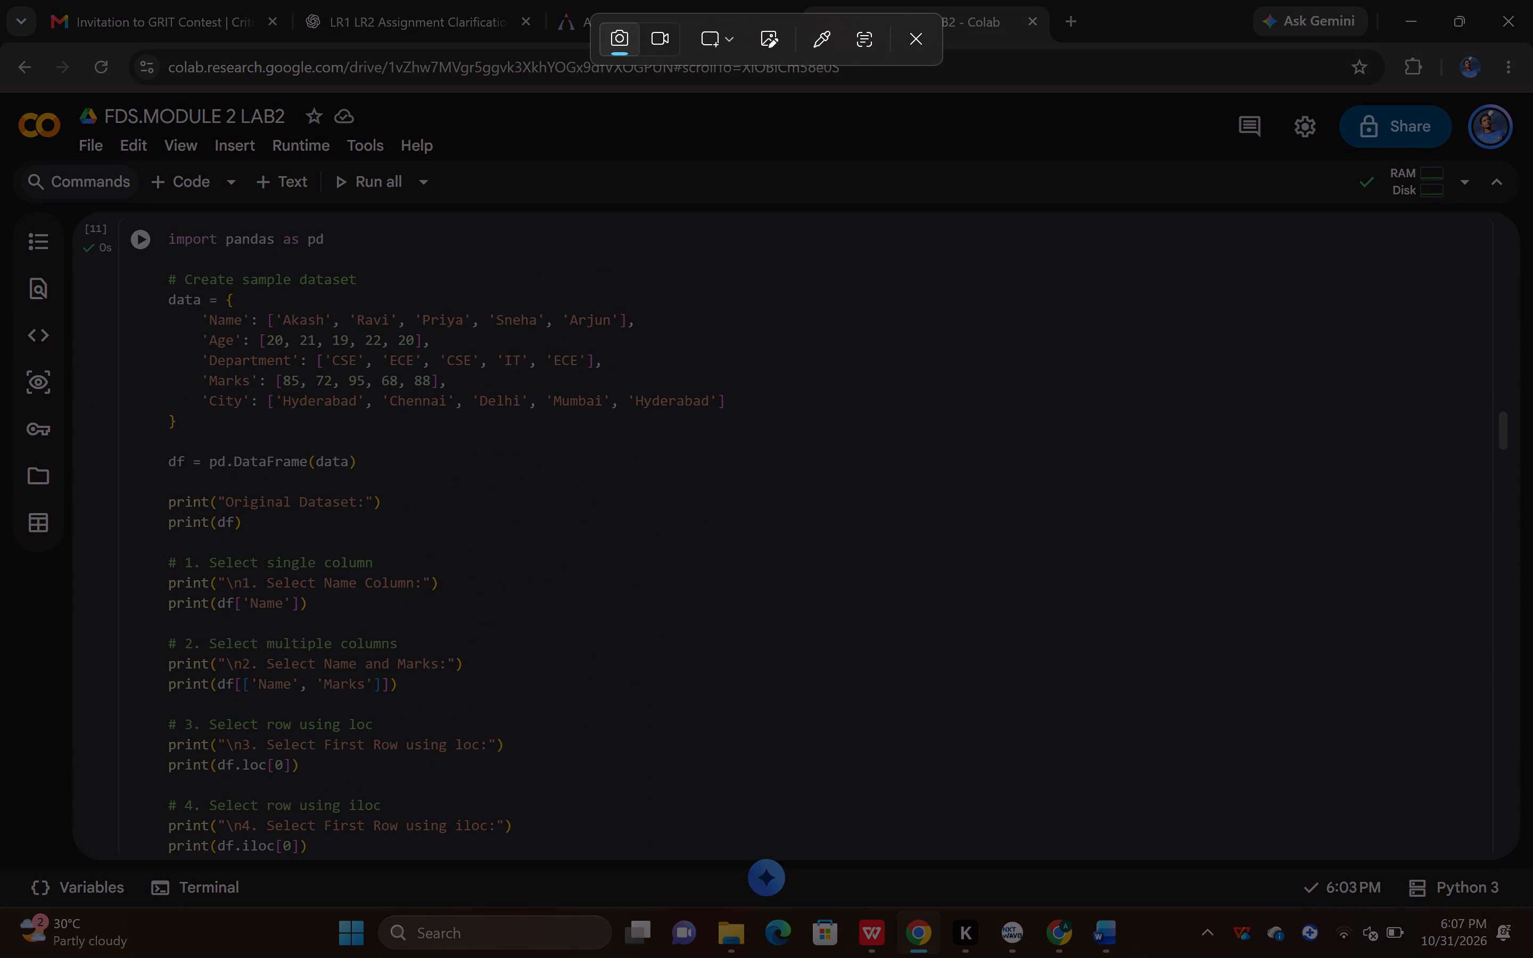
{"action": "left_click", "coordinate": [712, 36]}
{"action": "left_click", "coordinate": [734, 131]}
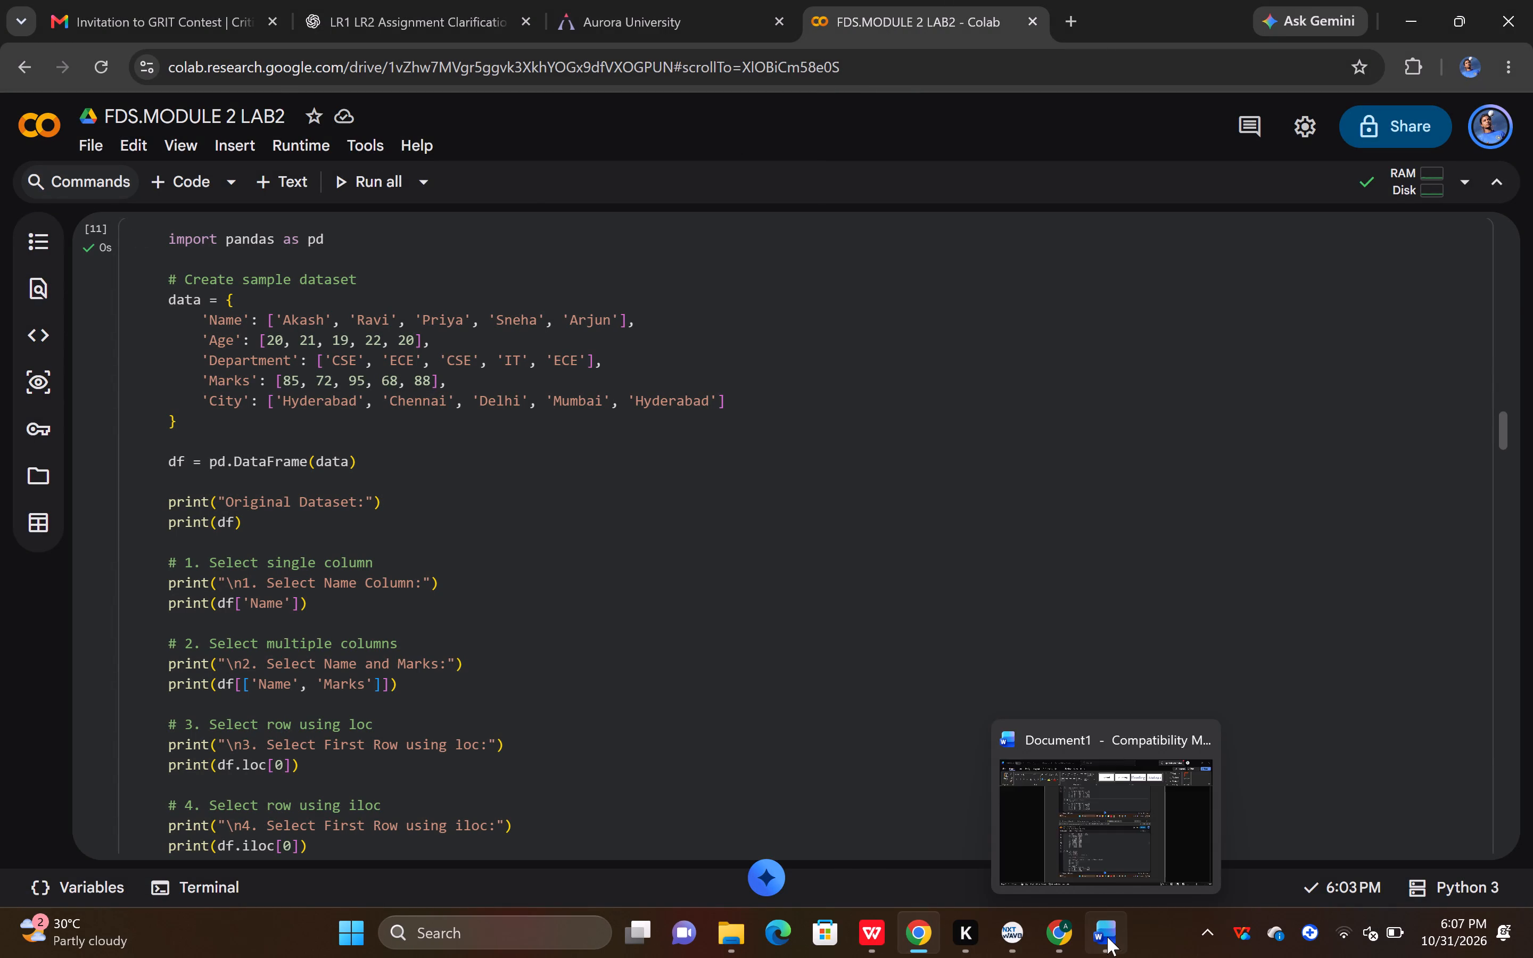
Return to the Word document and paste the cell 11 code screenshot on the empty line.
{"action": "left_click", "coordinate": [1107, 937]}
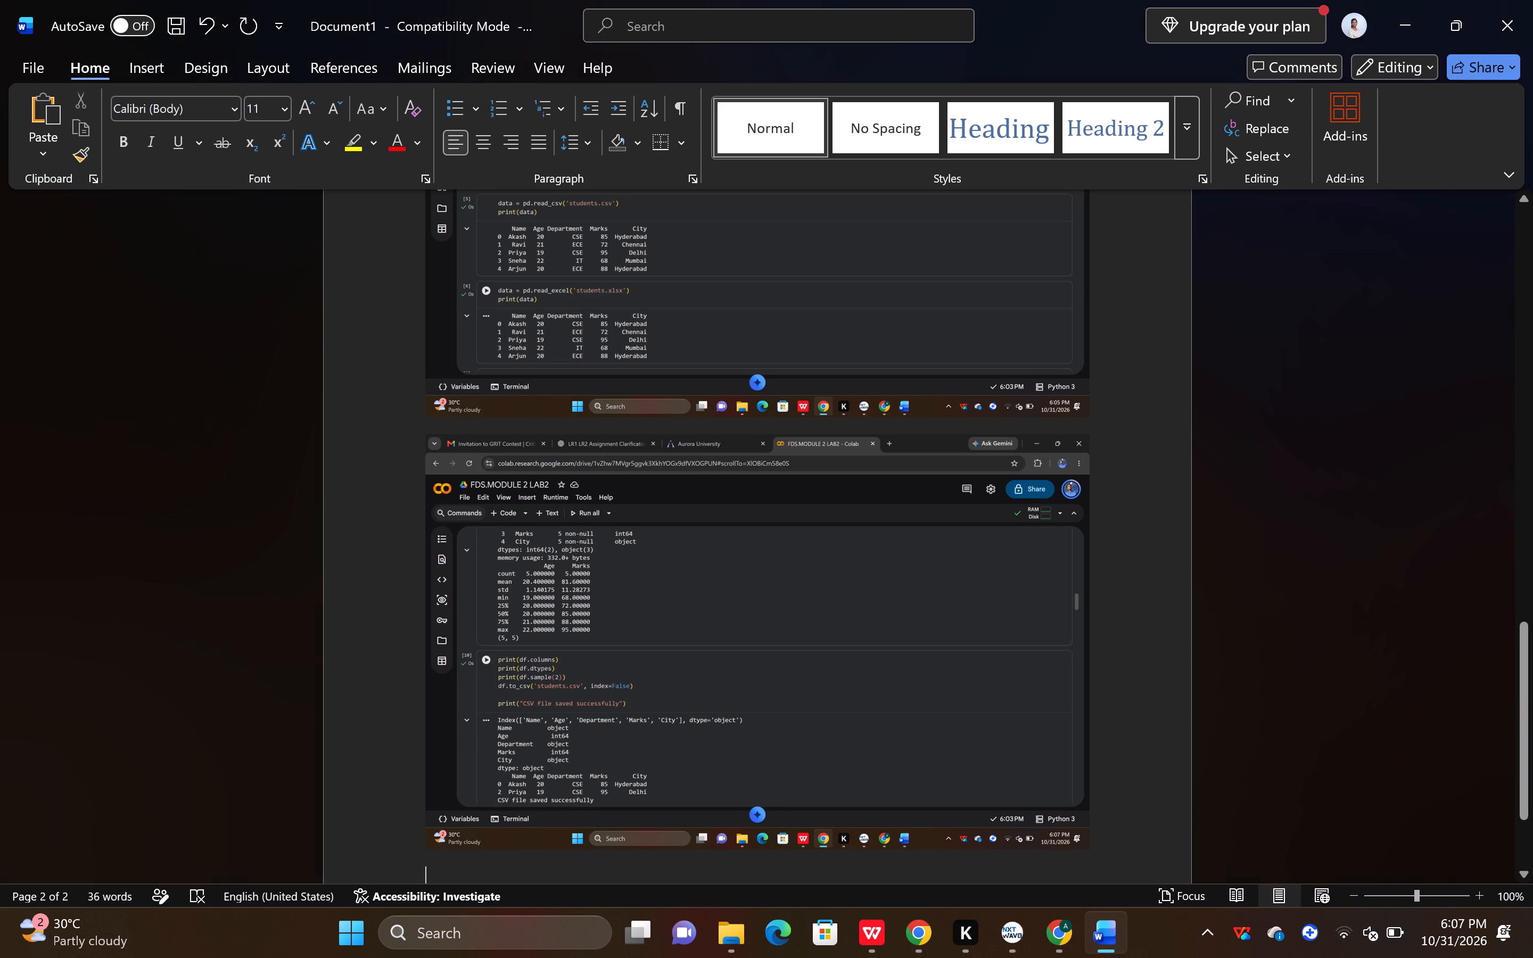
{"action": "key", "text": "ctrl+v"}
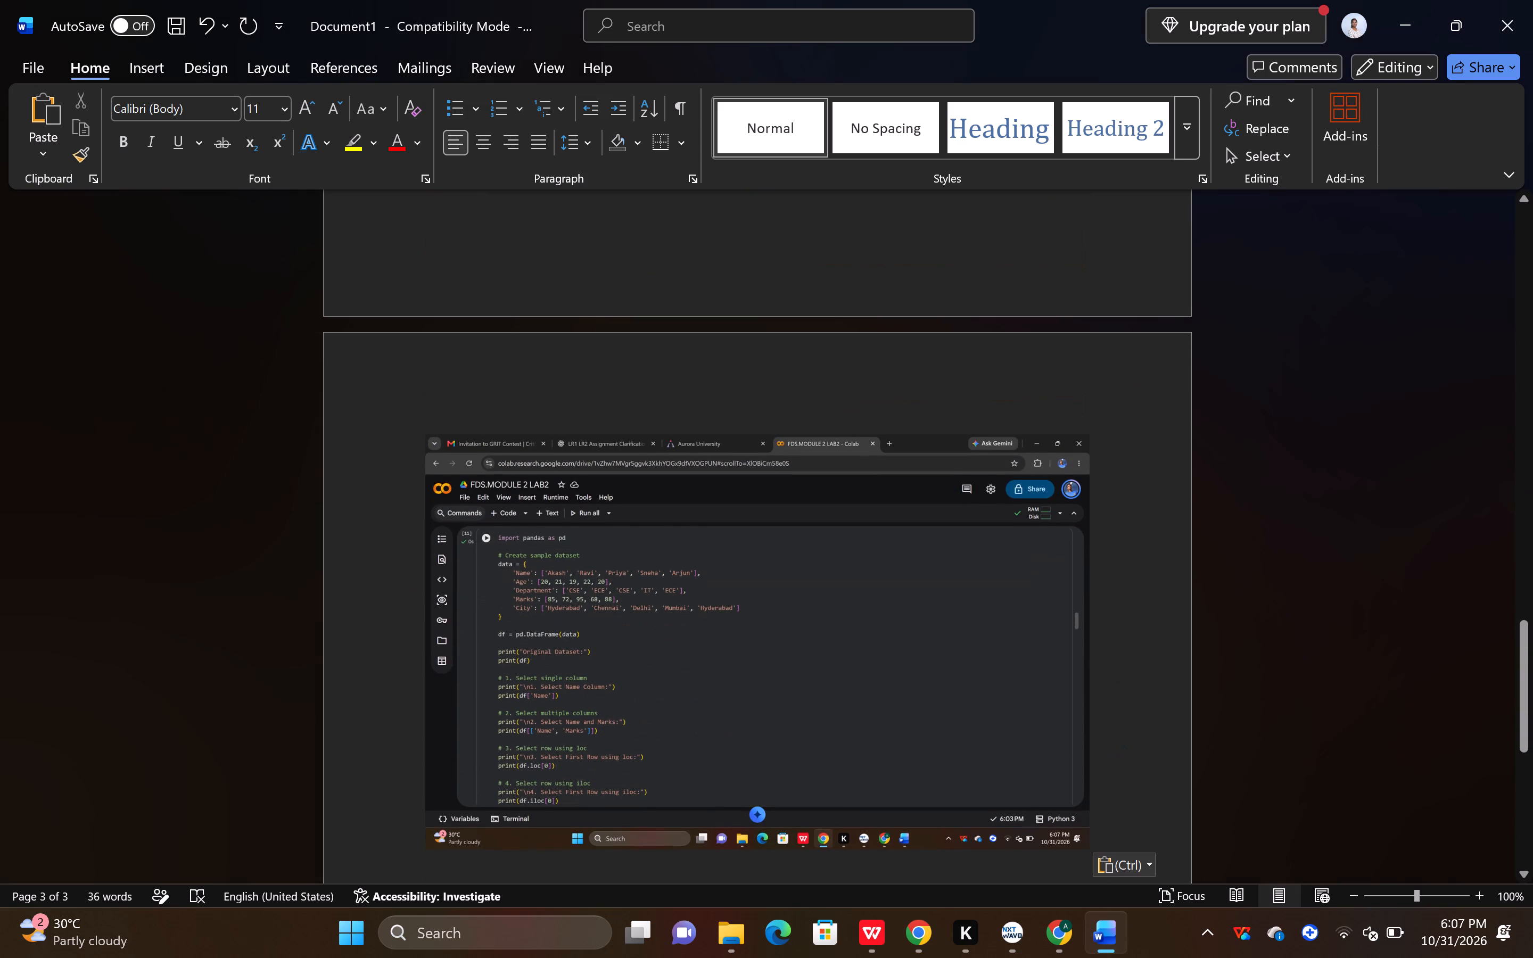
Switch to the Colab notebook in Chrome and capture a full-screen screenshot of cell 11's output showing sections 7 to 11.
{"action": "left_click", "coordinate": [920, 939]}
{"action": "scroll", "coordinate": [827, 633], "scroll_direction": "down", "scroll_amount": 5}
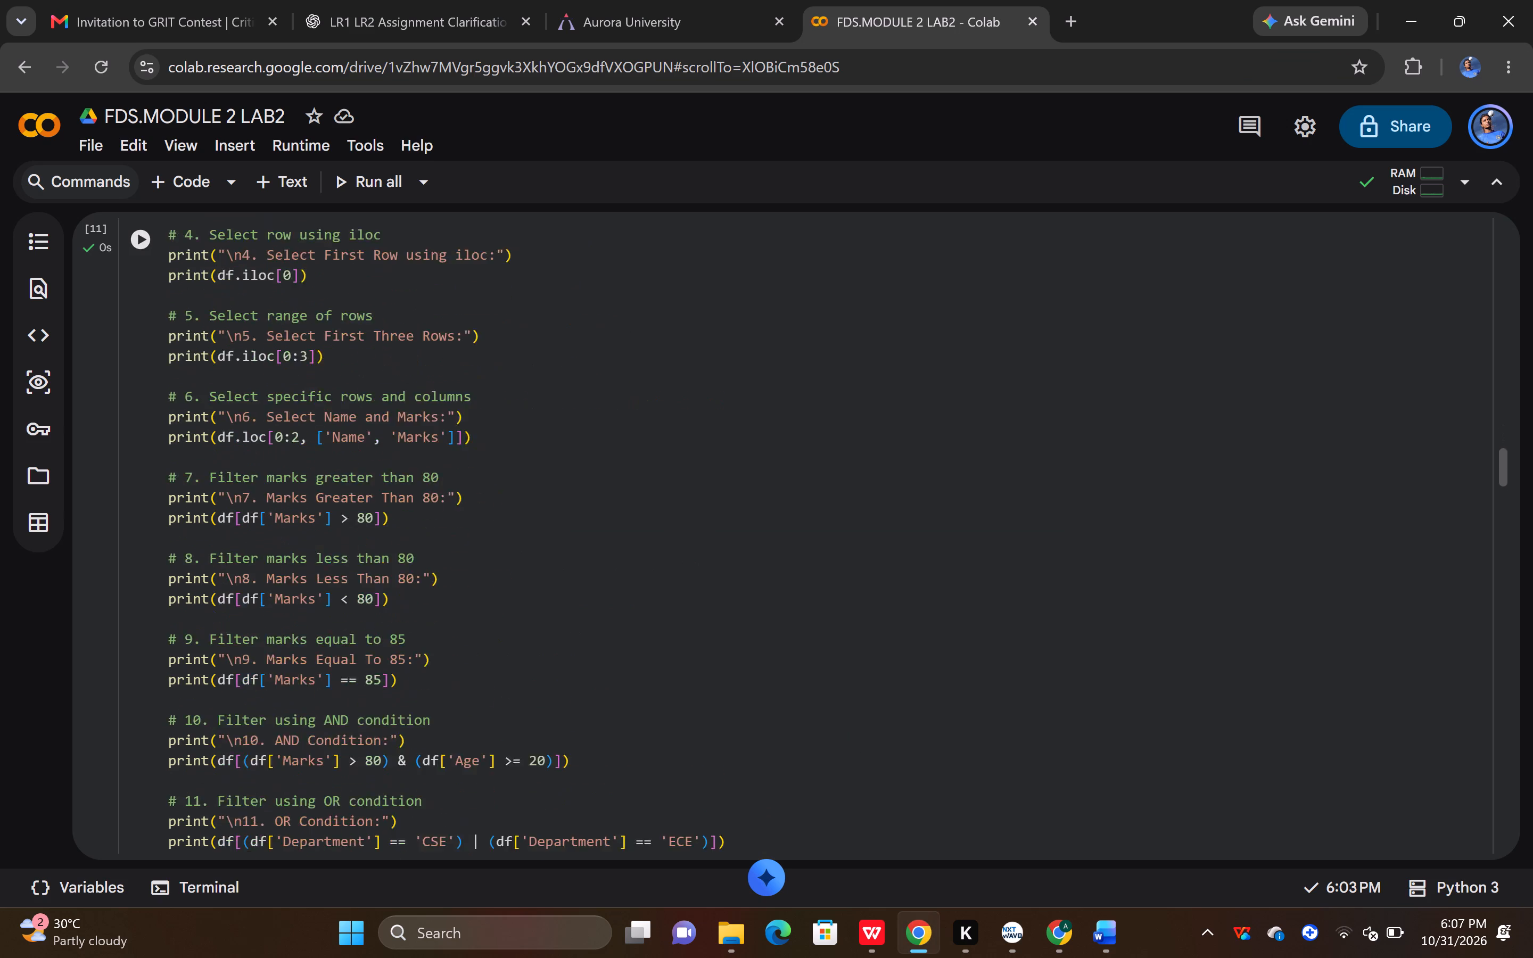
{"action": "scroll", "coordinate": [827, 633], "scroll_direction": "down", "scroll_amount": 10}
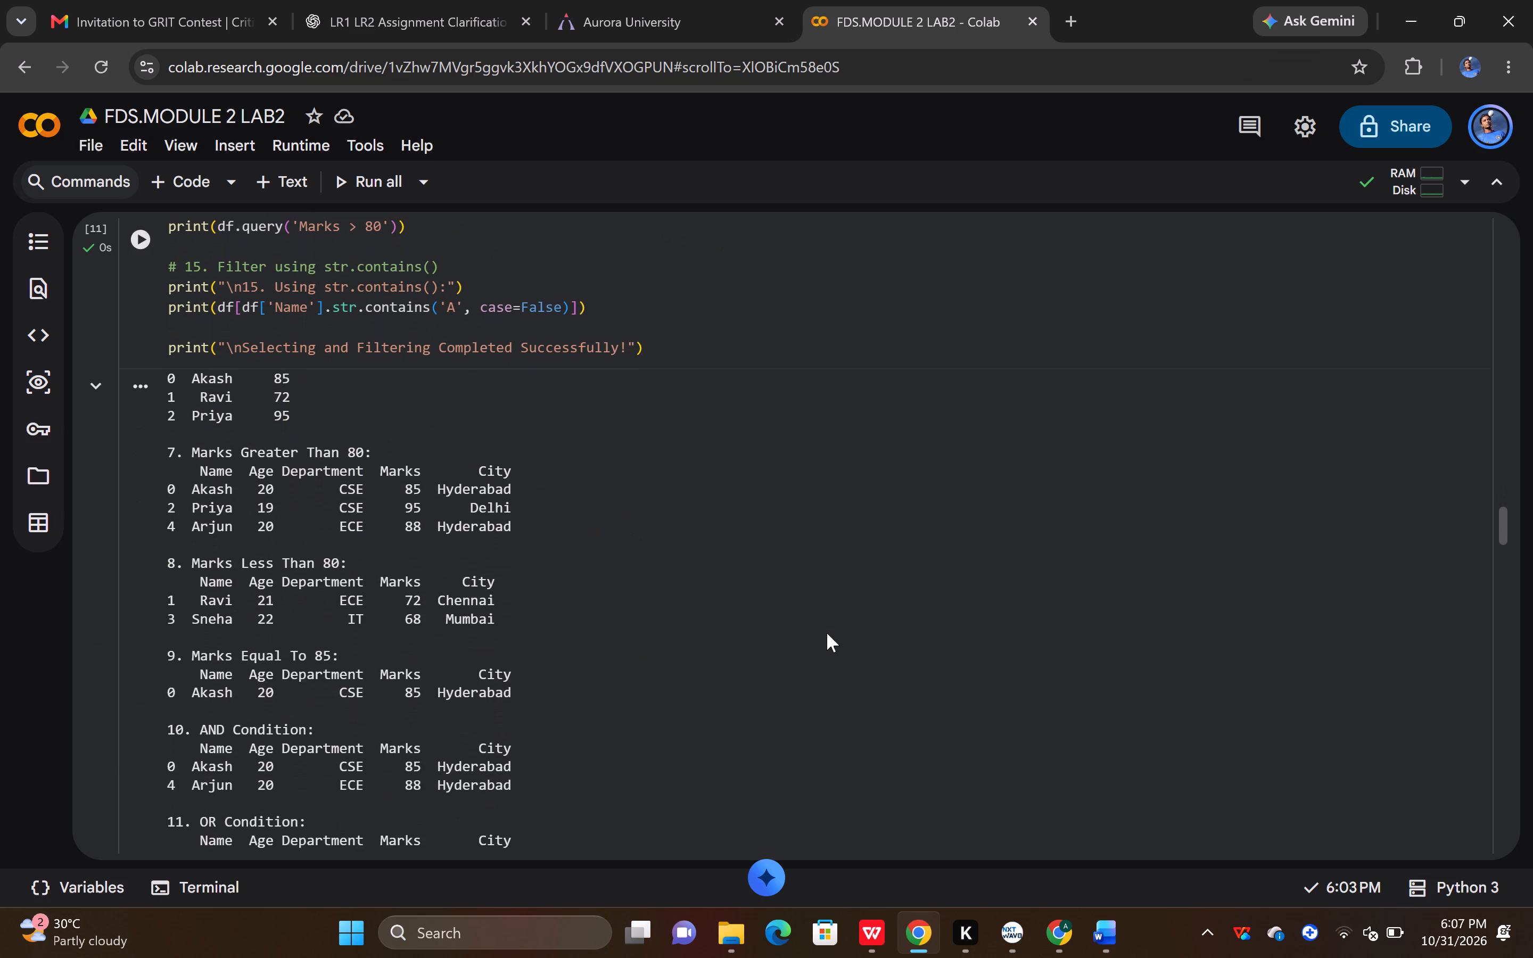
{"action": "scroll", "coordinate": [827, 633], "scroll_direction": "down", "scroll_amount": 1}
{"action": "key", "text": "shift+super+s"}
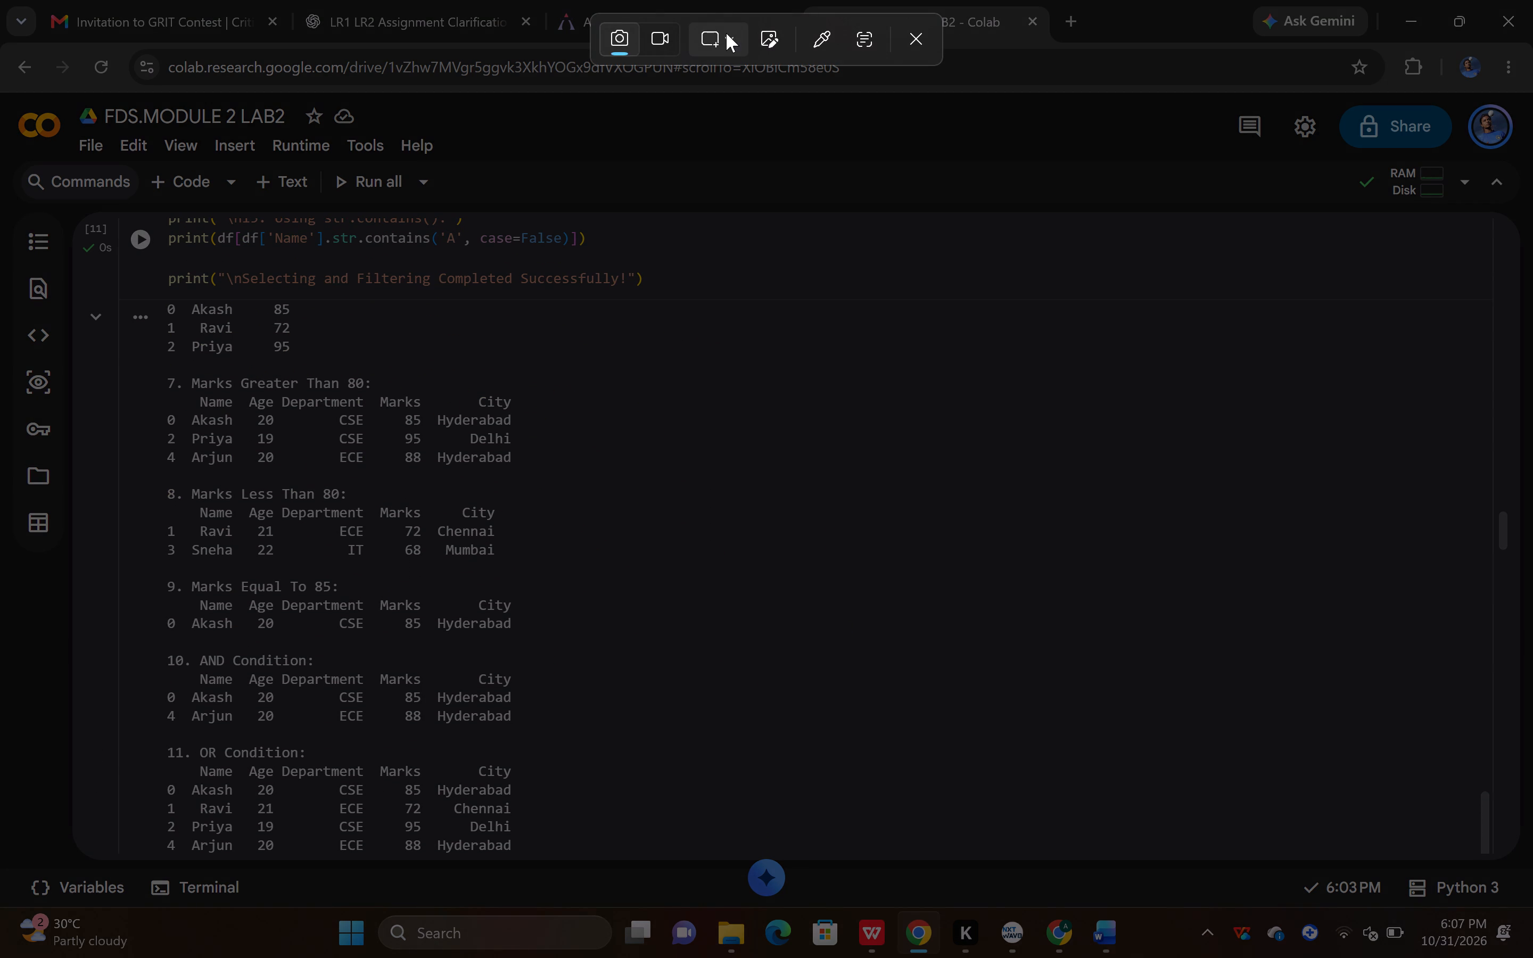
{"action": "left_click", "coordinate": [726, 33]}
{"action": "left_click", "coordinate": [751, 120]}
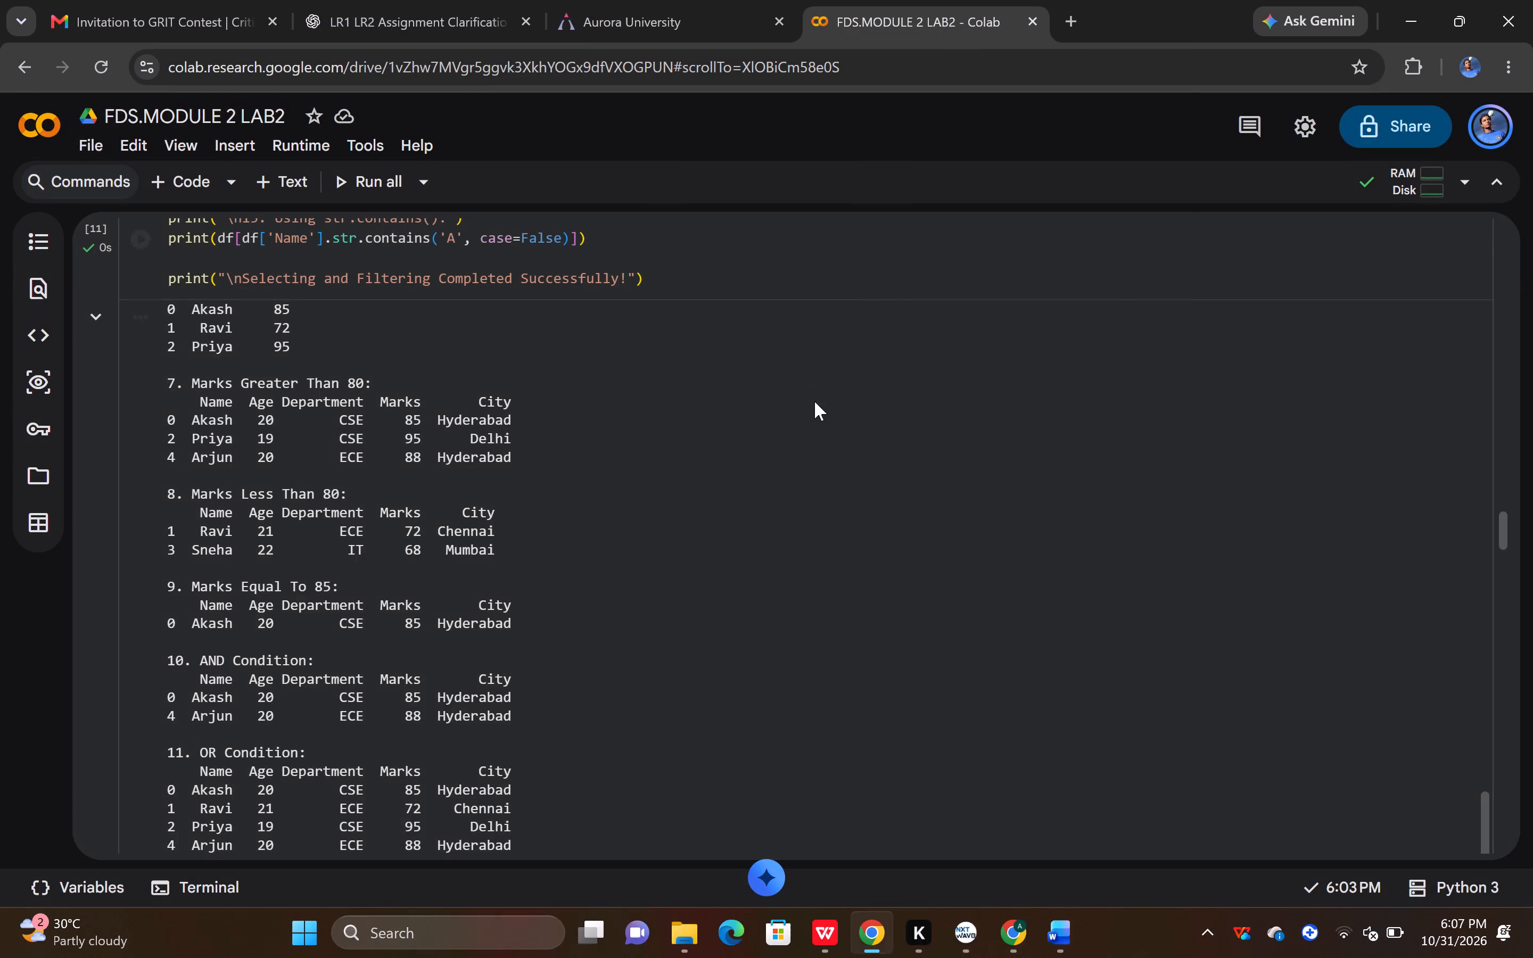
Return to the Word document and paste the output screenshot on a new line below the cell 11 code screenshot.
{"action": "left_click", "coordinate": [1123, 940]}
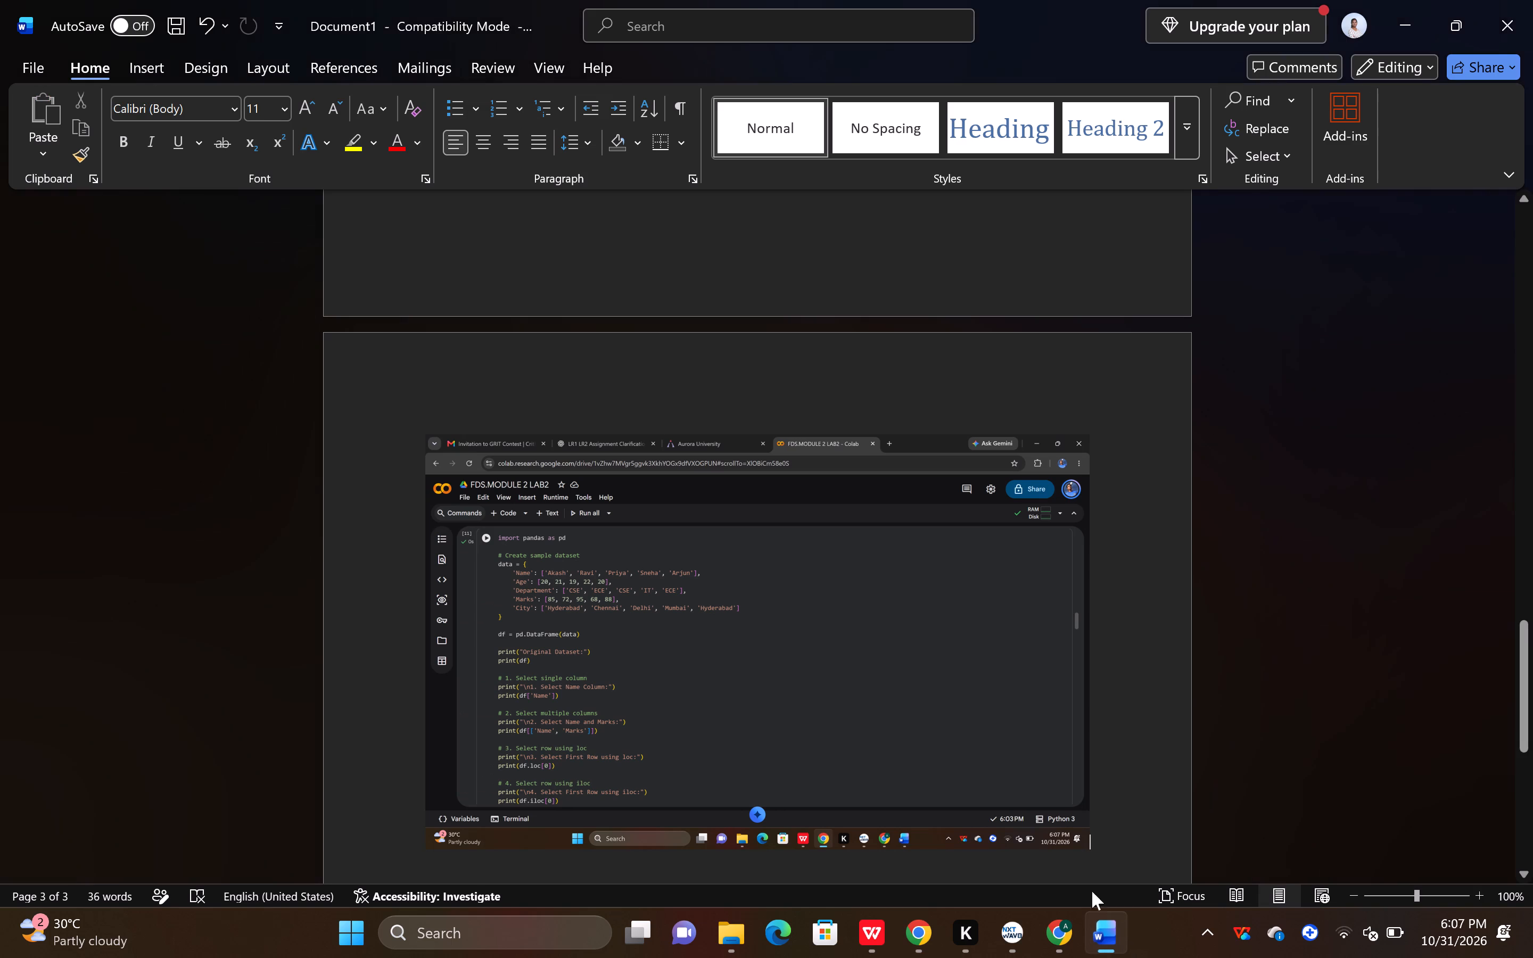
{"action": "key", "text": "Return"}
{"action": "key", "text": "ctrl+v"}
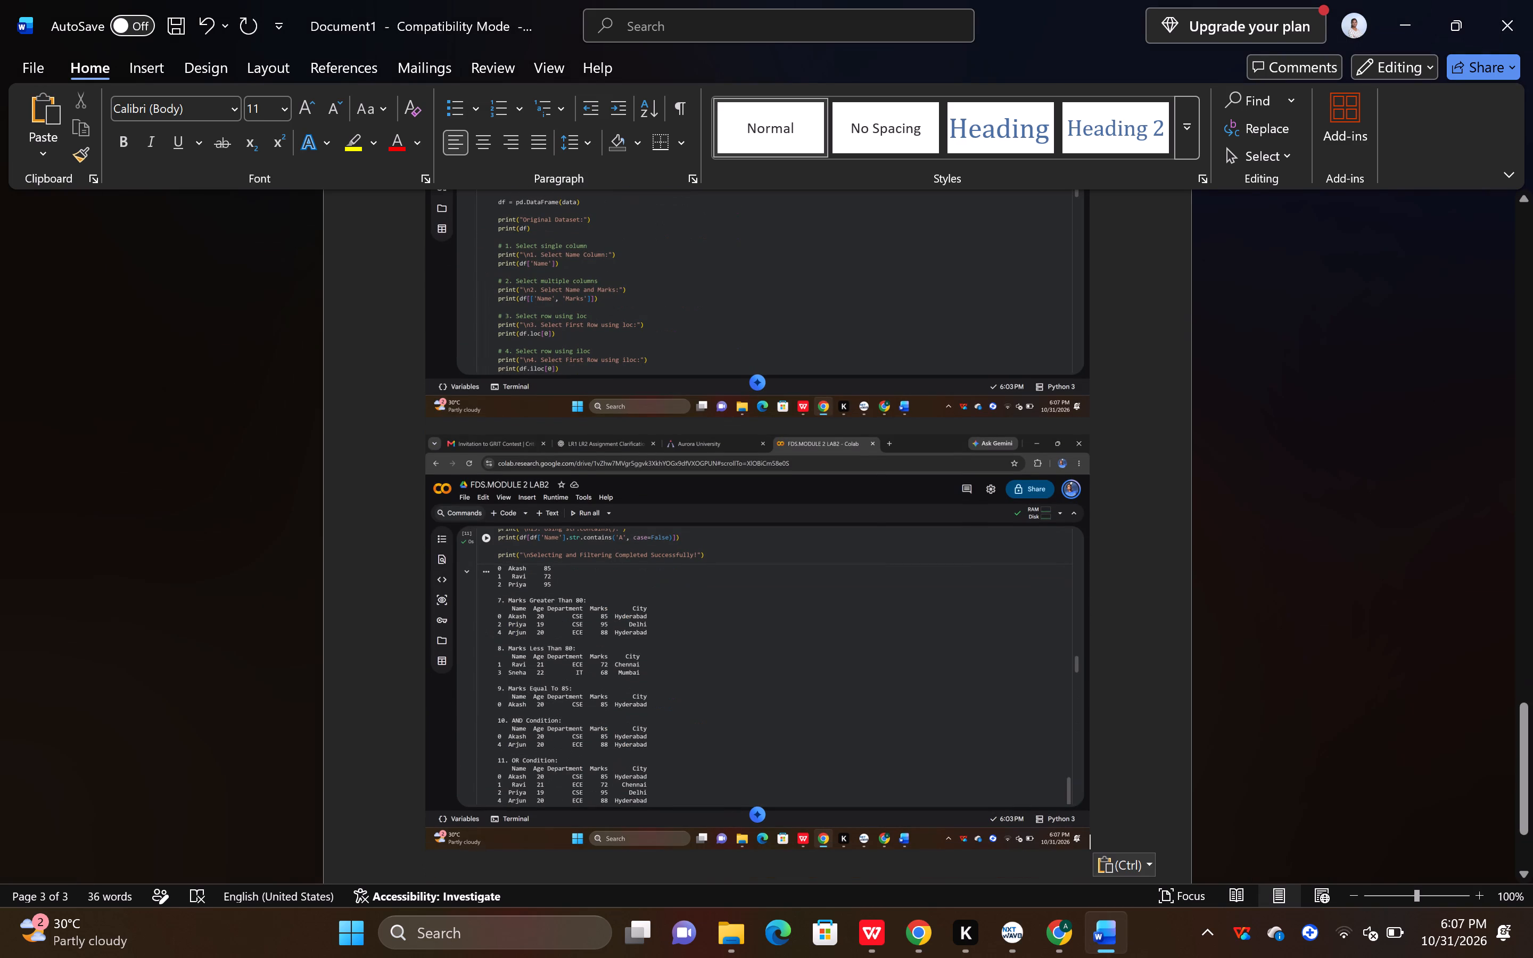
Switch to the Colab notebook in Chrome and capture a full-screen screenshot of cell 11's output showing sections 11 to 15.
{"action": "left_click", "coordinate": [923, 946]}
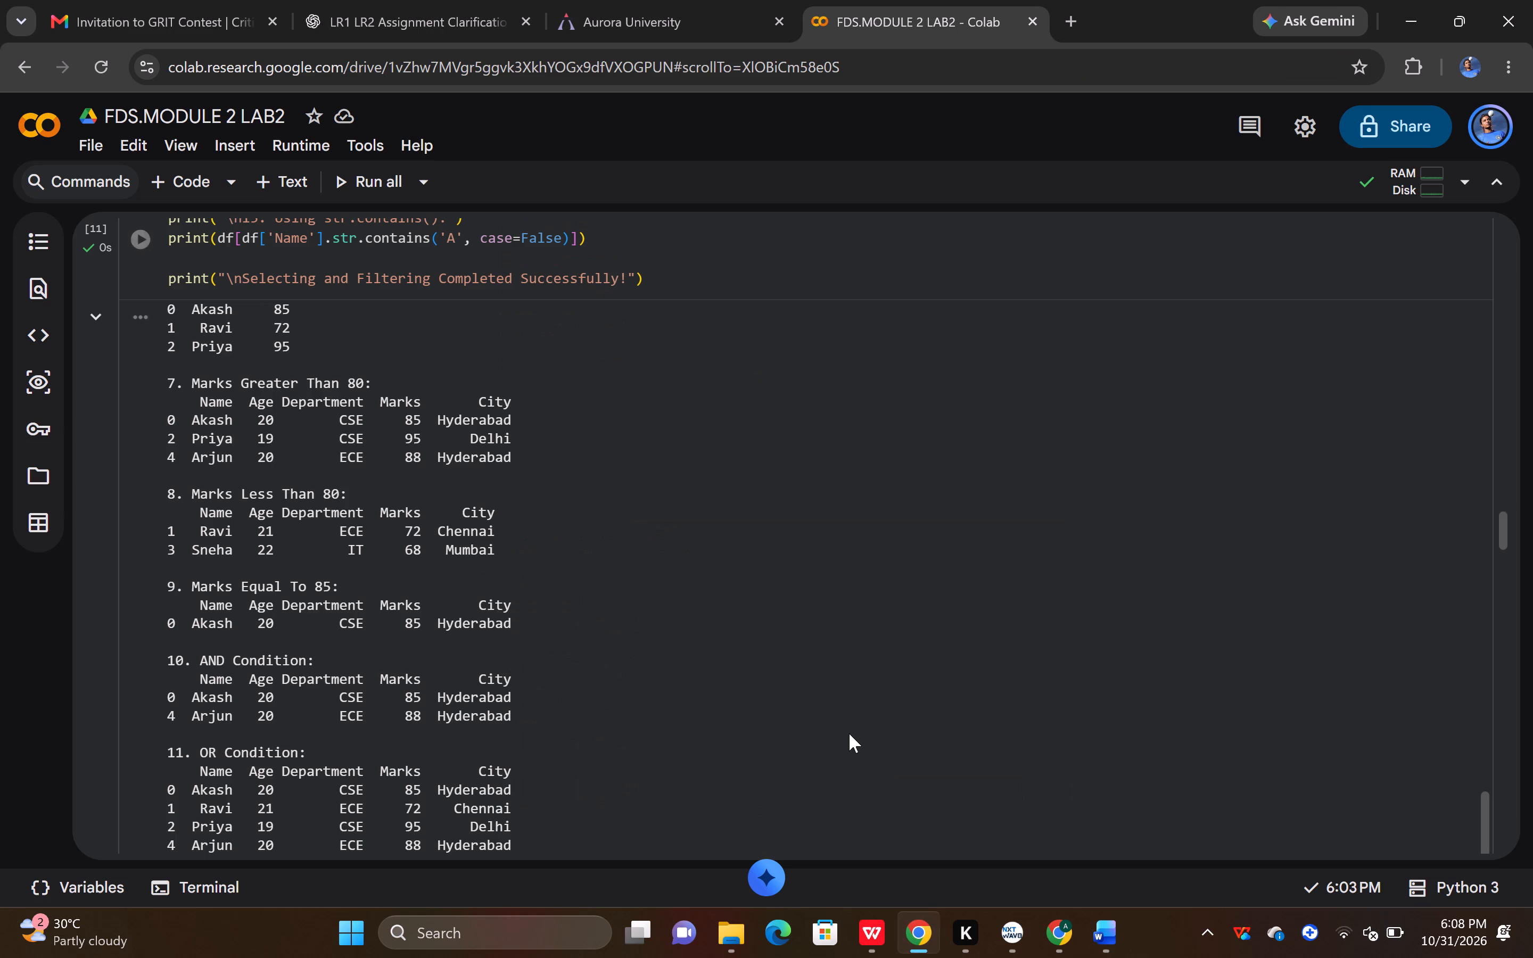
{"action": "scroll", "coordinate": [849, 733], "scroll_direction": "down", "scroll_amount": 5}
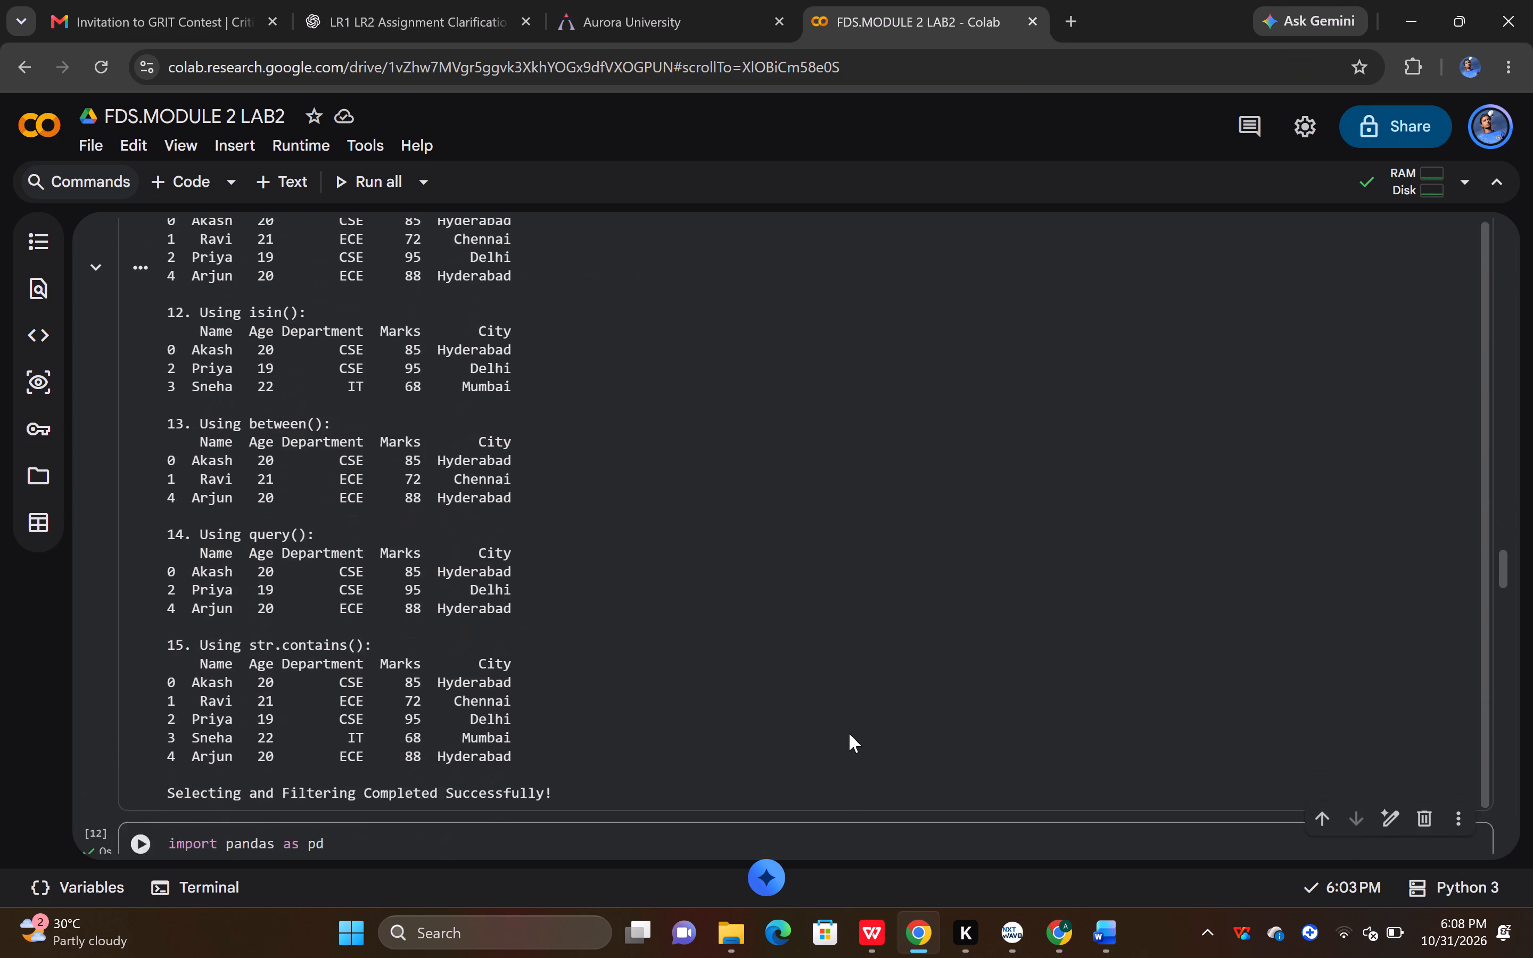
{"action": "scroll", "coordinate": [849, 733], "scroll_direction": "down", "scroll_amount": 1}
{"action": "key", "text": "shift+super+s"}
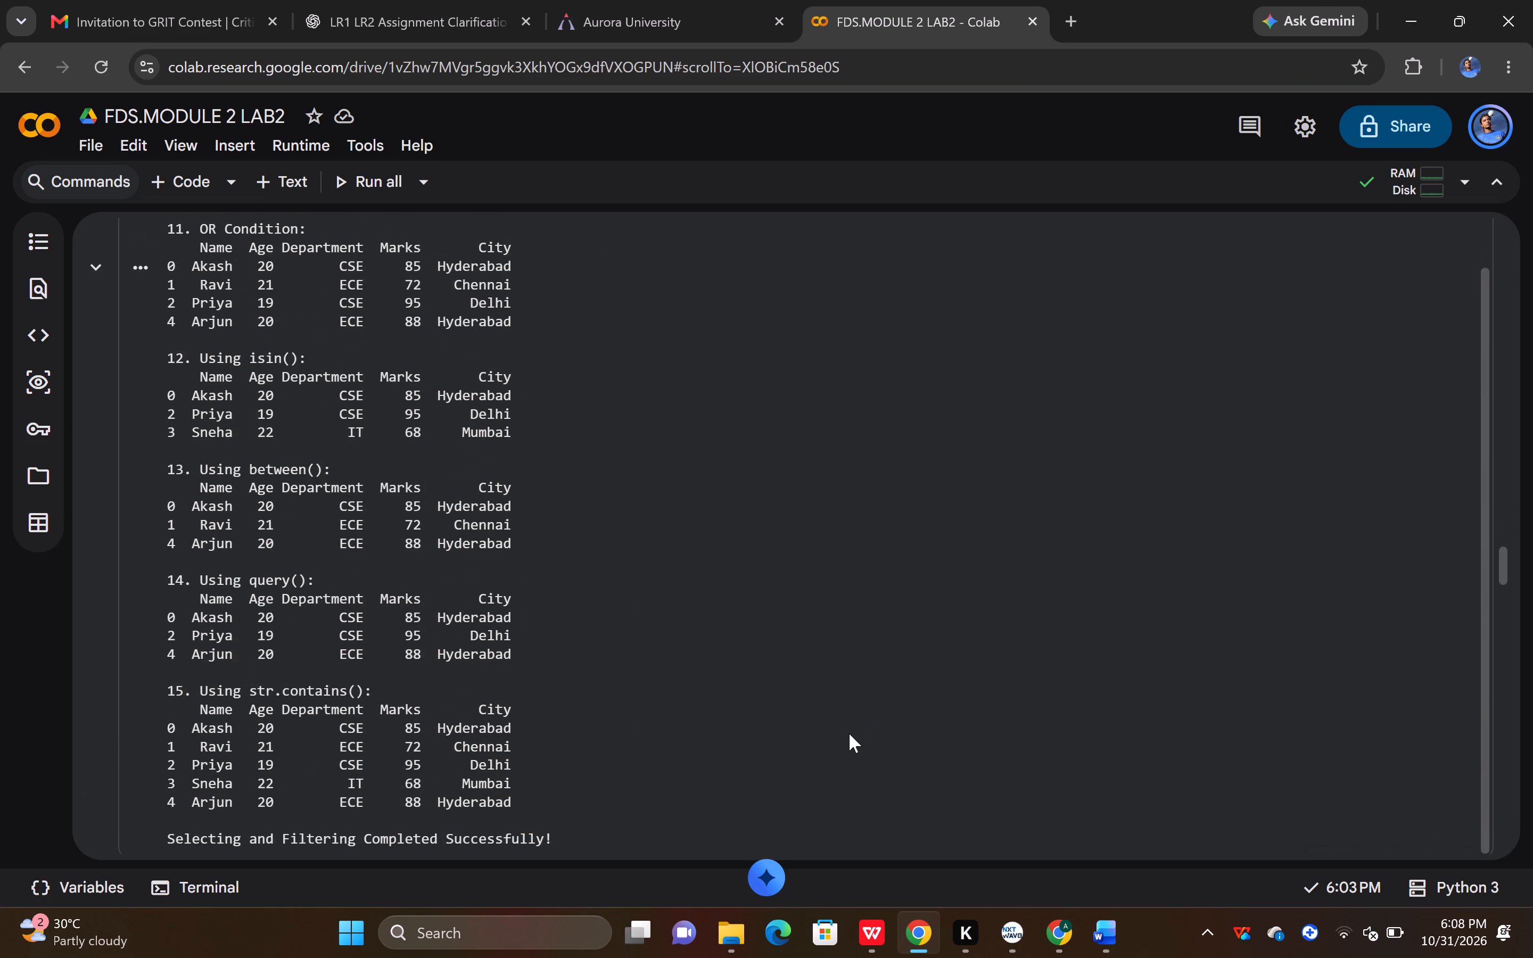
{"action": "left_click", "coordinate": [719, 43]}
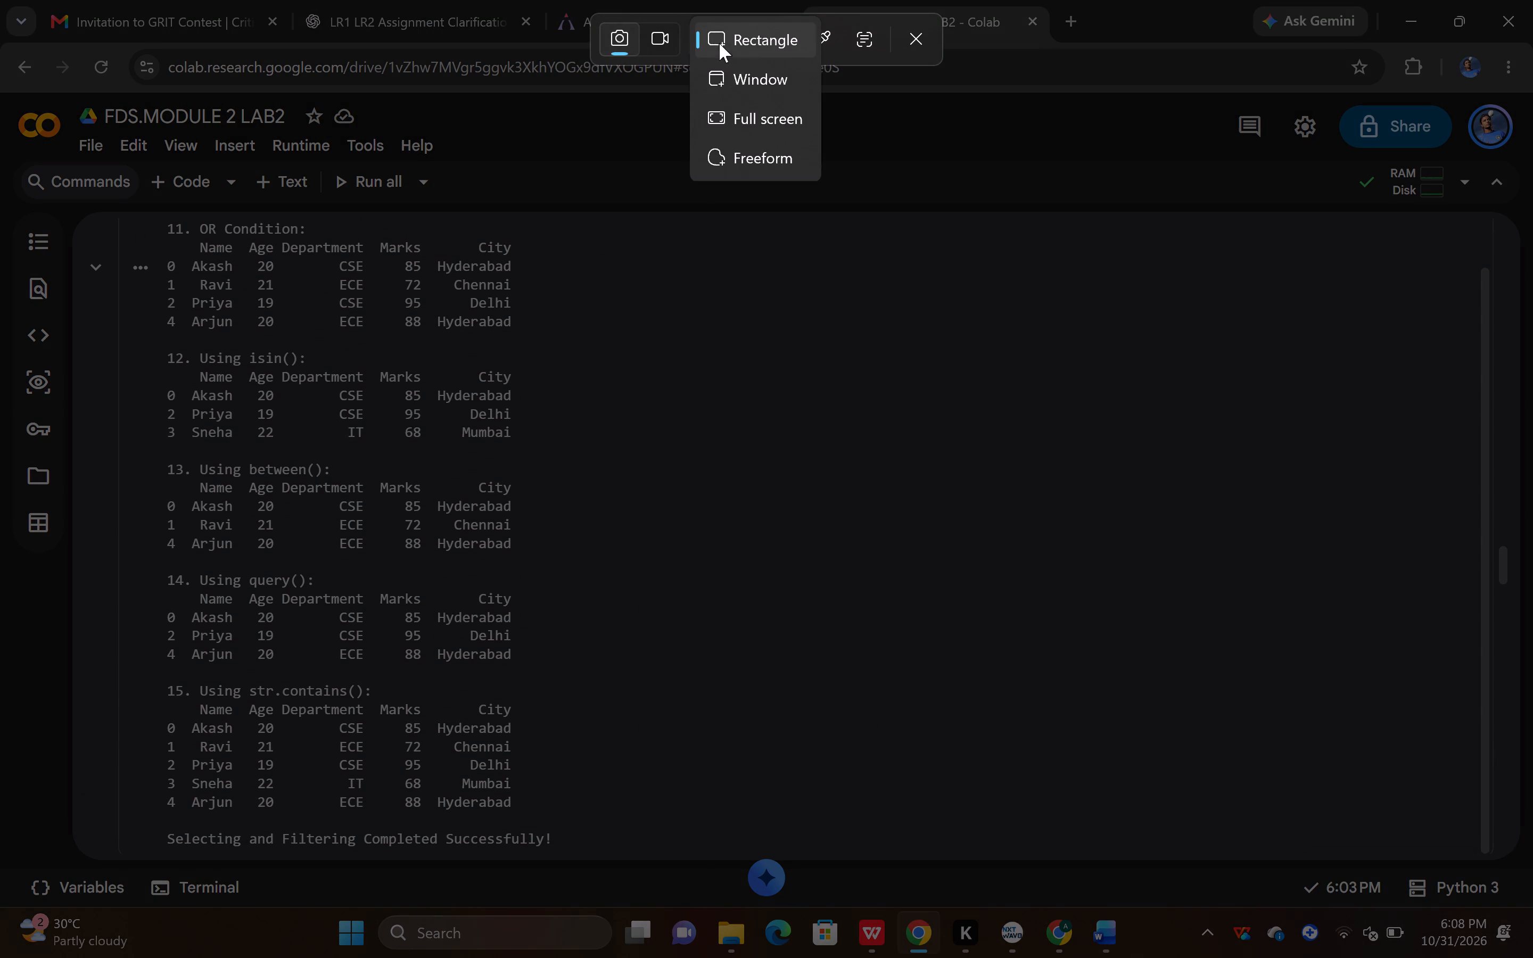
{"action": "left_click", "coordinate": [750, 123]}
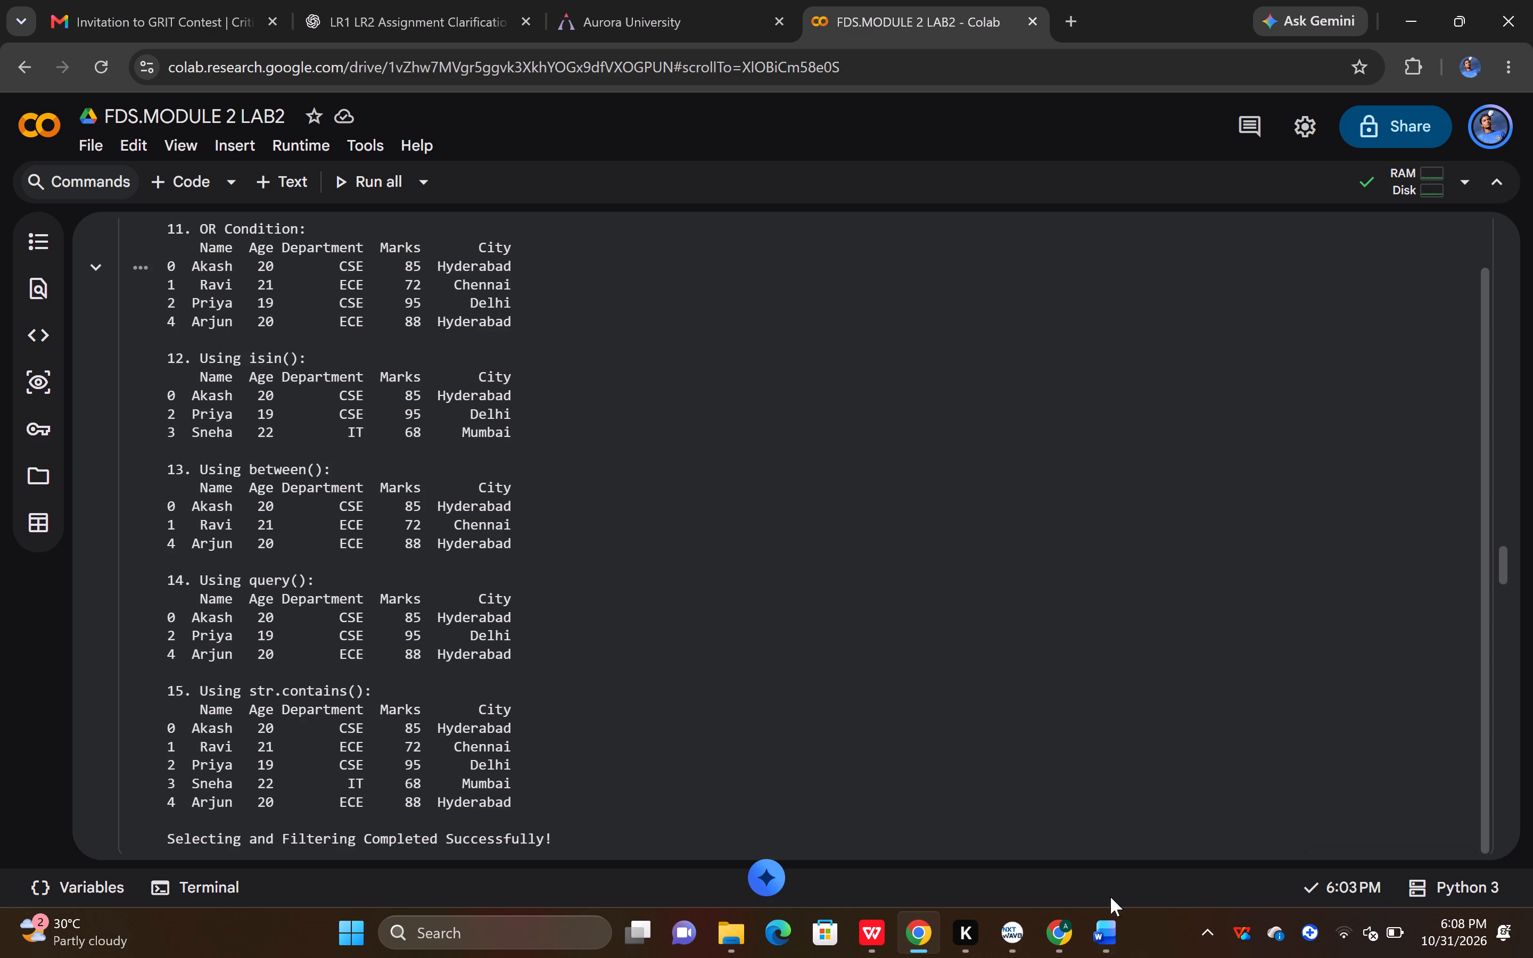
Return to the Word document and paste the sections 11 to 15 screenshot on a new line after the previous one.
{"action": "left_click", "coordinate": [1108, 931]}
{"action": "key", "text": "Return"}
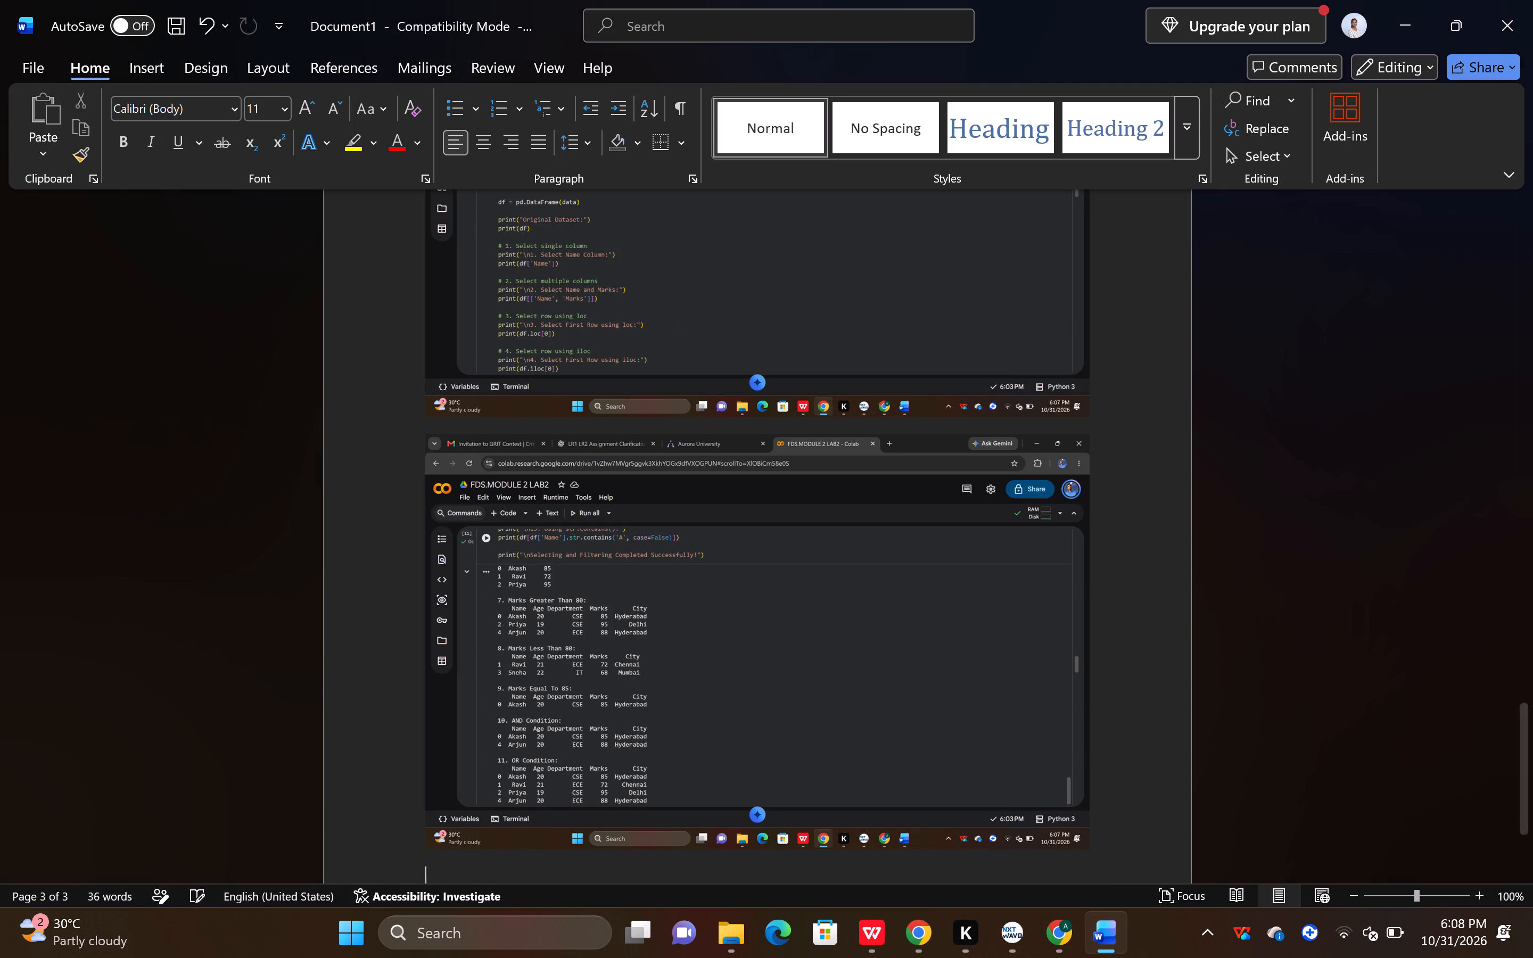
{"action": "key", "text": "ctrl+v"}
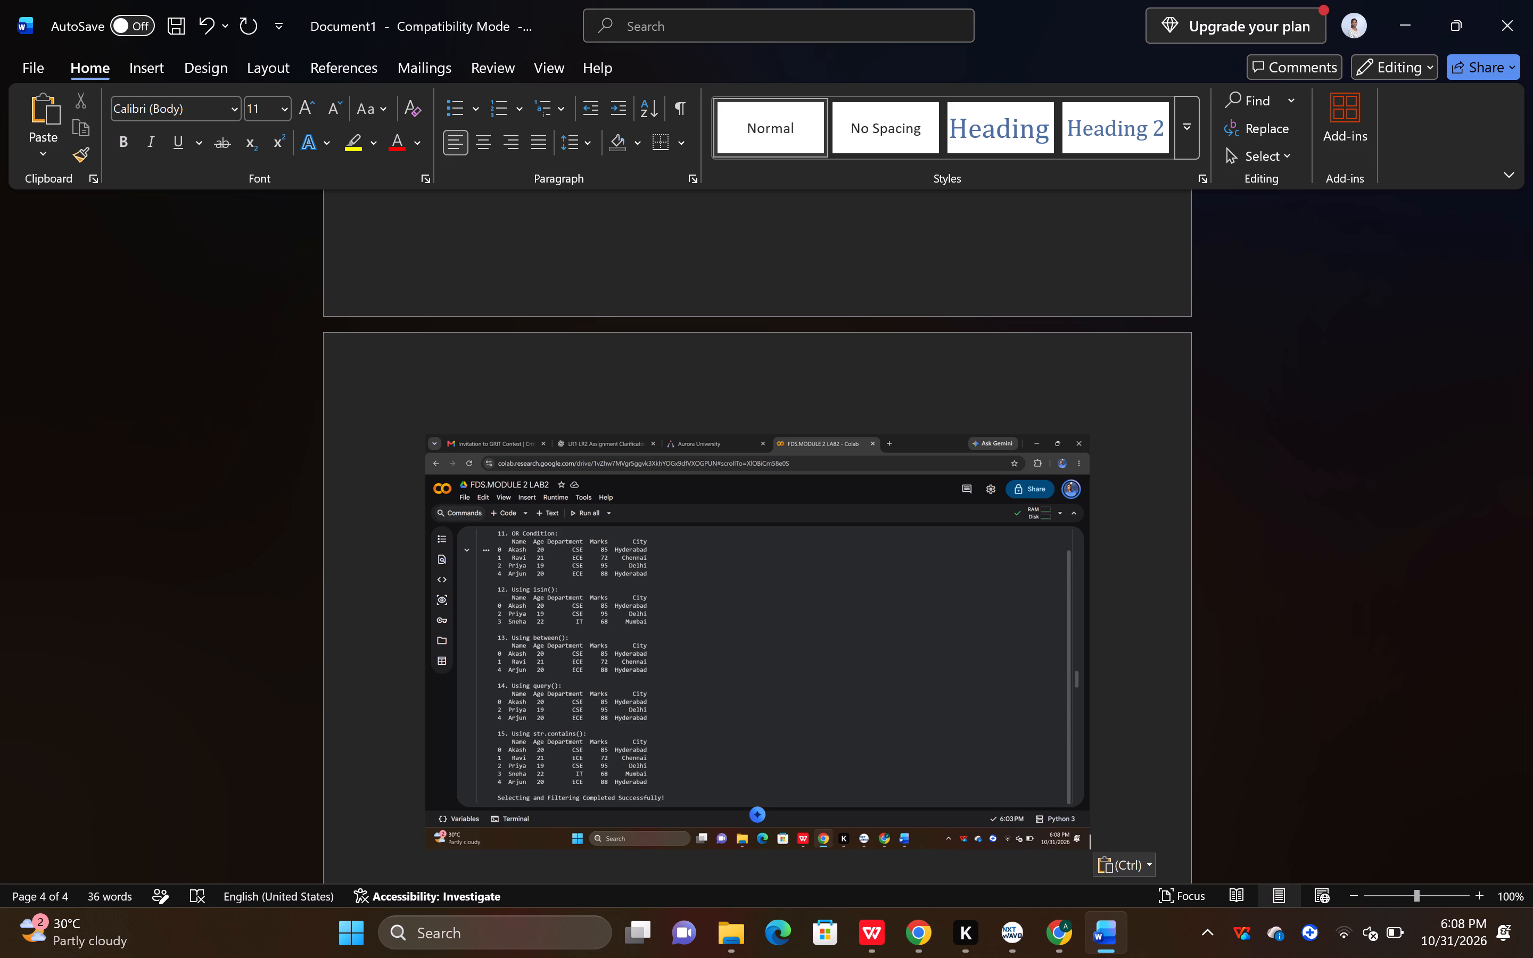
Switch to the Colab notebook in Chrome and capture a full-screen screenshot of the beginning of cell 12's code.
{"action": "left_click", "coordinate": [919, 942]}
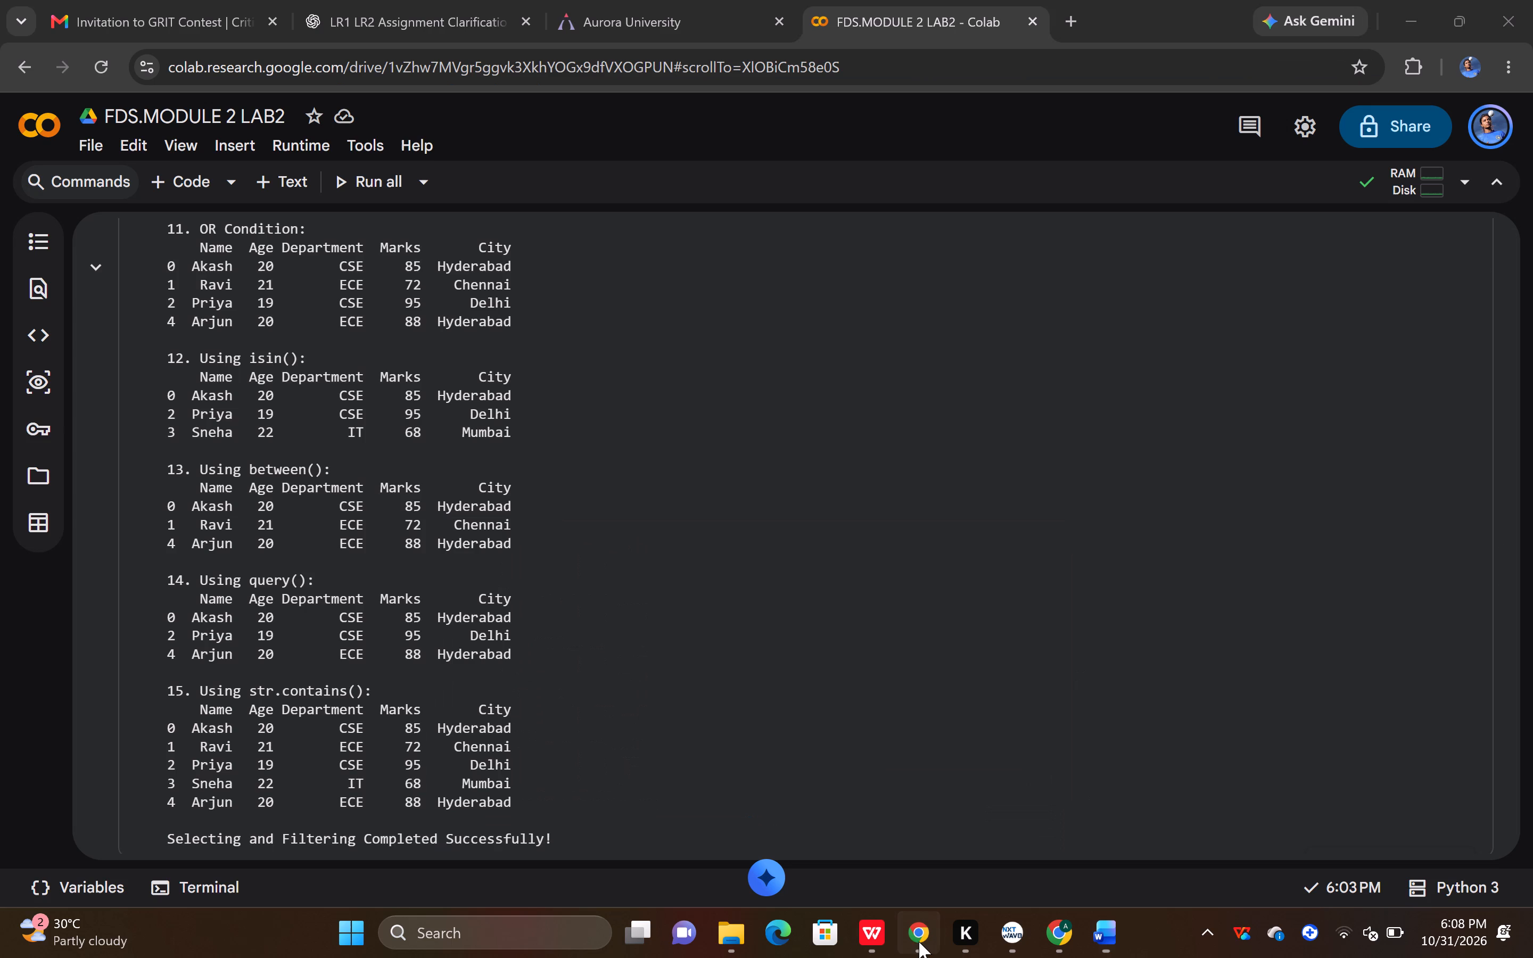
{"action": "scroll", "coordinate": [822, 661], "scroll_direction": "down", "scroll_amount": 6}
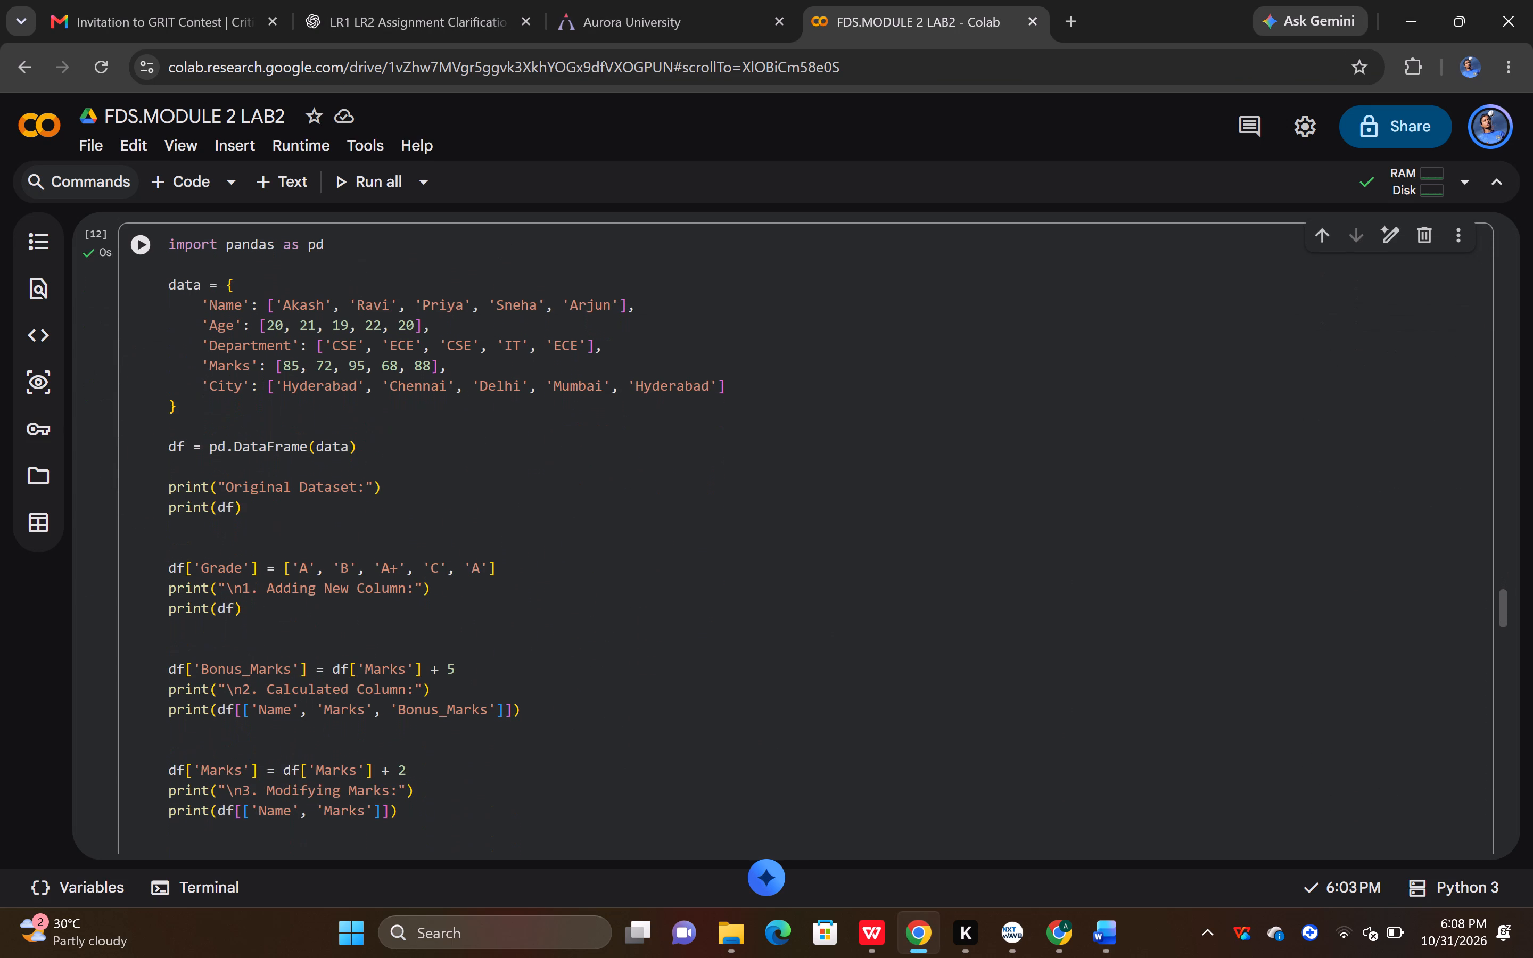
{"action": "scroll", "coordinate": [822, 661], "scroll_direction": "down", "scroll_amount": 2}
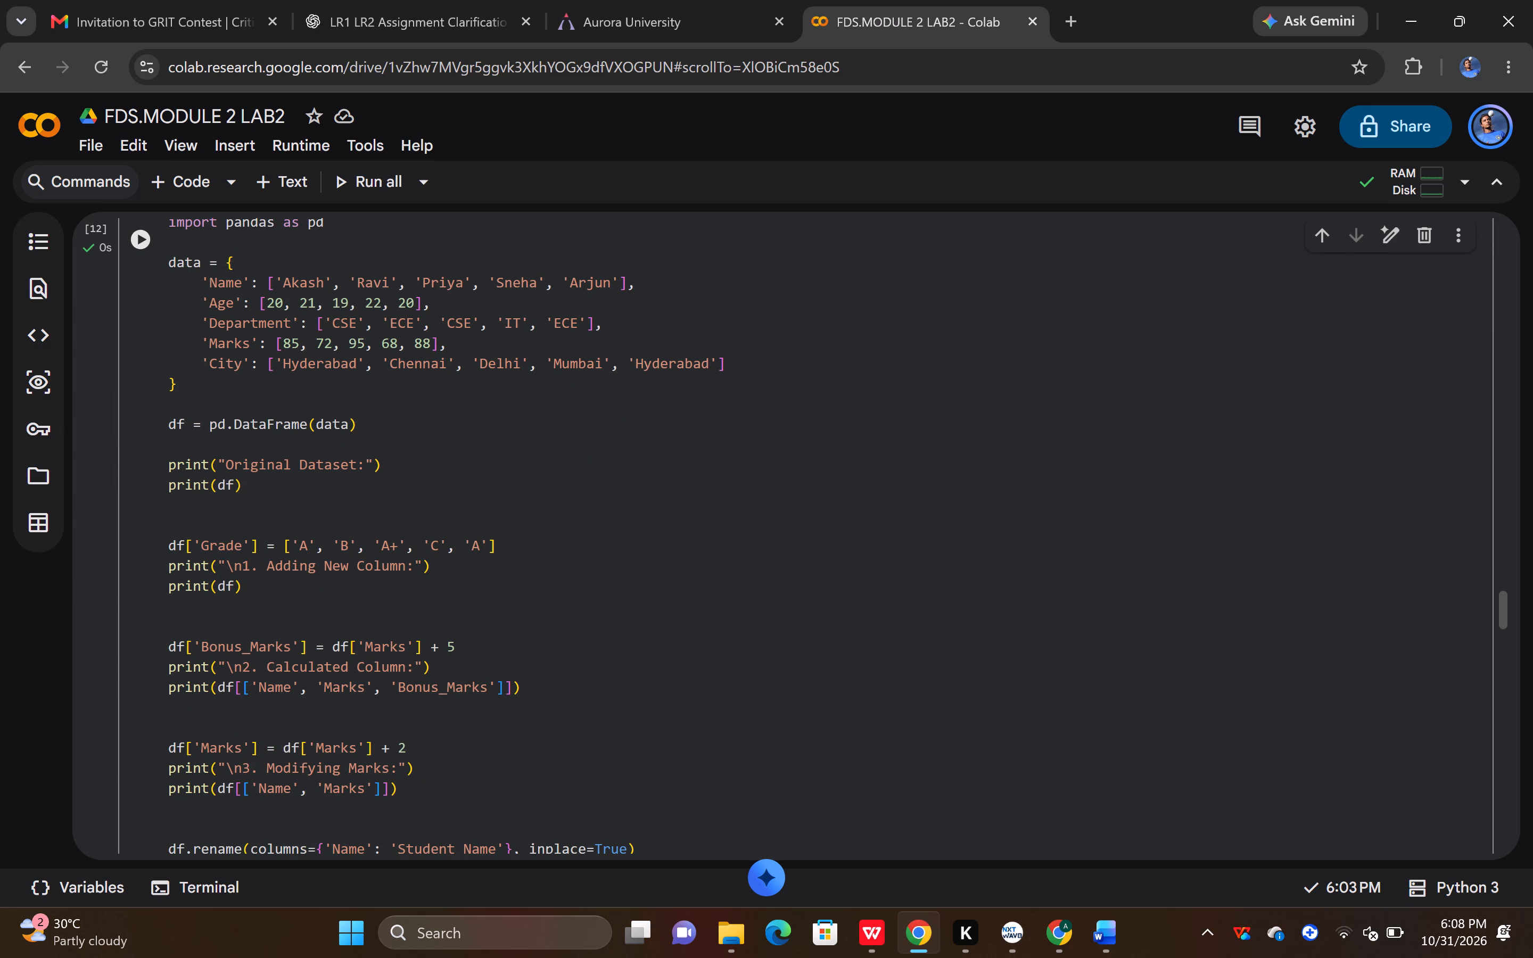
{"action": "key", "text": "shift+super+s"}
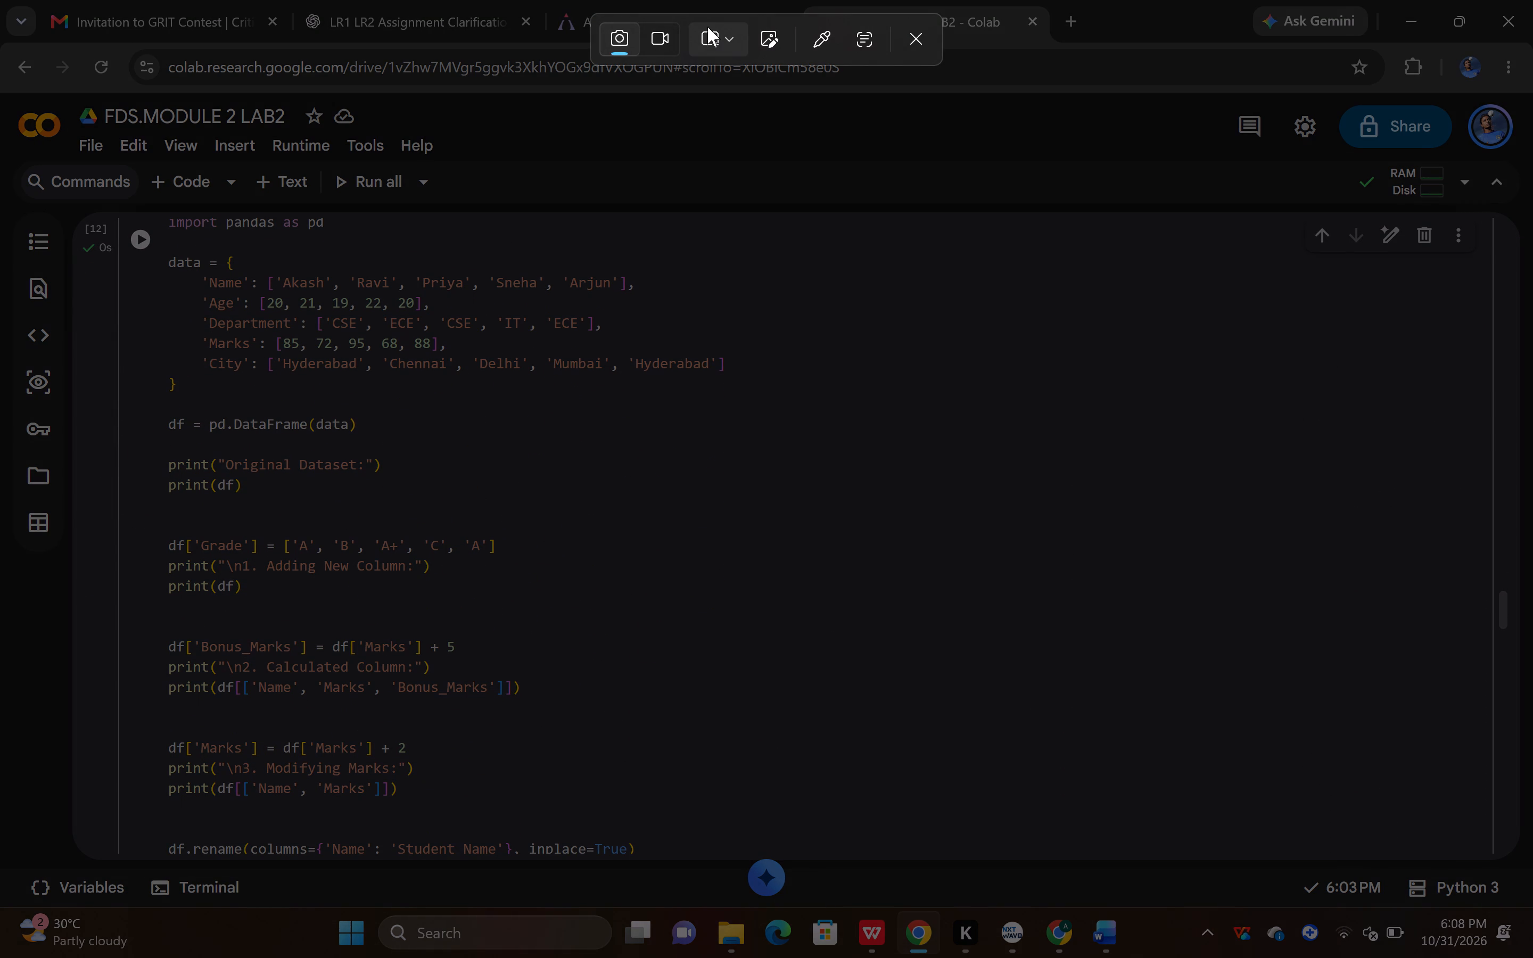
{"action": "left_click", "coordinate": [707, 29]}
{"action": "left_click", "coordinate": [747, 118]}
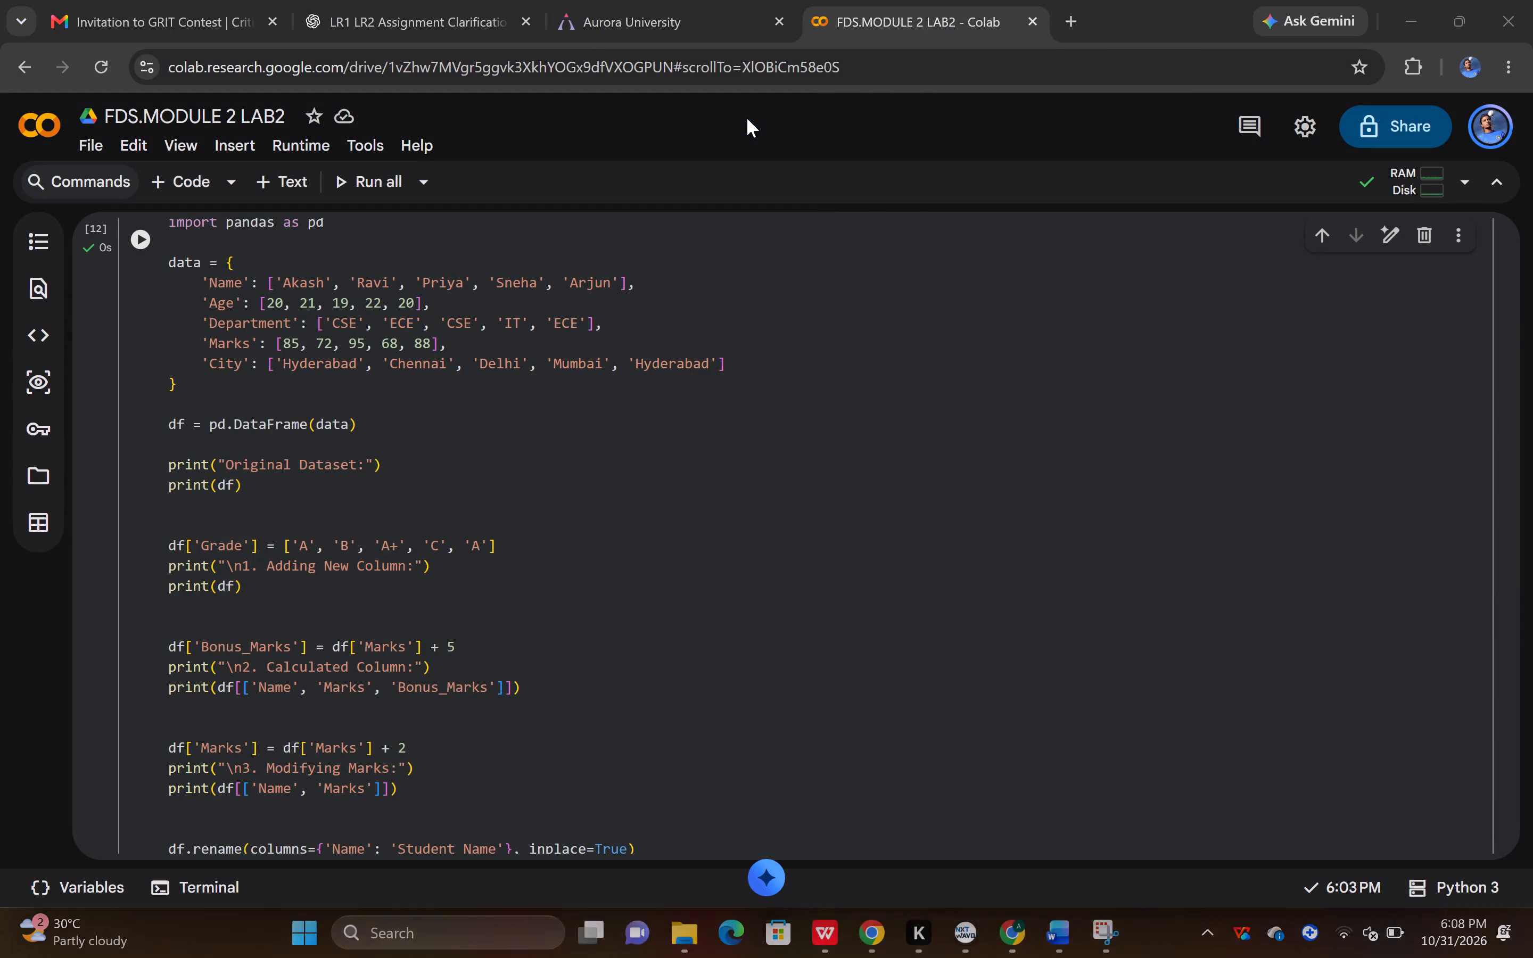
Return to the Word document and paste the cell 12 code screenshot on a new line below the sections 11 to 15 output.
{"action": "left_click", "coordinate": [1098, 938]}
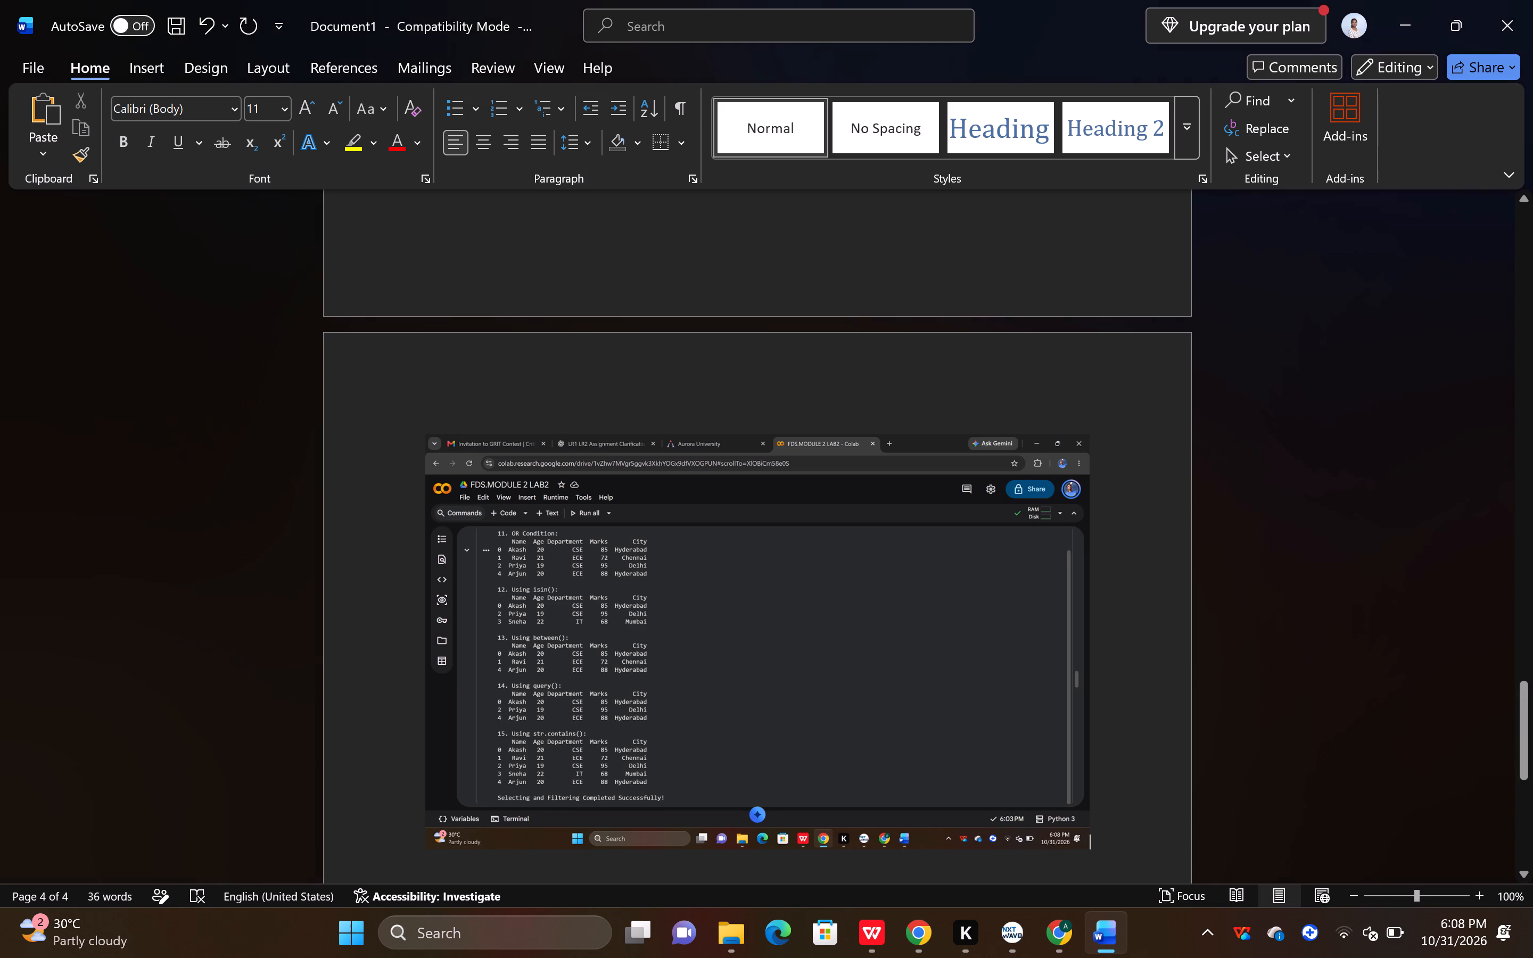
{"action": "key", "text": "Return"}
{"action": "key", "text": "ctrl+v"}
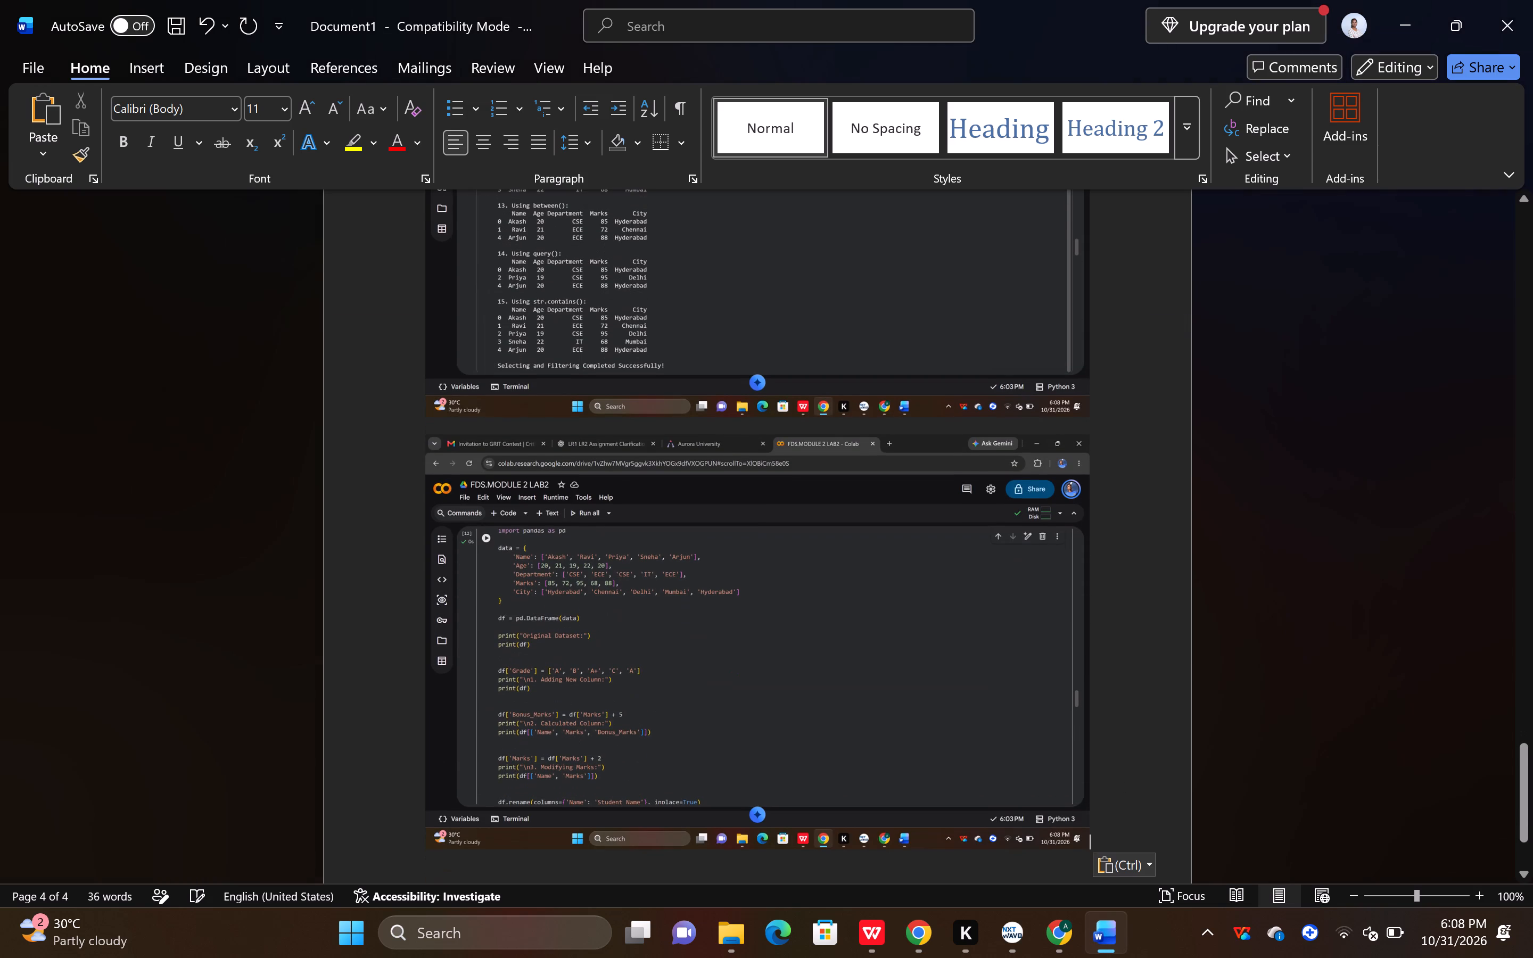
Switch to the Colab notebook in Chrome and capture a full-screen screenshot of the end of cell 12's code, covering sections 16 to 21.
{"action": "left_click", "coordinate": [921, 938]}
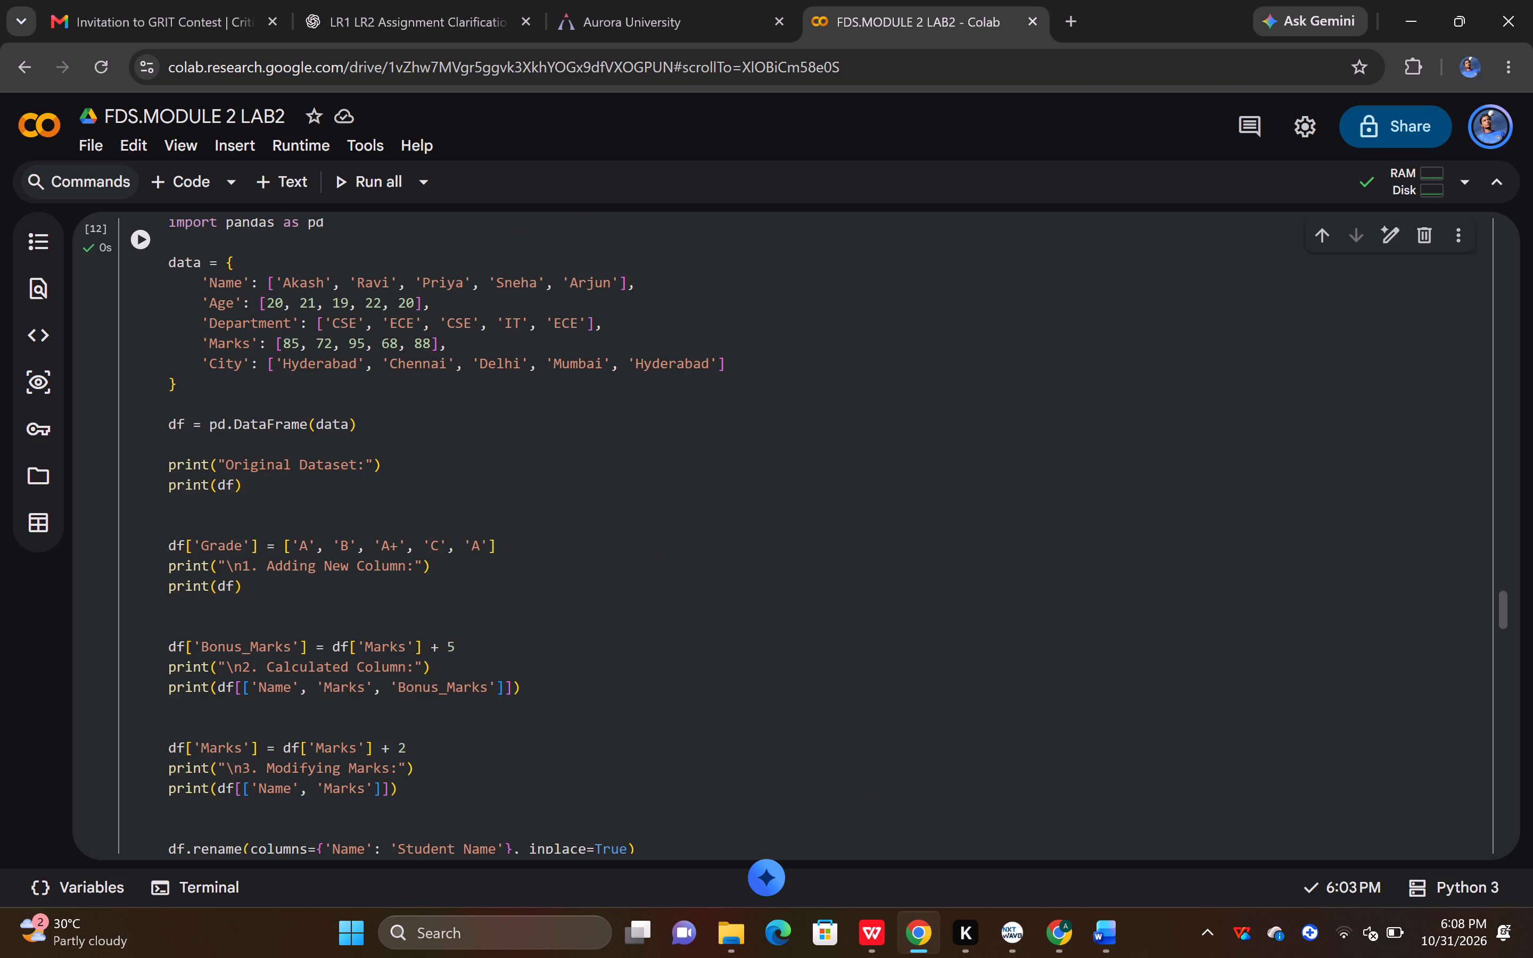
{"action": "scroll", "coordinate": [864, 672], "scroll_direction": "down", "scroll_amount": 9}
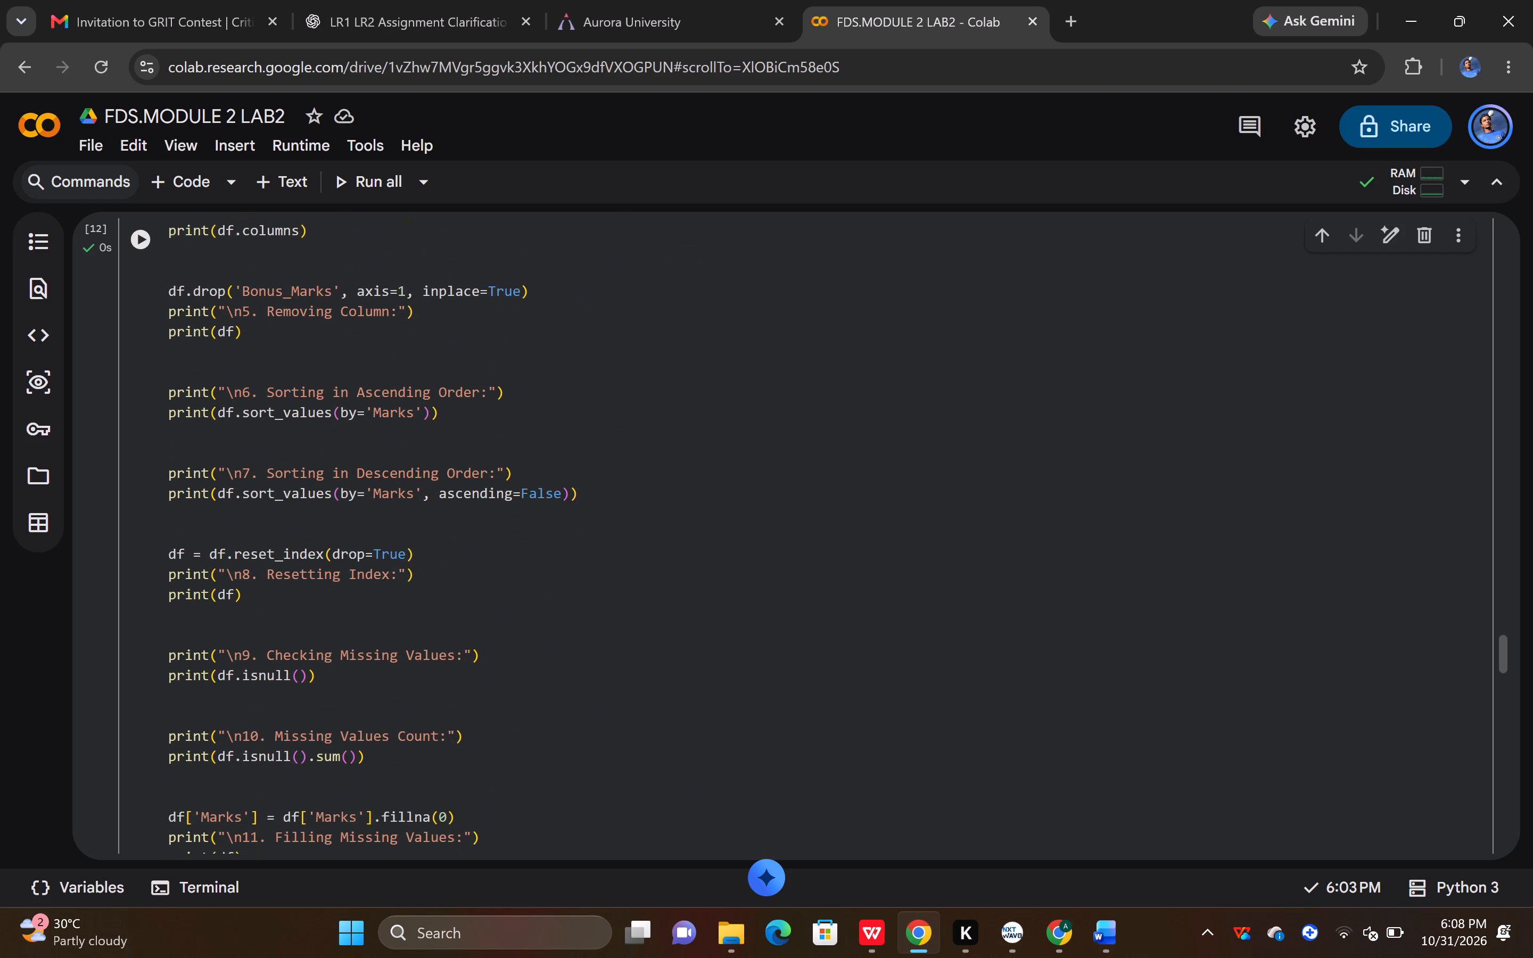
{"action": "scroll", "coordinate": [864, 672], "scroll_direction": "down", "scroll_amount": 10}
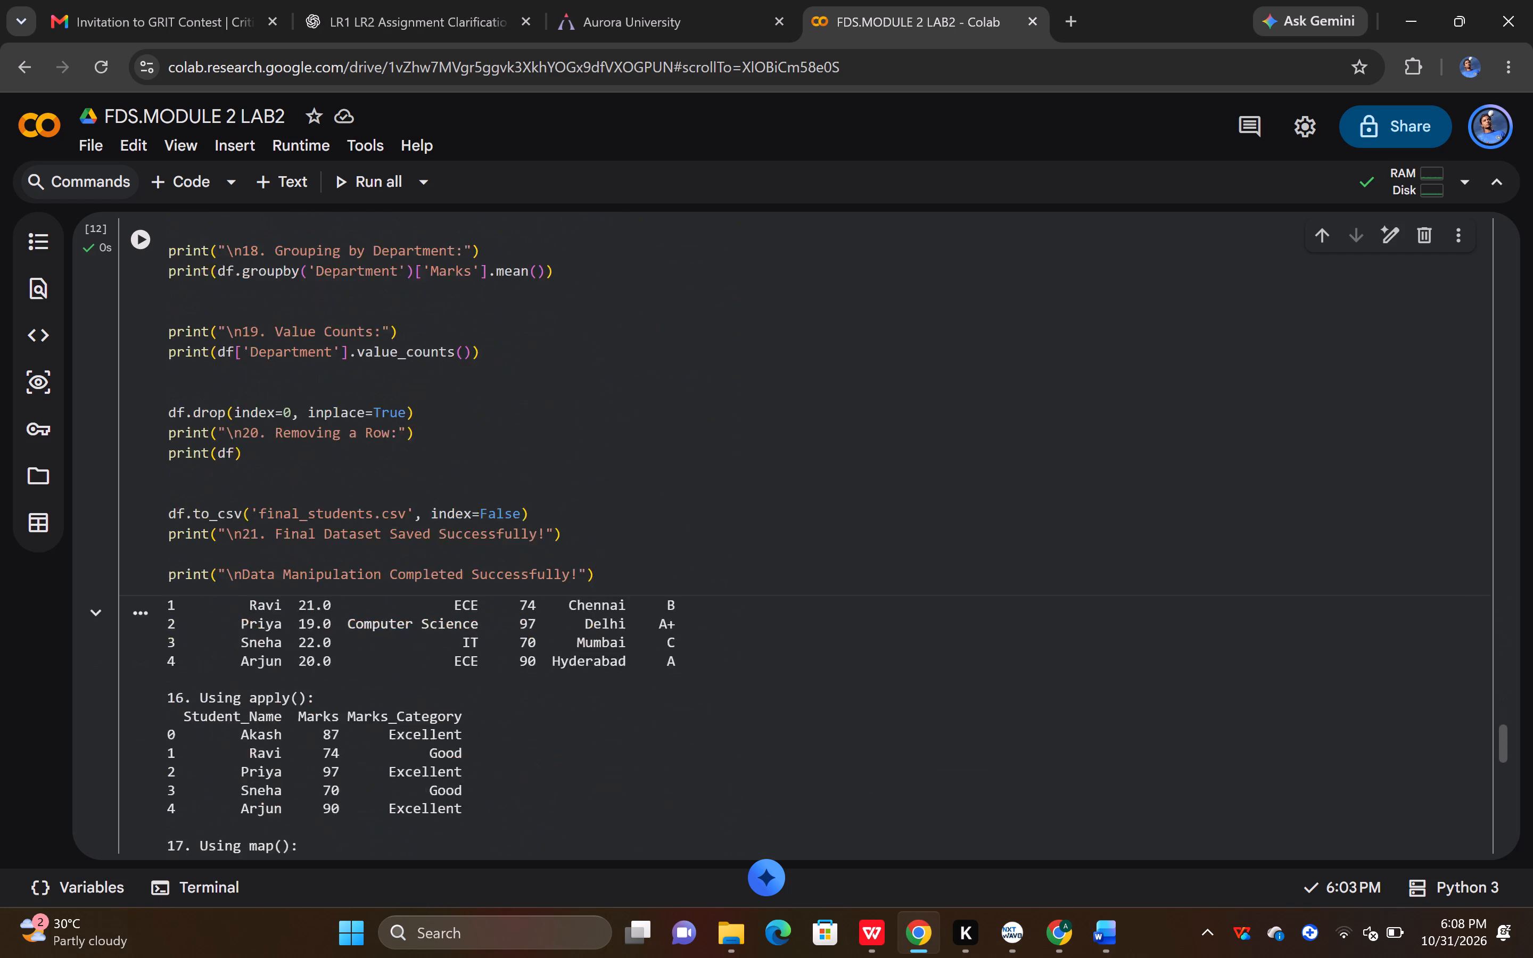
{"action": "scroll", "coordinate": [864, 672], "scroll_direction": "up", "scroll_amount": 19}
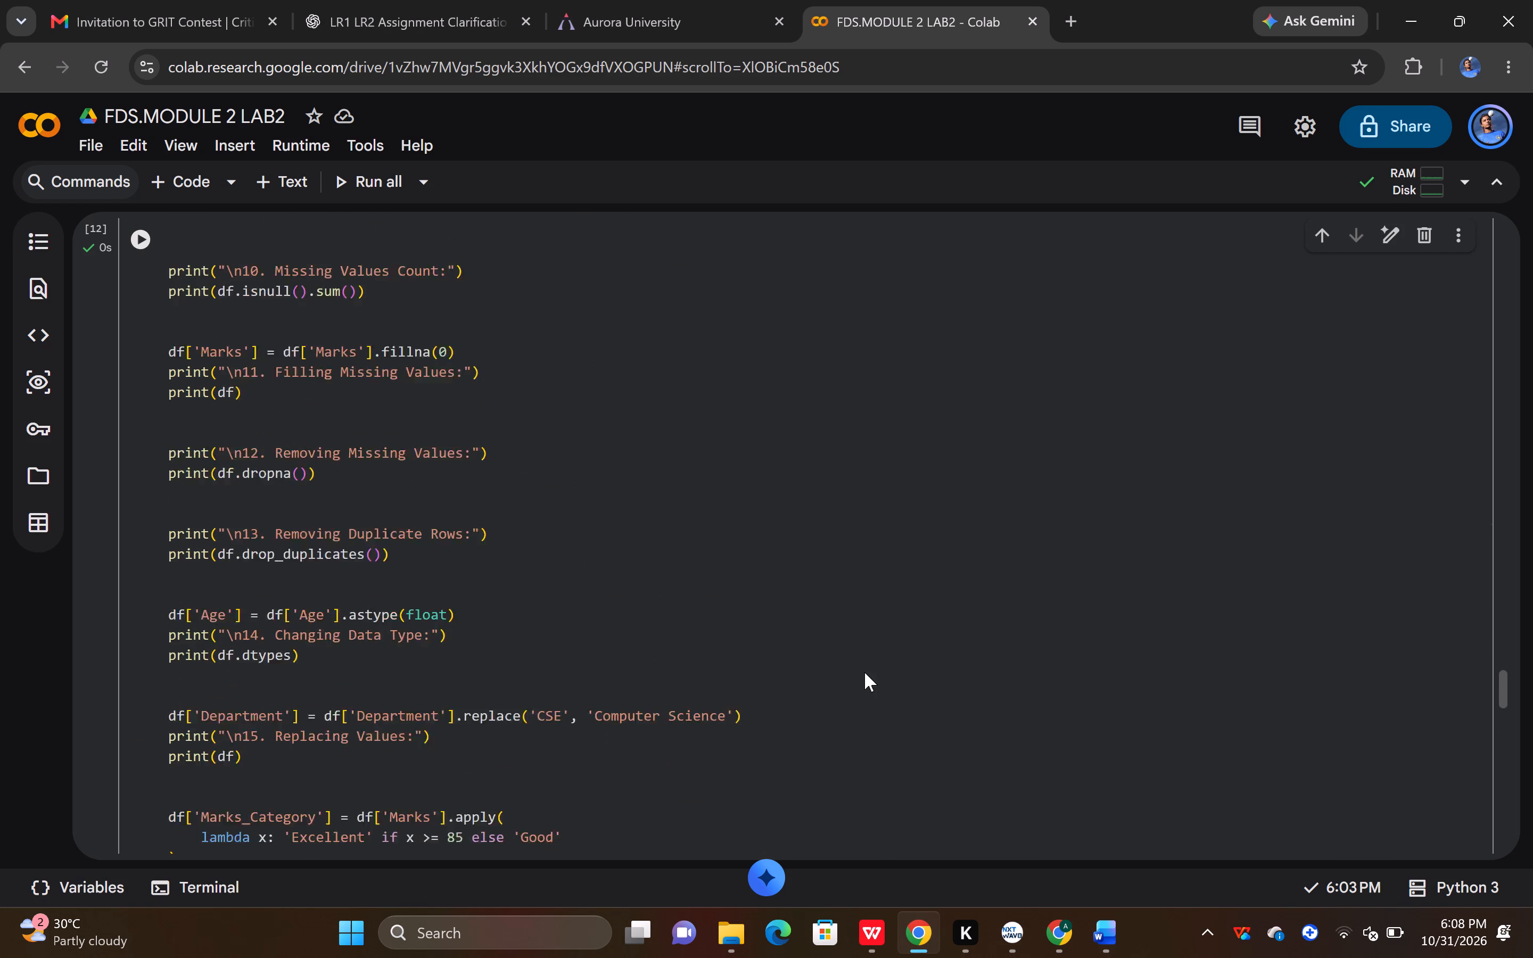
{"action": "scroll", "coordinate": [864, 672], "scroll_direction": "down", "scroll_amount": 4}
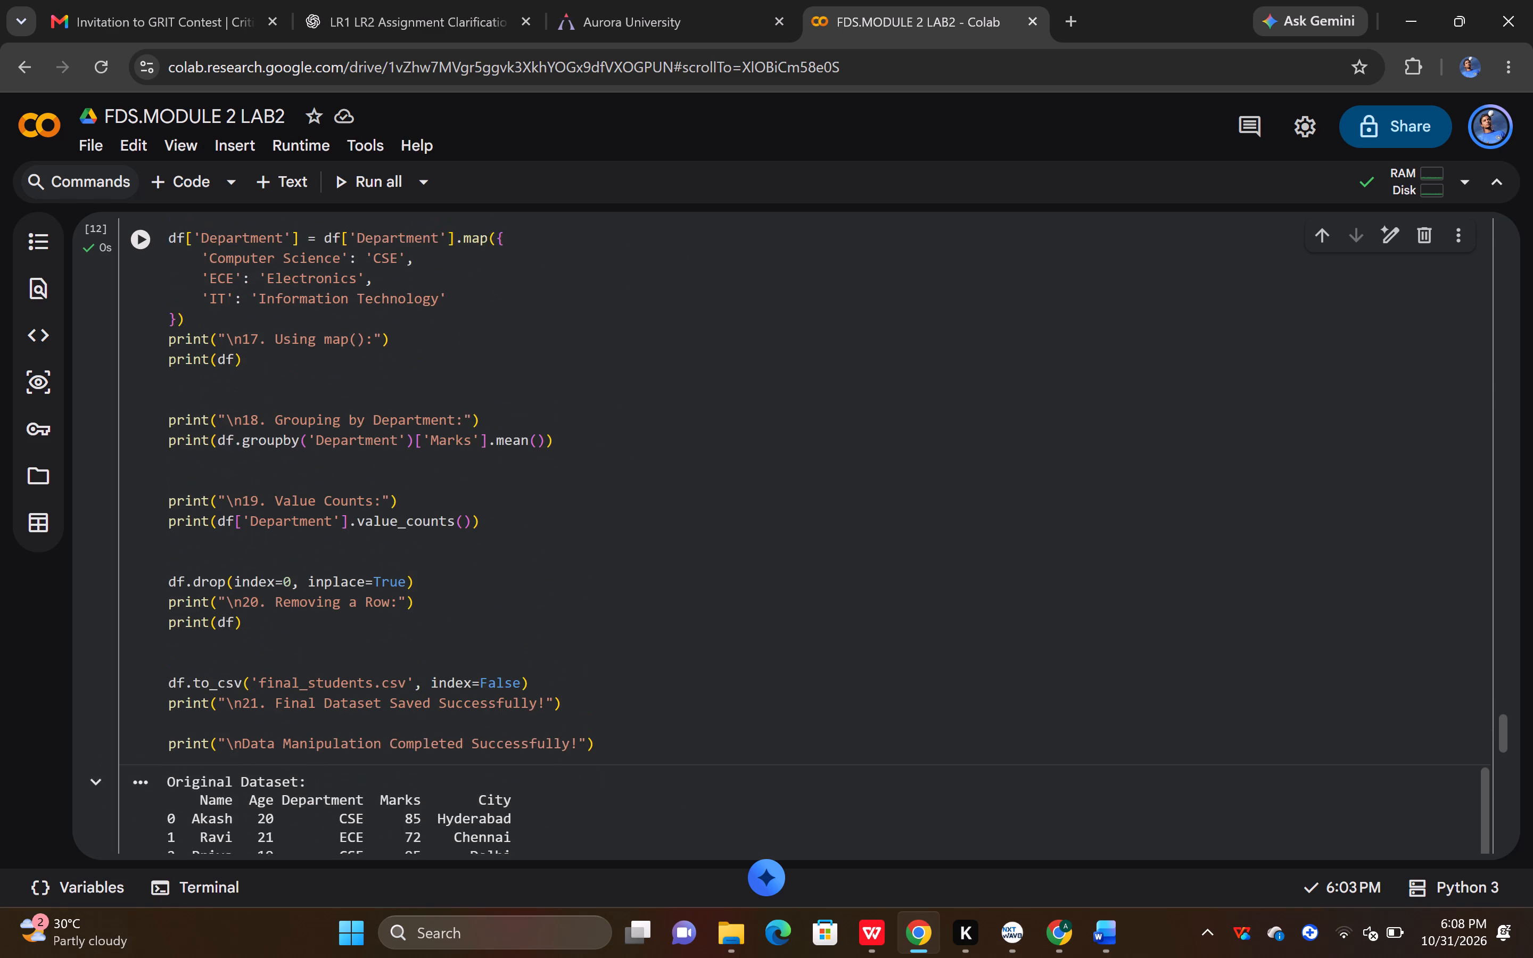
{"action": "scroll", "coordinate": [864, 672], "scroll_direction": "down", "scroll_amount": 2}
{"action": "key", "text": "shift+super+s"}
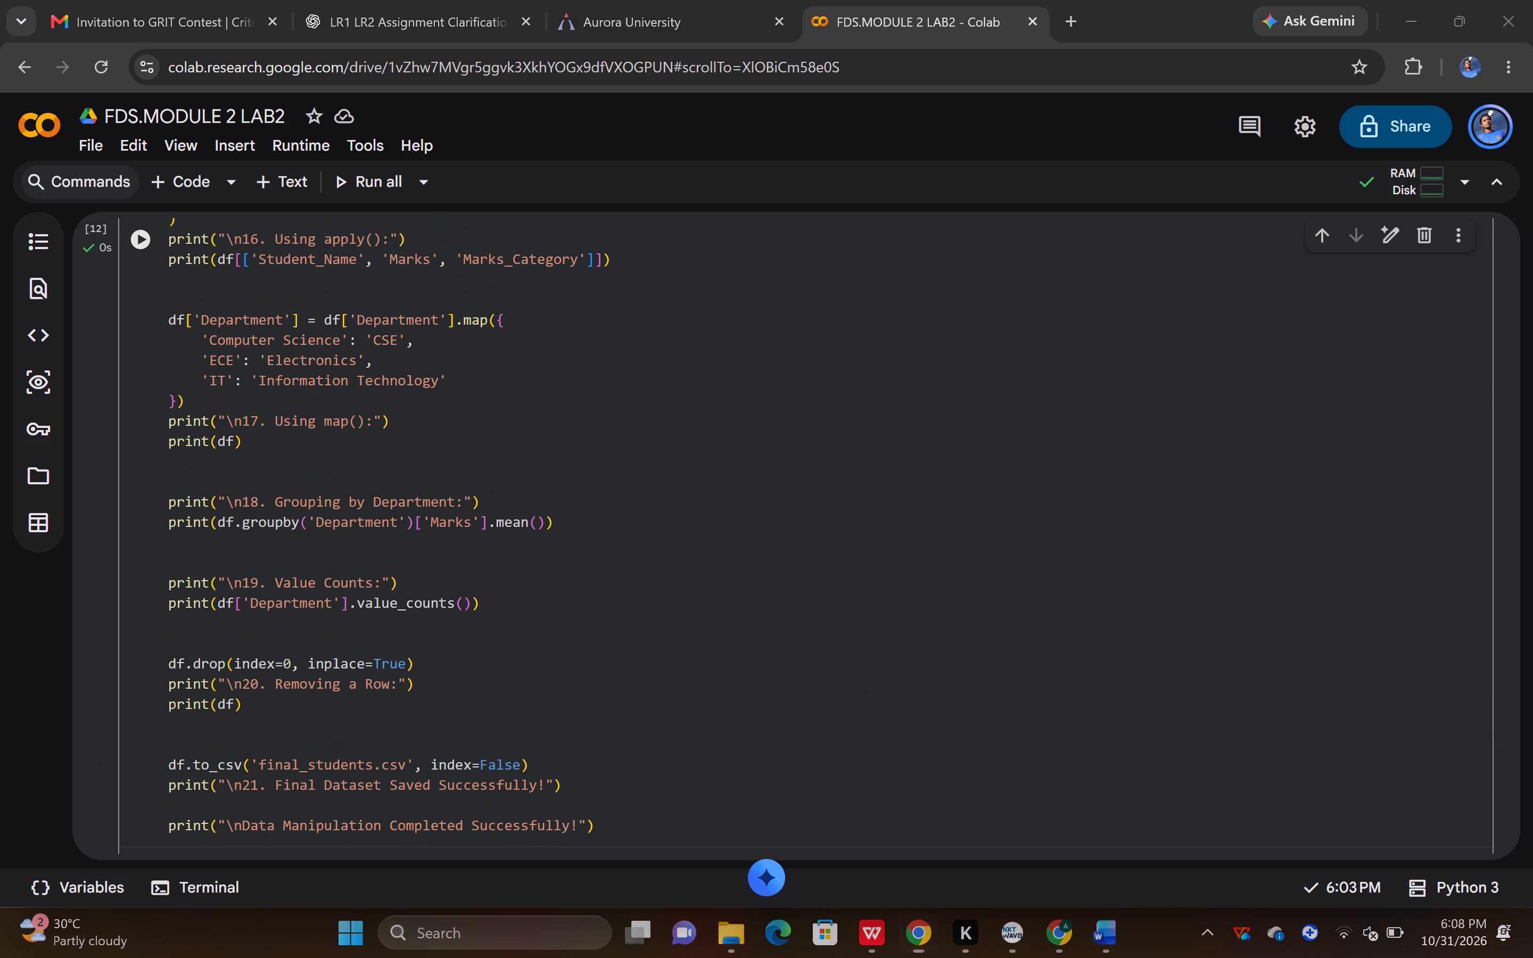
{"action": "left_click", "coordinate": [706, 34]}
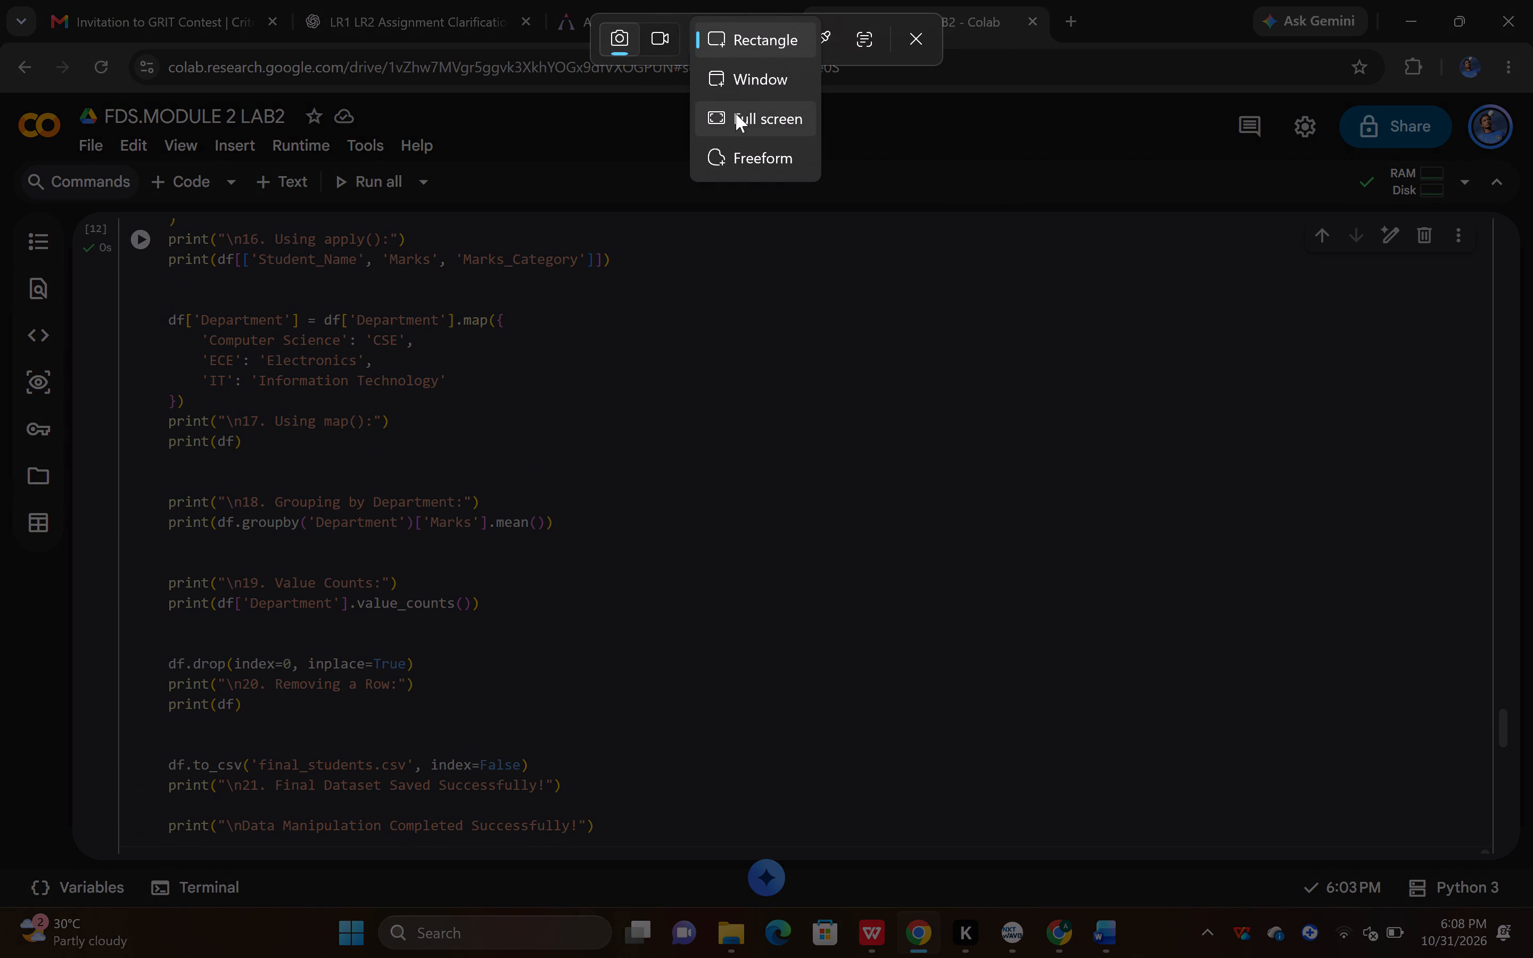
{"action": "left_click", "coordinate": [740, 120]}
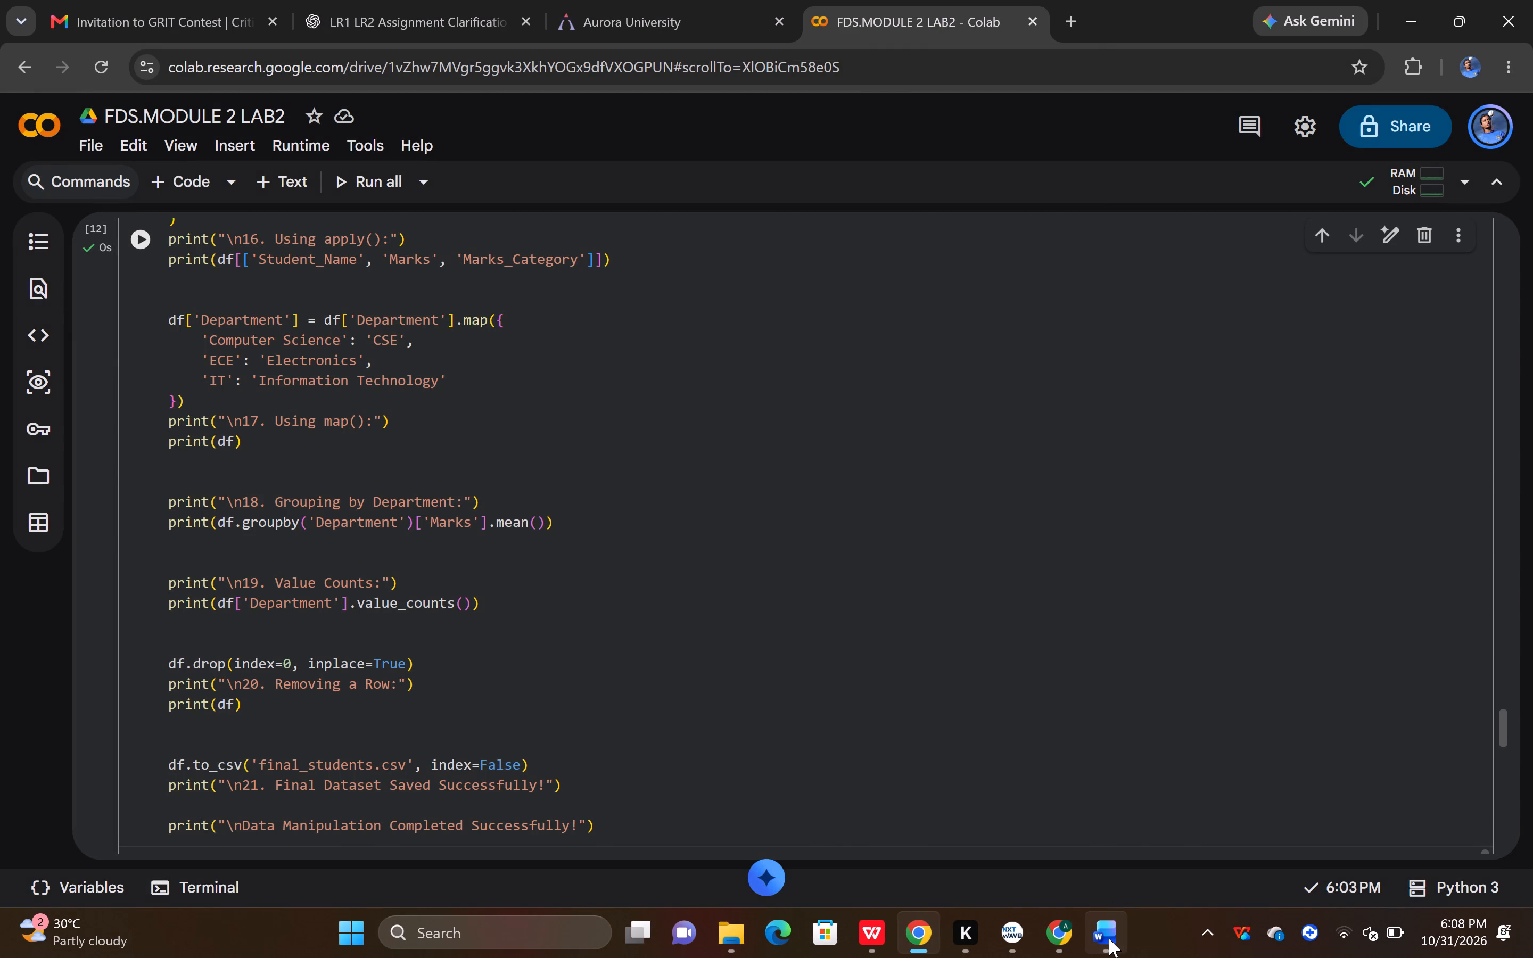
Return to the Word document and paste the sections 16 to 21 code screenshot on a new line after the previous one.
{"action": "left_click", "coordinate": [1109, 938]}
{"action": "key", "text": "Return"}
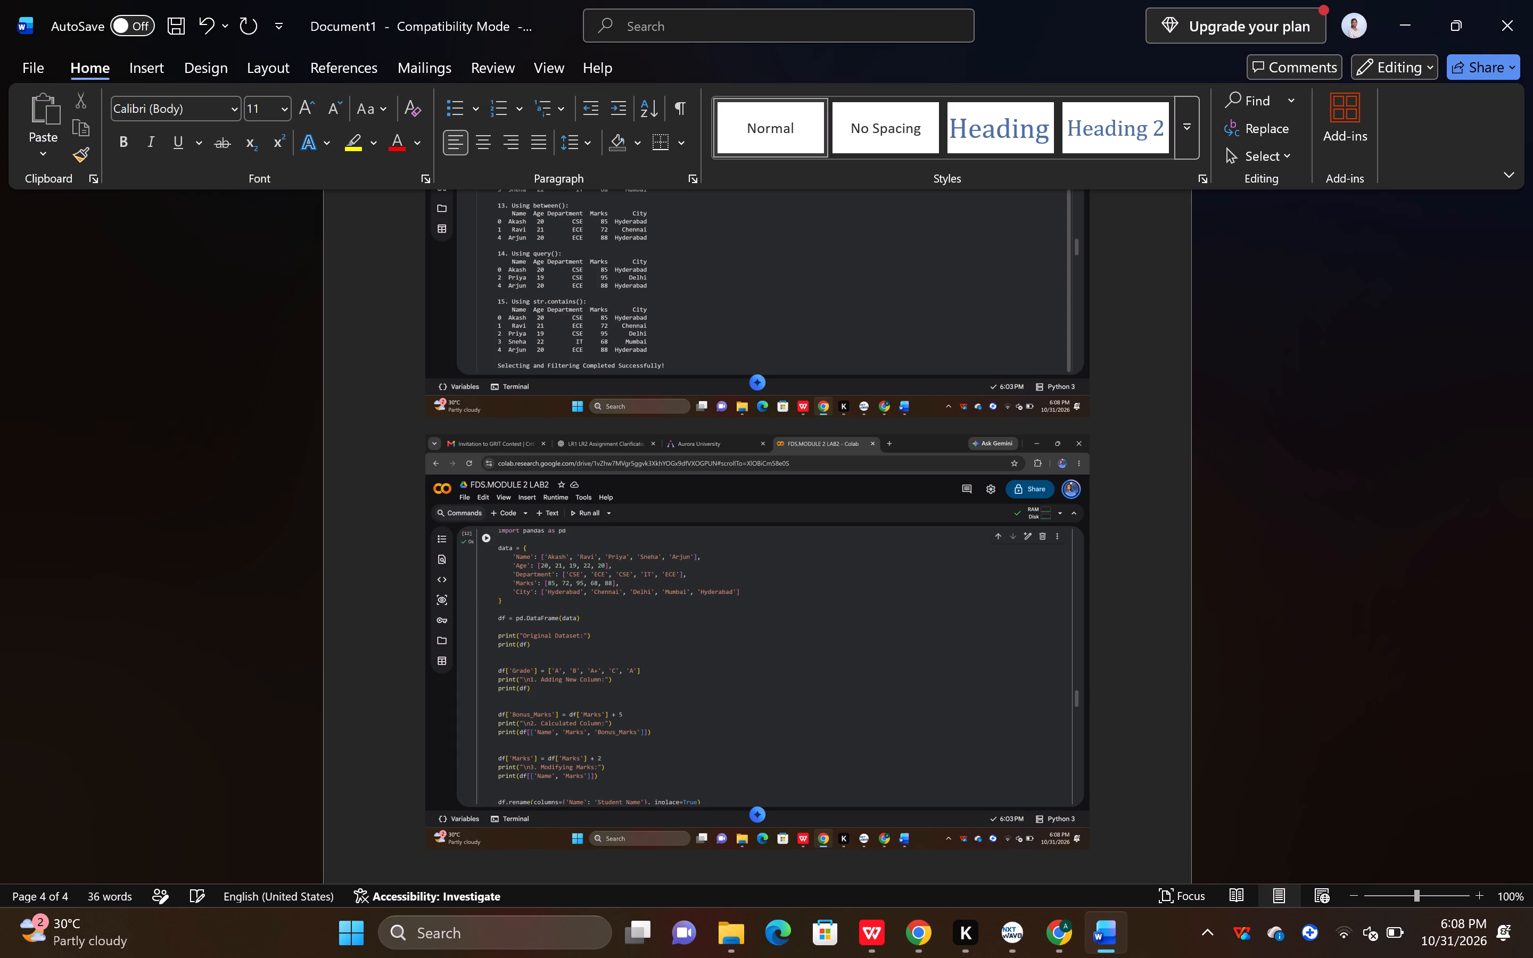
{"action": "key", "text": "ctrl+v"}
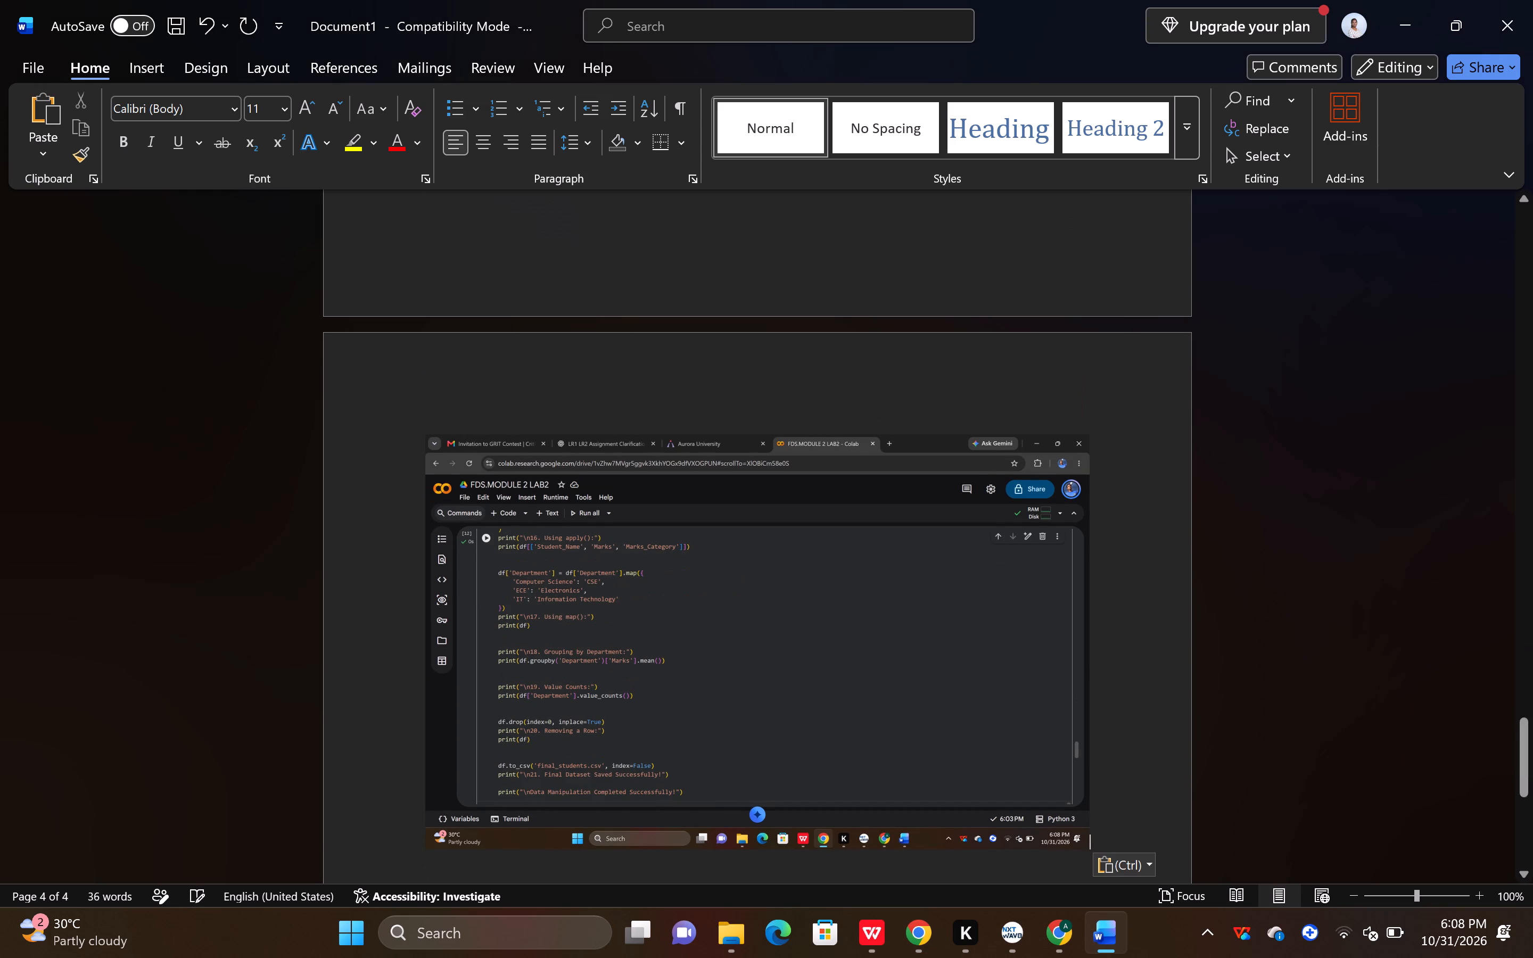
Switch to the Colab notebook in Chrome and capture a full-screen screenshot of the end of cell 12's output, showing sections 18 to 21.
{"action": "left_click", "coordinate": [922, 931]}
{"action": "scroll", "coordinate": [835, 656], "scroll_direction": "down", "scroll_amount": 5}
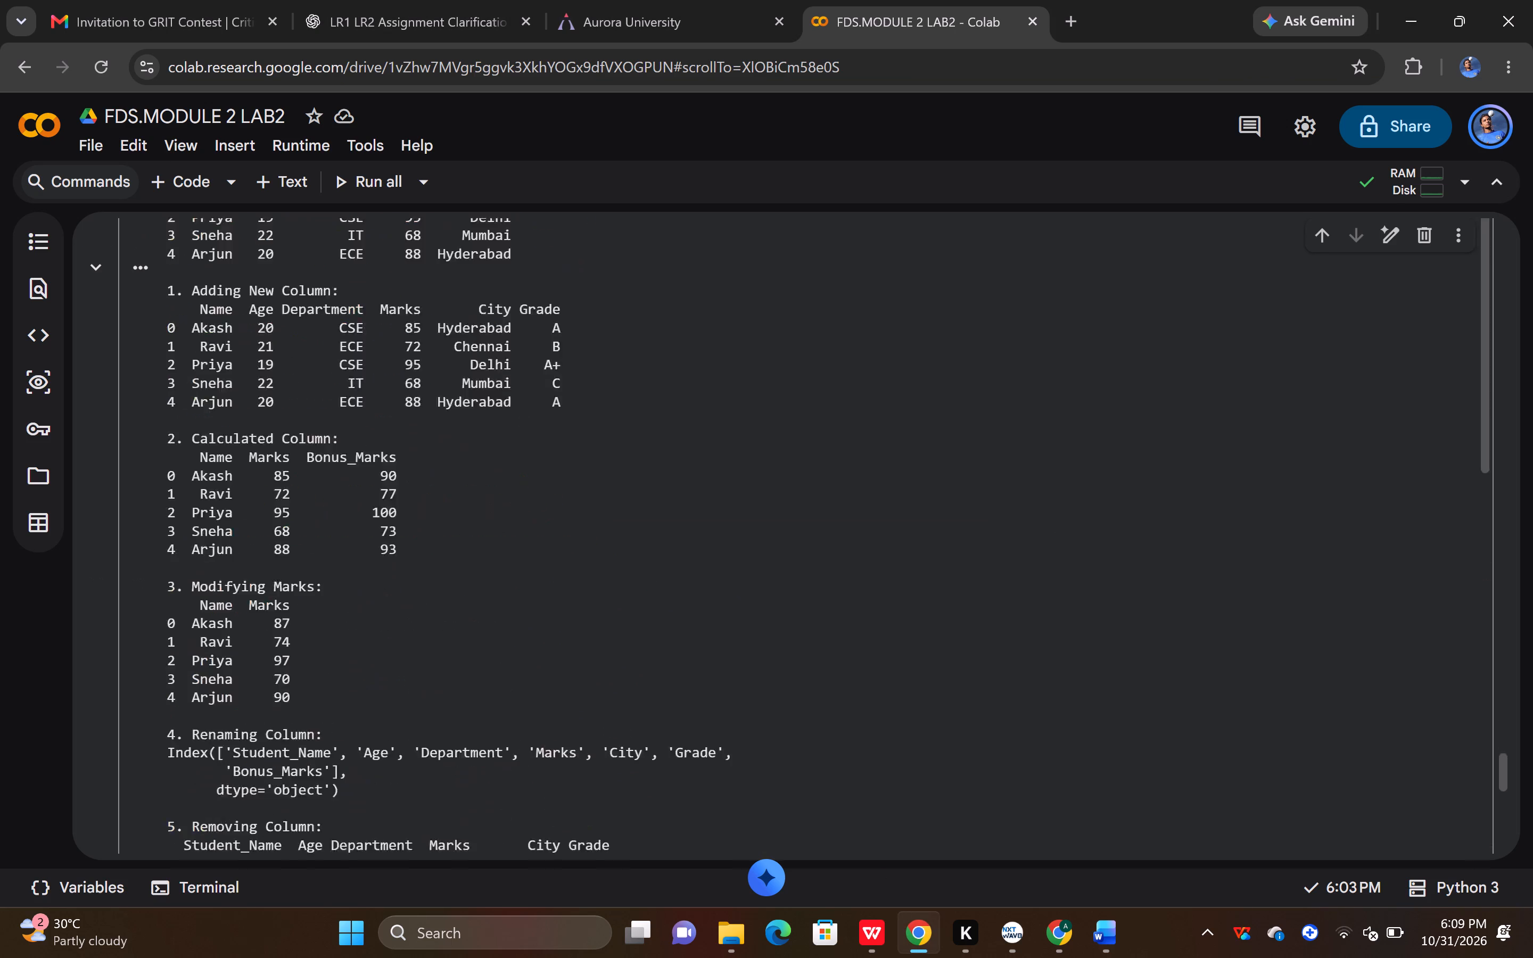
{"action": "scroll", "coordinate": [835, 656], "scroll_direction": "up", "scroll_amount": 2}
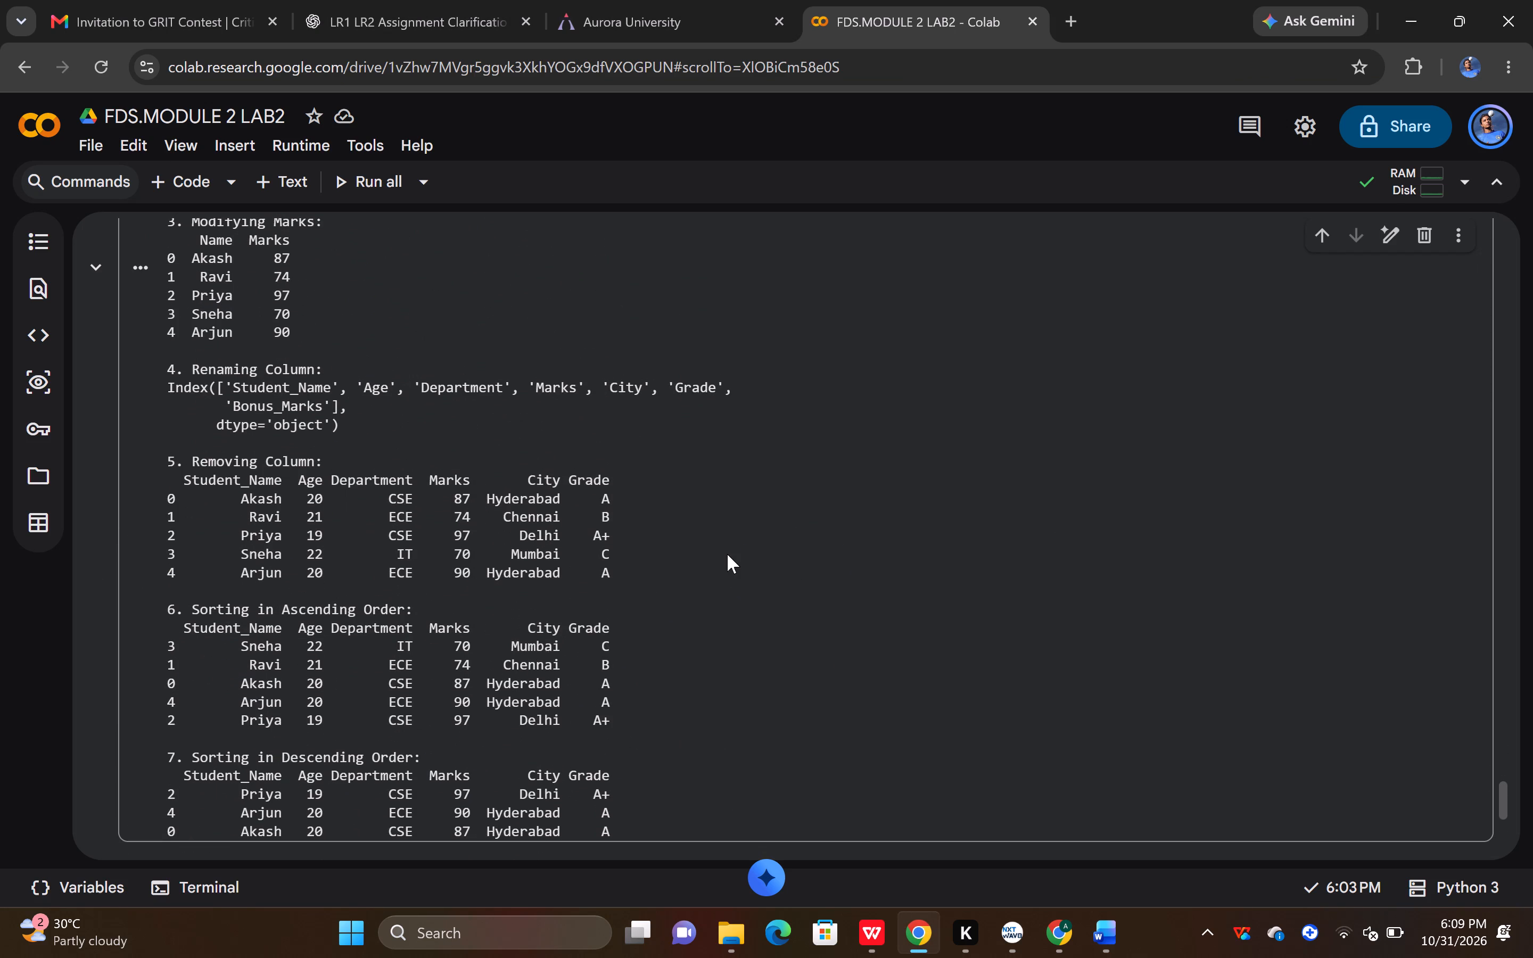
{"action": "scroll", "coordinate": [727, 554], "scroll_direction": "down", "scroll_amount": 16}
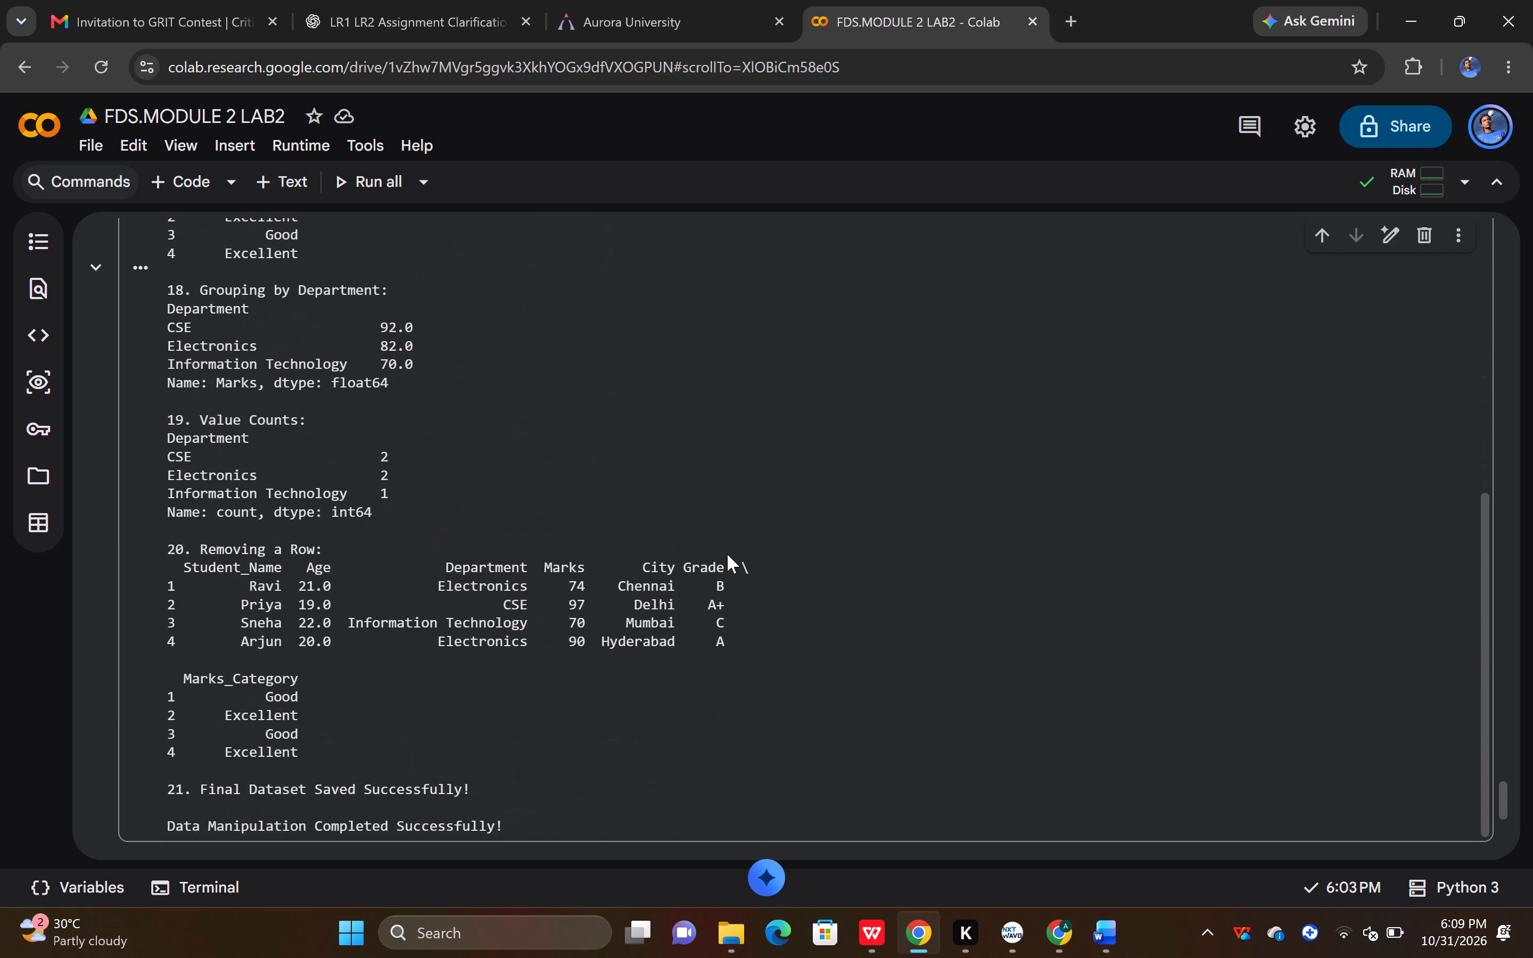
{"action": "key", "text": "shift+super+s"}
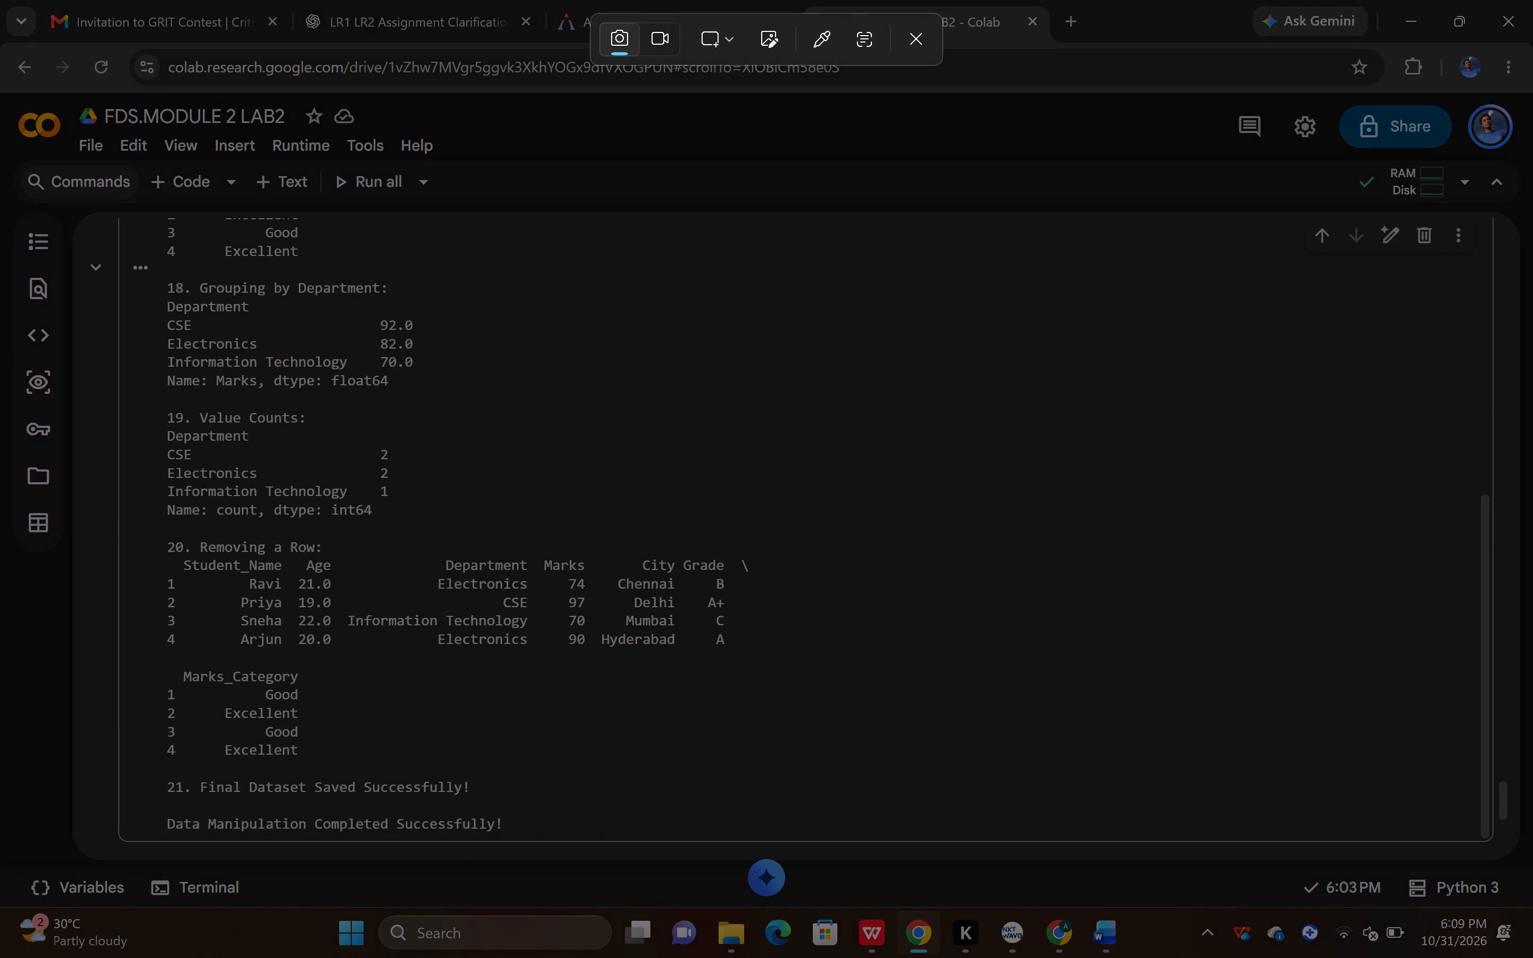
{"action": "left_click", "coordinate": [713, 34]}
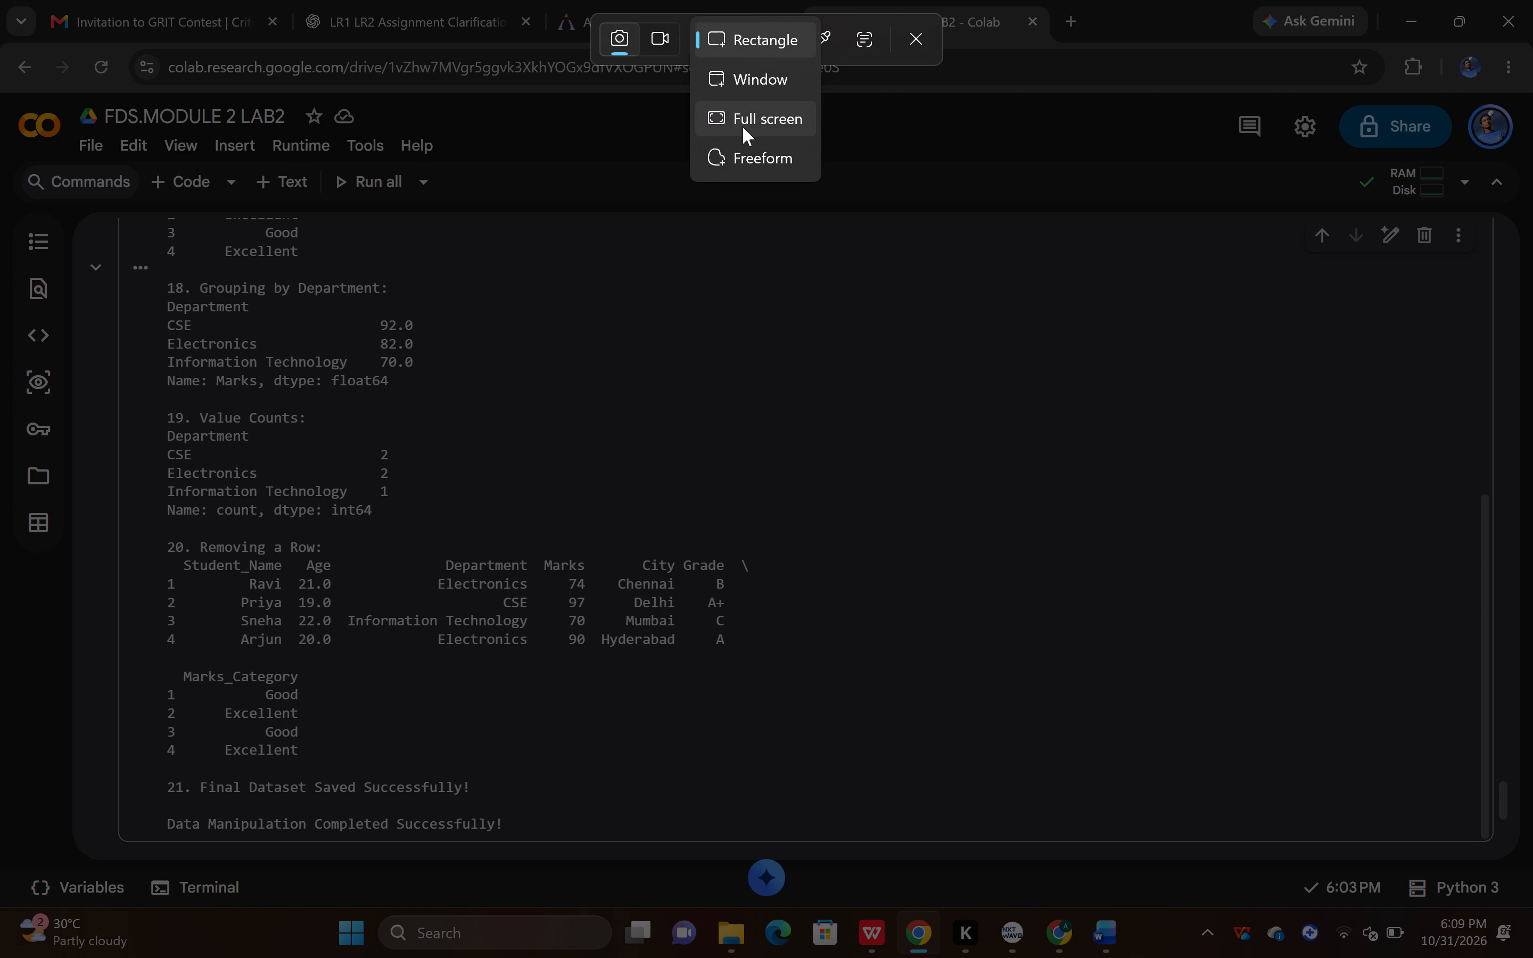
{"action": "left_click", "coordinate": [743, 127]}
Return to the Word document and paste the sections 18 to 21 output screenshot on a new line below the code screenshot.
{"action": "left_click", "coordinate": [1098, 934]}
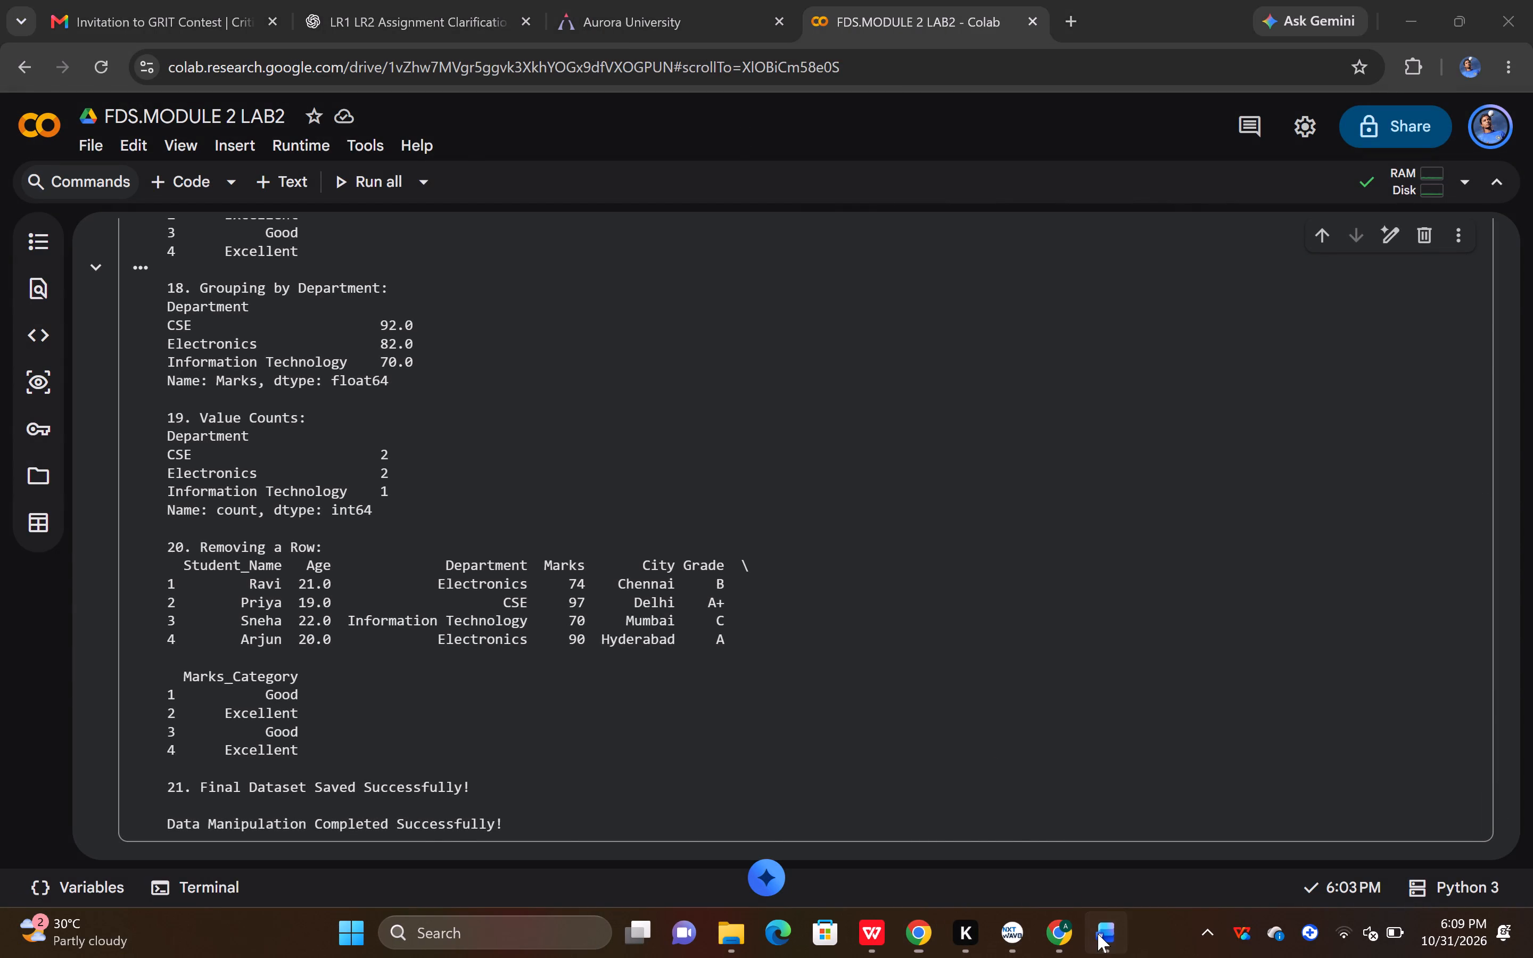
{"action": "key", "text": "Return"}
{"action": "key", "text": "ctrl+v"}
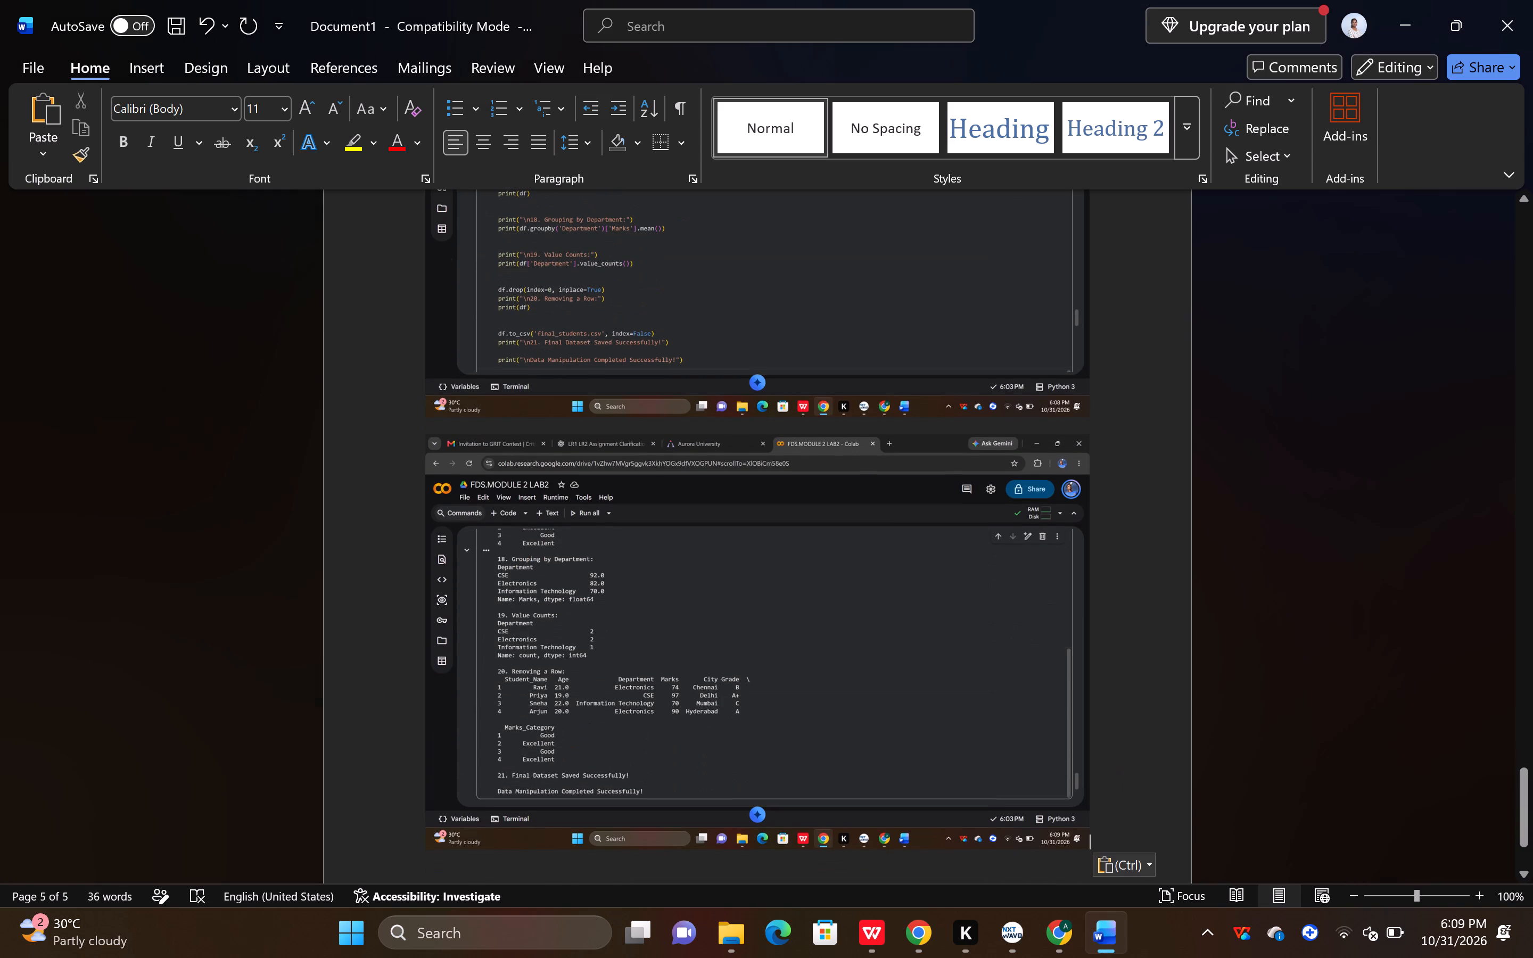
Insert two new lines between the sections 11 to 15 output and the first cell 12 code screenshot, and enter "EXP" there.
{"action": "scroll", "coordinate": [865, 519], "scroll_direction": "up", "scroll_amount": 8}
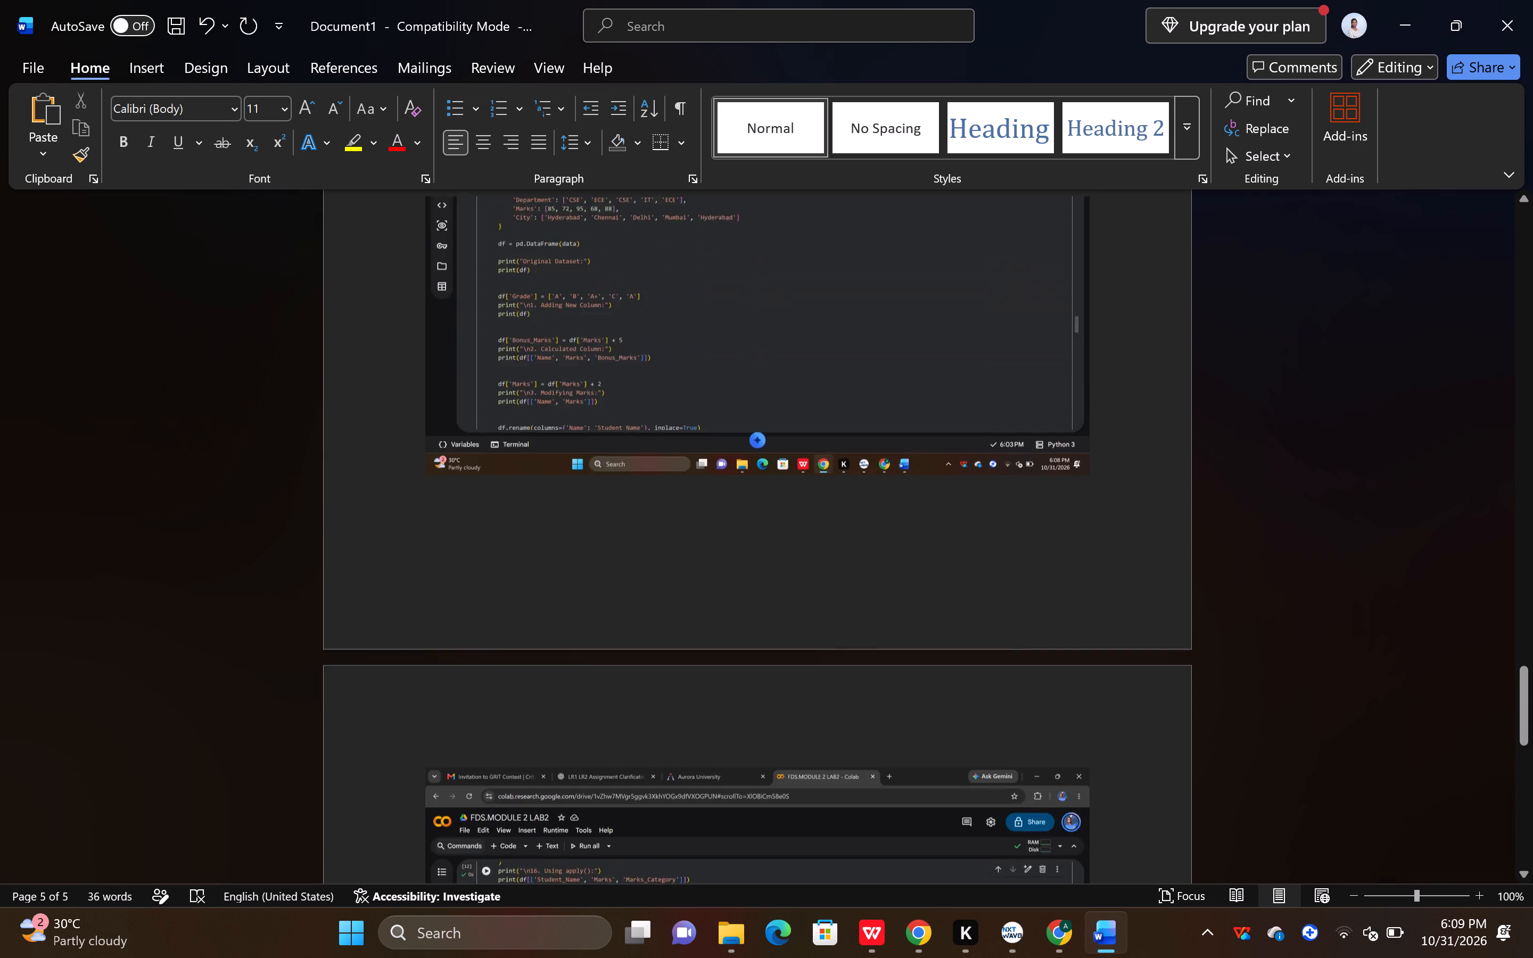
{"action": "scroll", "coordinate": [865, 519], "scroll_direction": "up", "scroll_amount": 2}
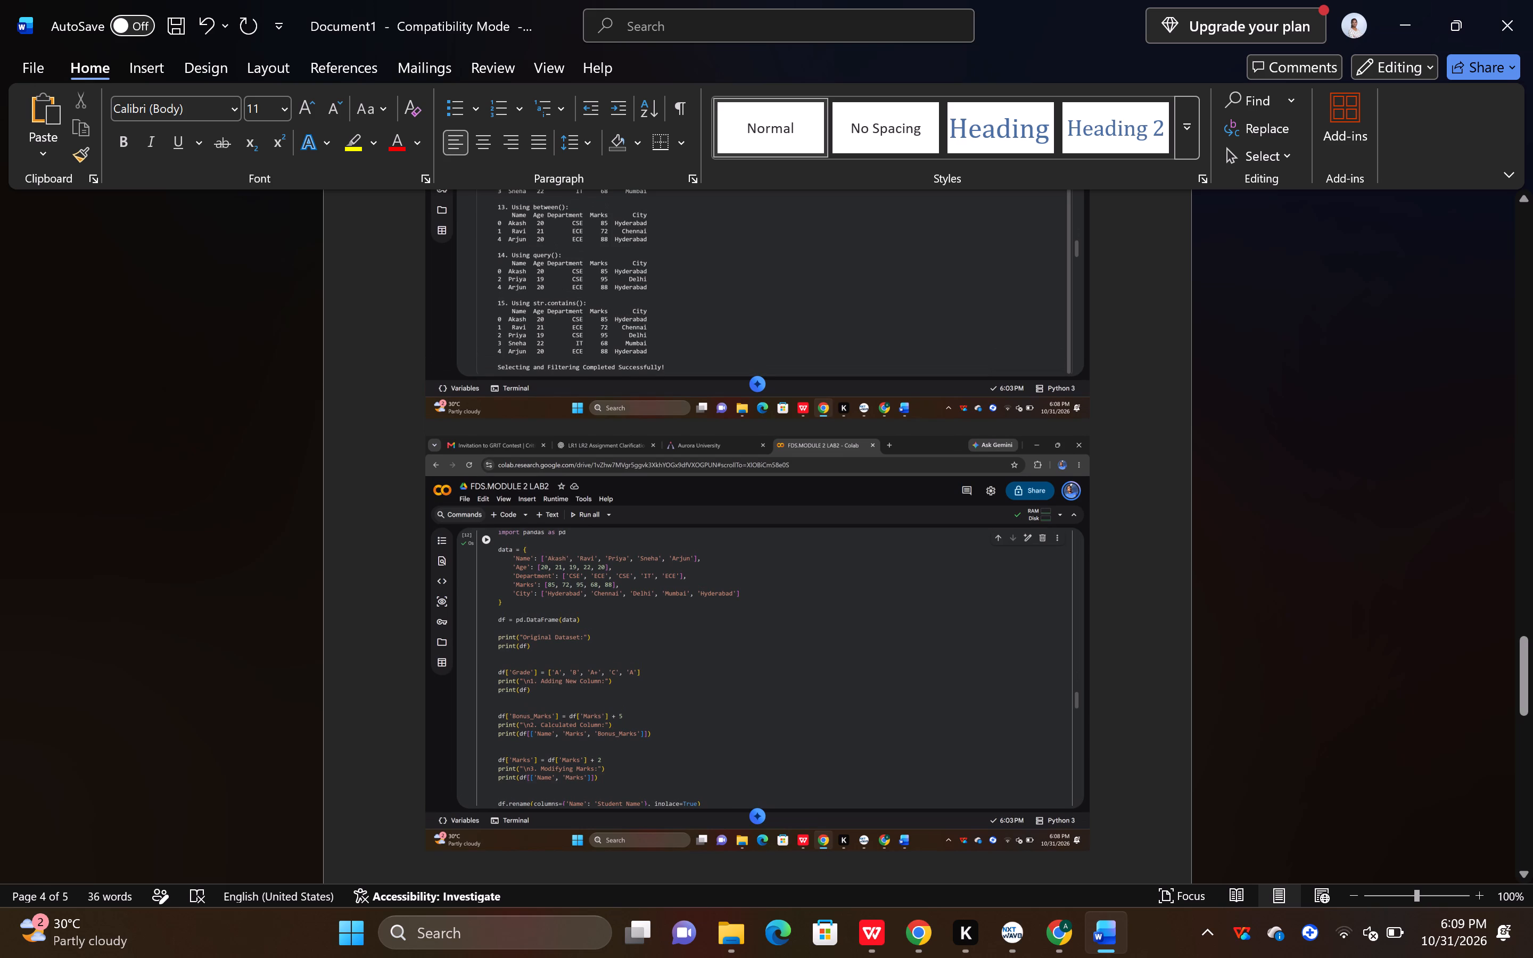
{"action": "scroll", "coordinate": [865, 519], "scroll_direction": "up", "scroll_amount": 5}
{"action": "scroll", "coordinate": [865, 519], "scroll_direction": "down", "scroll_amount": 3}
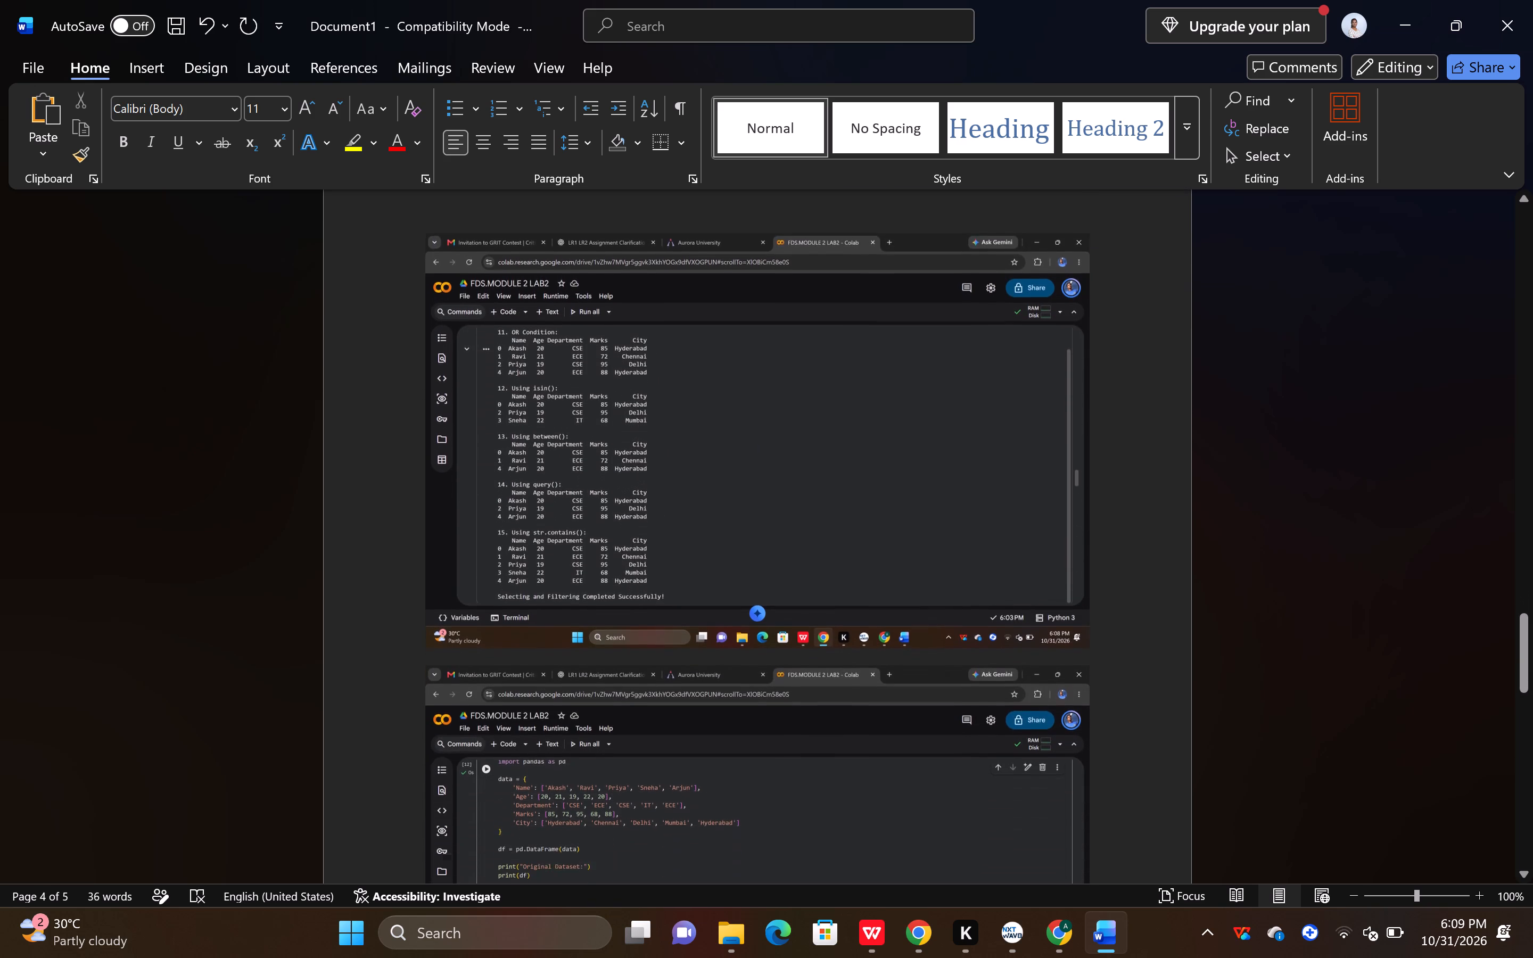
{"action": "scroll", "coordinate": [865, 519], "scroll_direction": "down", "scroll_amount": 1}
{"action": "left_click", "coordinate": [1119, 587]}
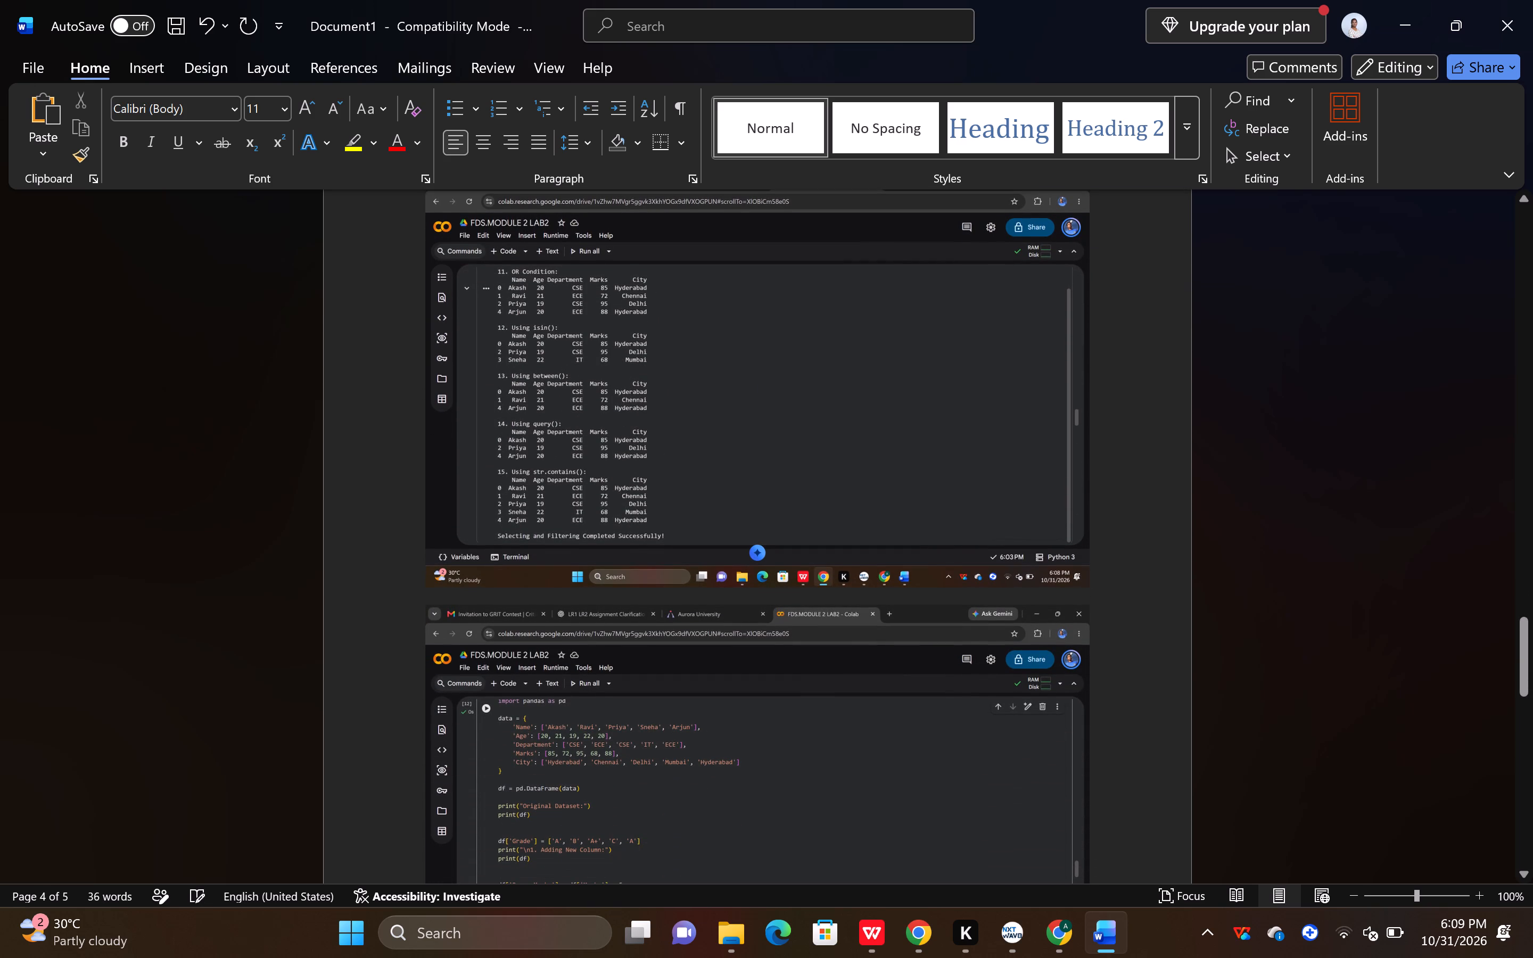
{"action": "key", "text": "Return"}
{"action": "key", "text": "Return"}
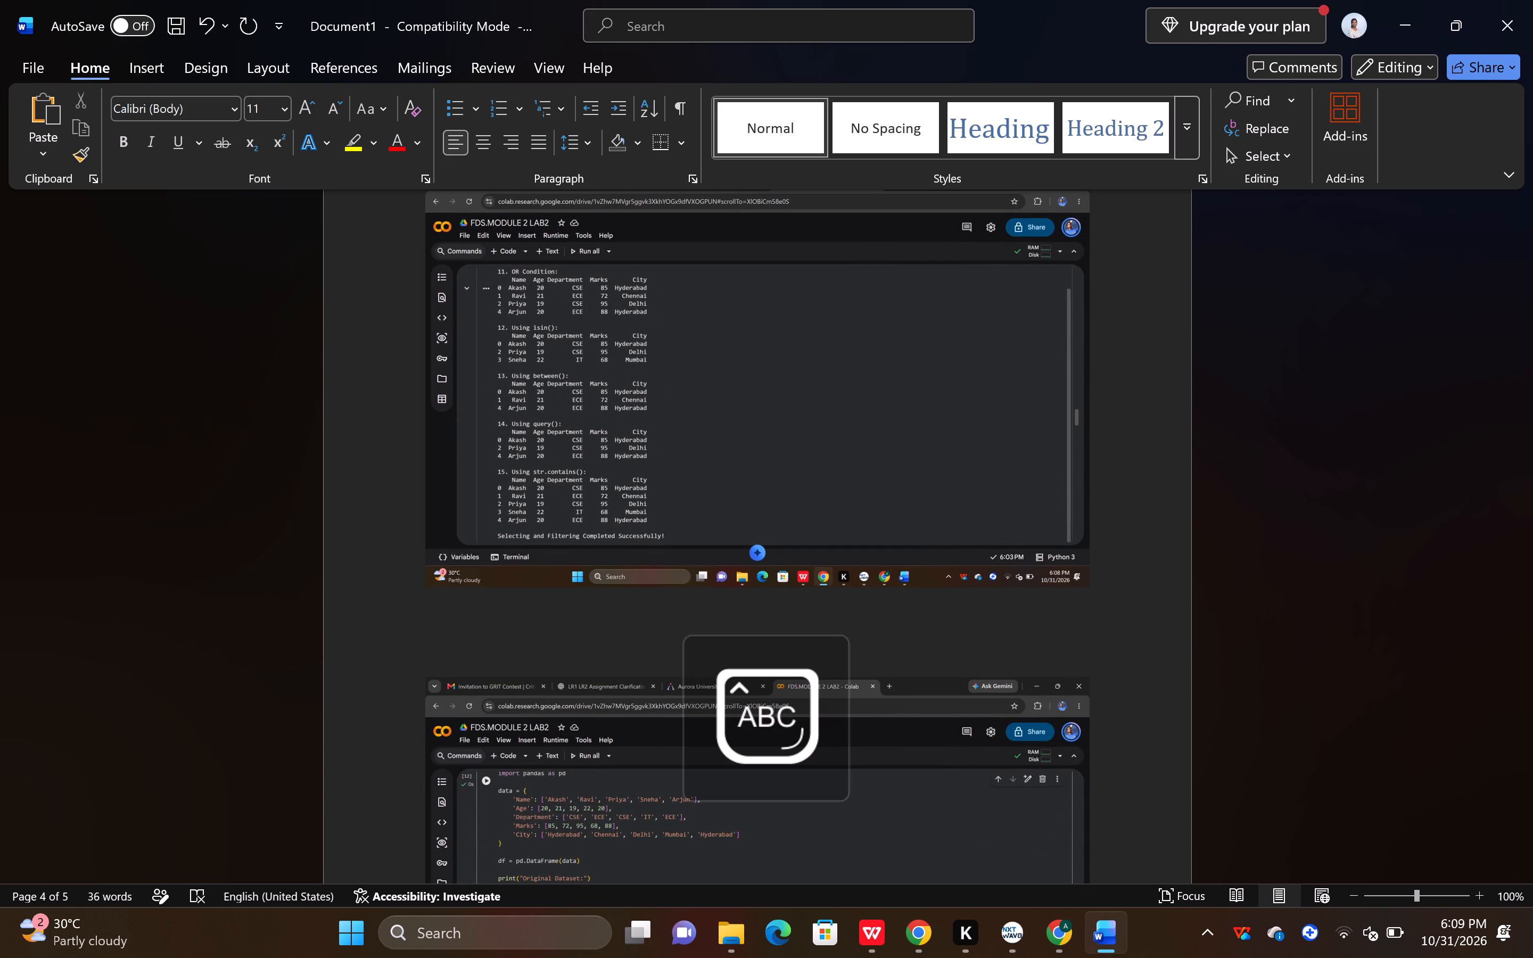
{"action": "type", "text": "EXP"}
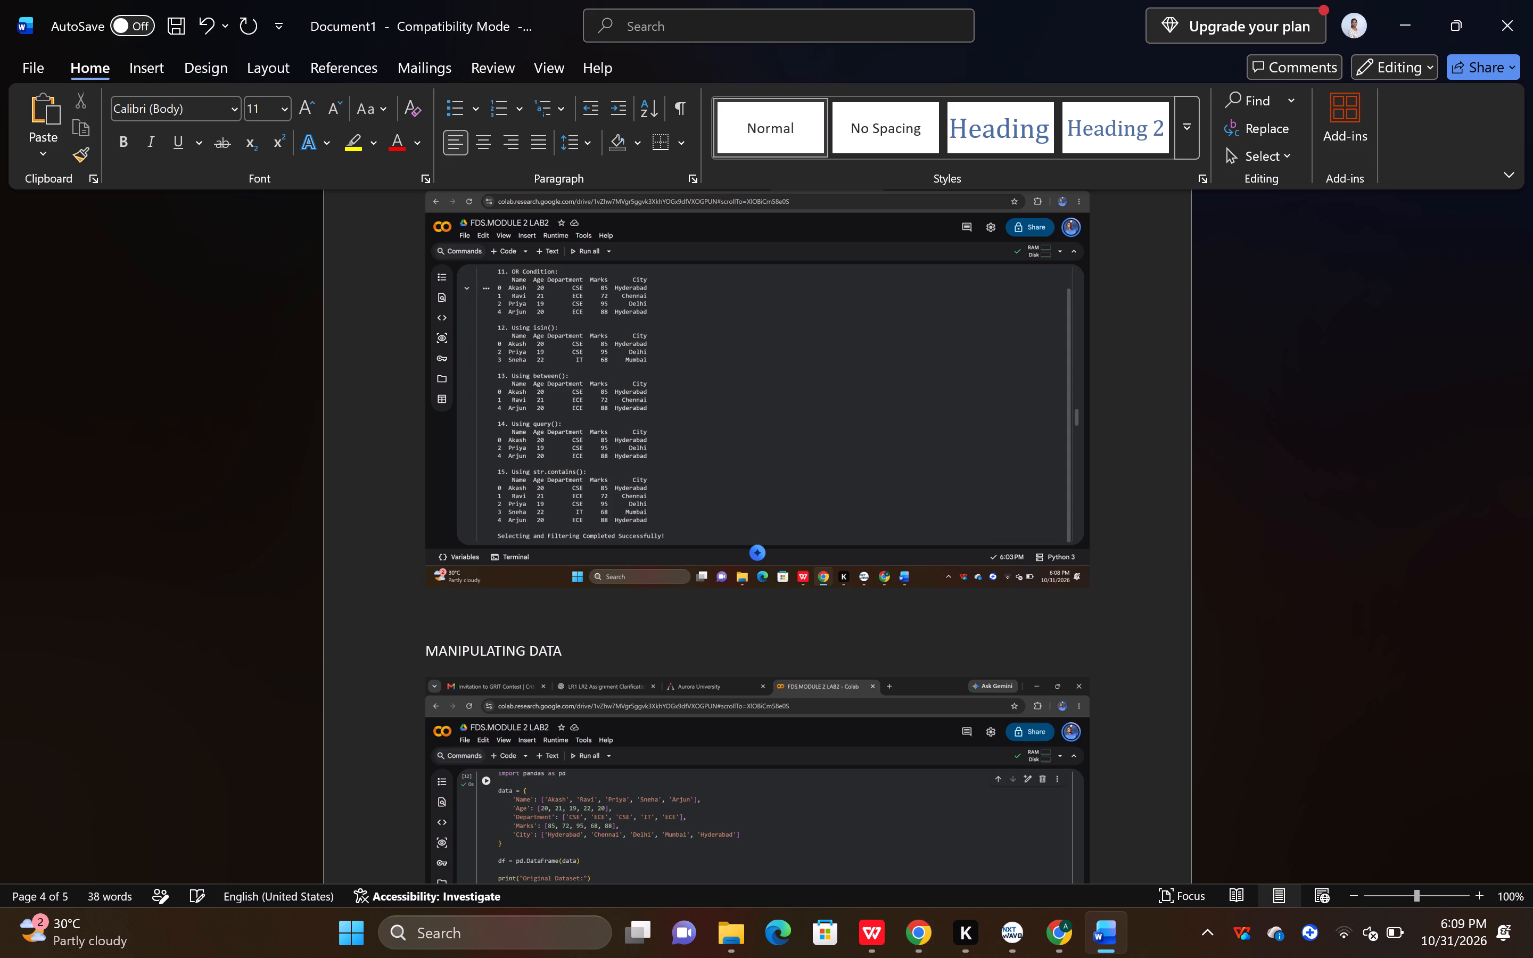
{"action": "key", "text": "shift+colon"}
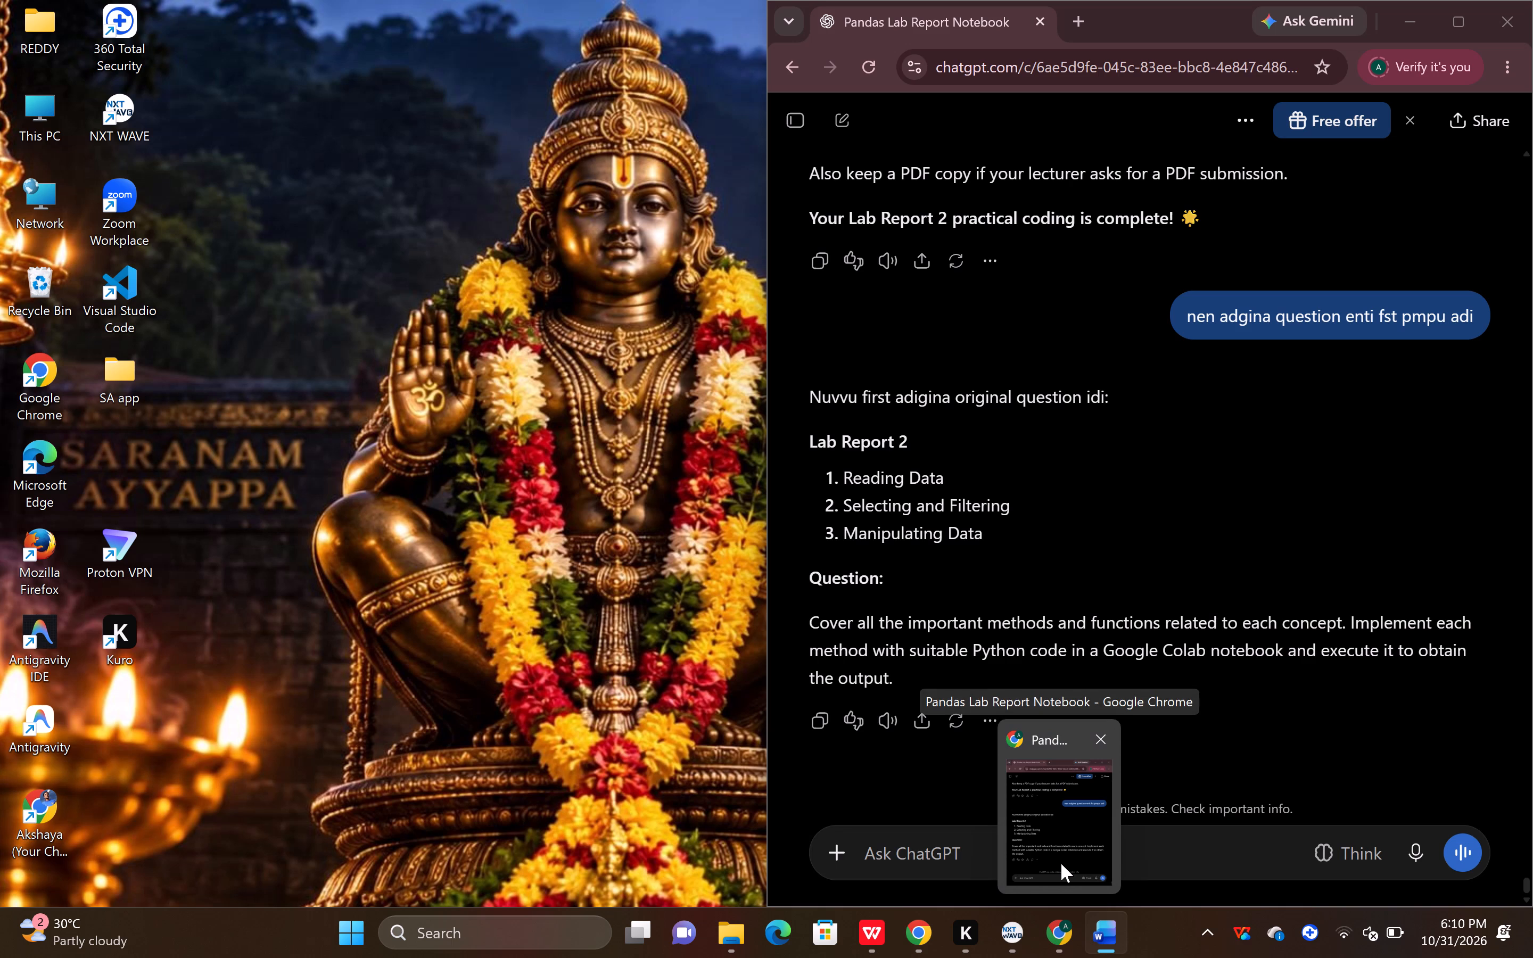
Add the heading "SELECTING AND FILTERING:" between the CSV-saving output screenshot and the first data-selection code screenshot, with extra line breaks before the code screenshot.
{"action": "scroll", "coordinate": [605, 471], "scroll_direction": "up", "scroll_amount": 6}
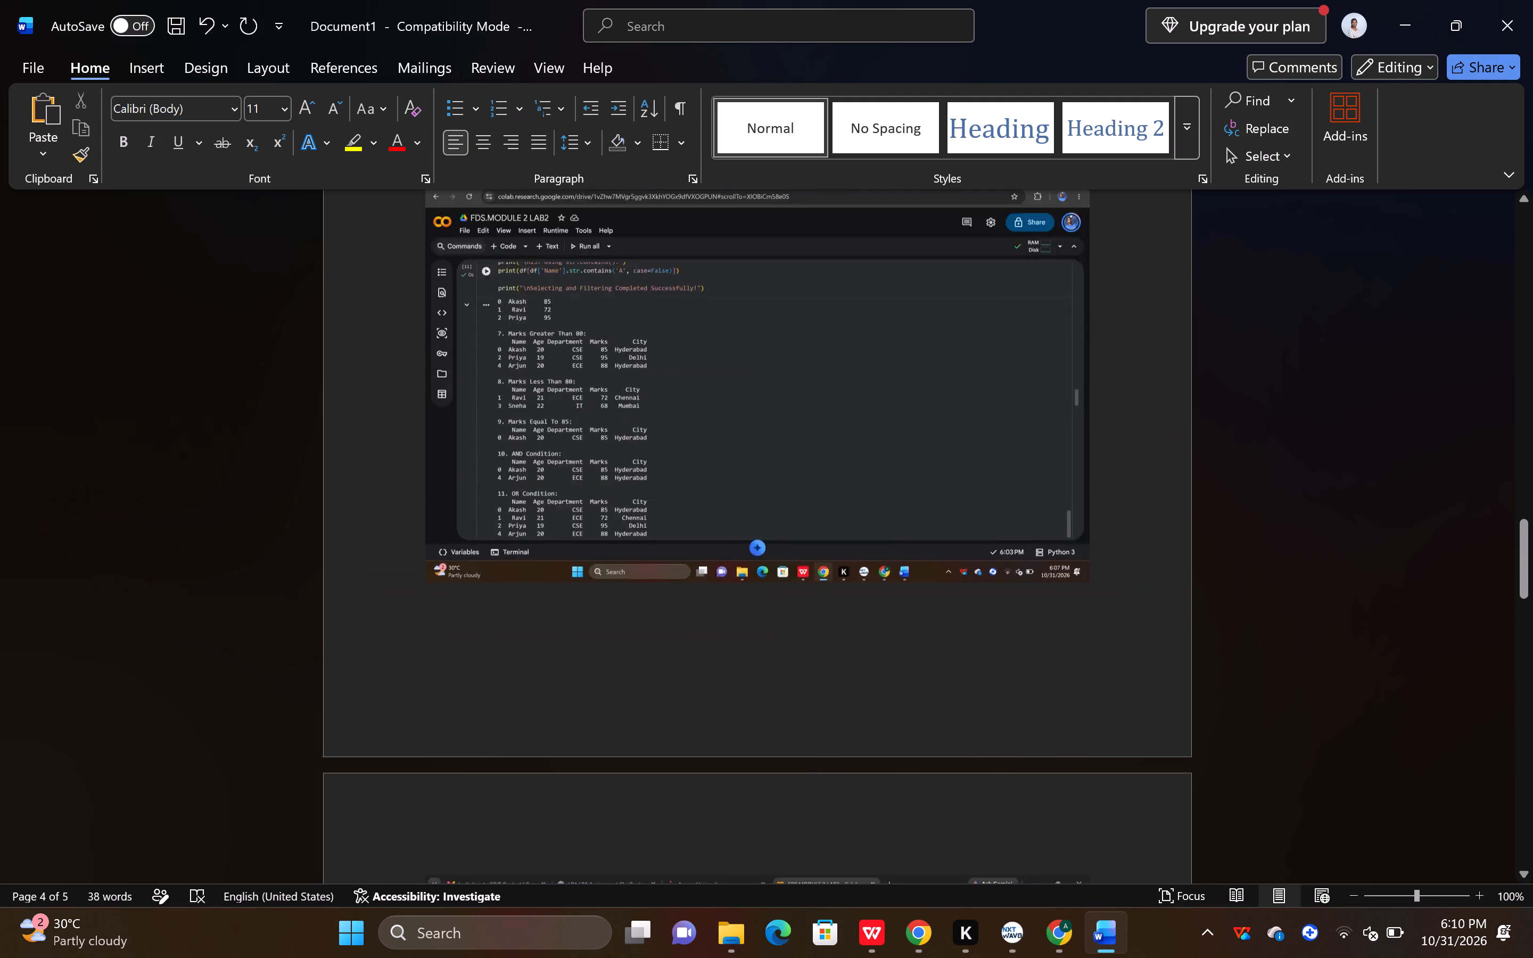
{"action": "scroll", "coordinate": [605, 471], "scroll_direction": "up", "scroll_amount": 8}
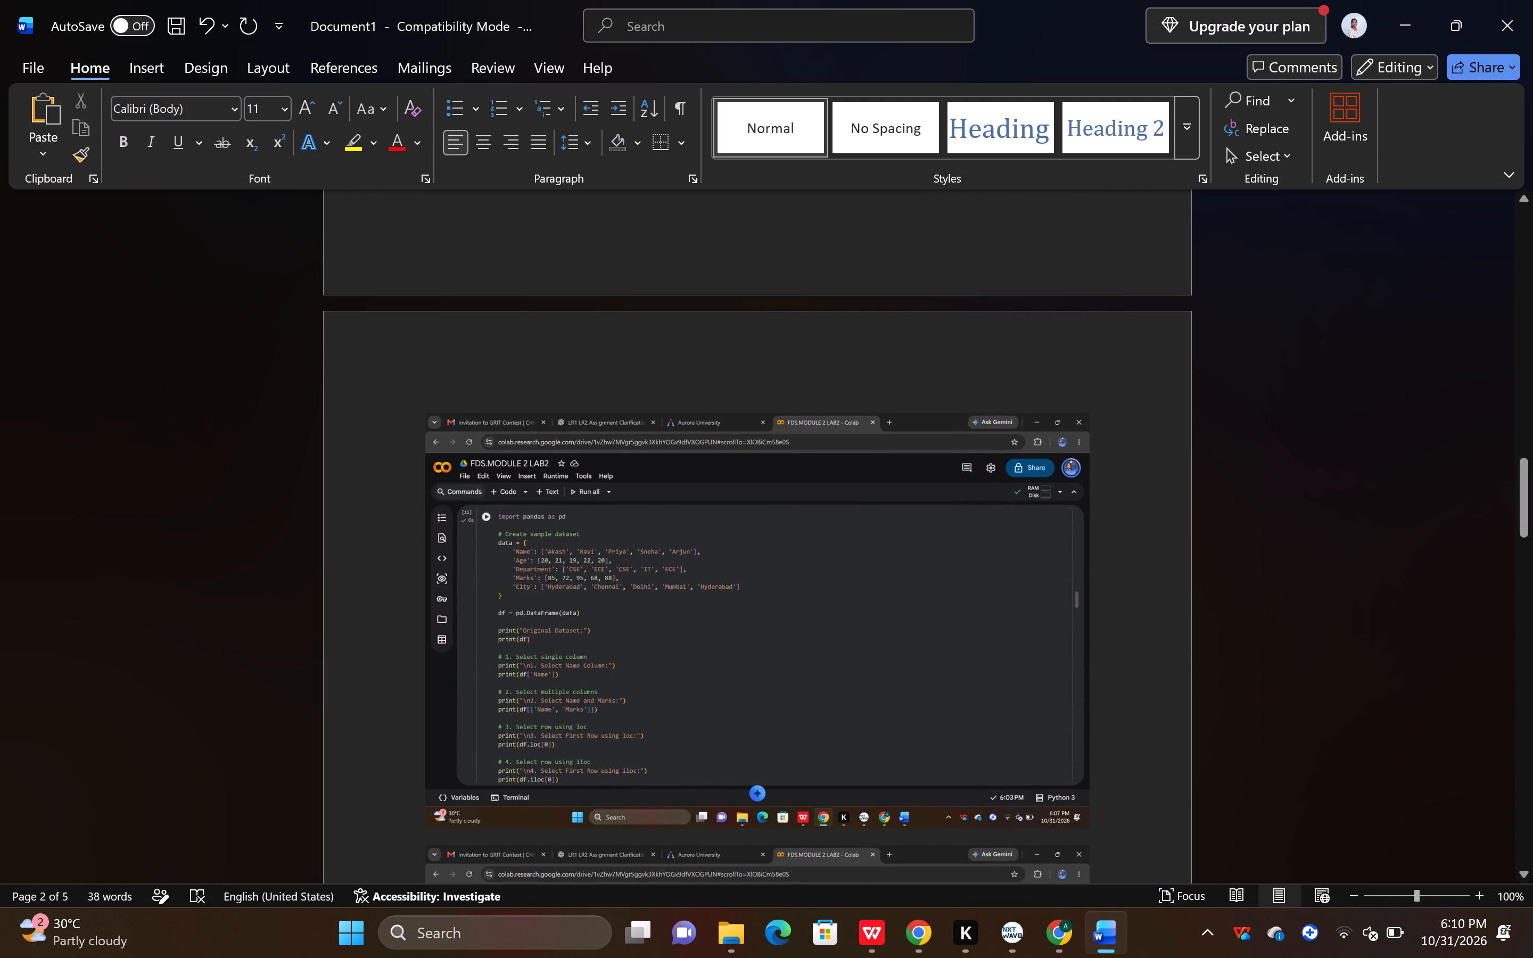
{"action": "left_click", "coordinate": [563, 367]}
{"action": "scroll", "coordinate": [555, 351], "scroll_direction": "up", "scroll_amount": 3}
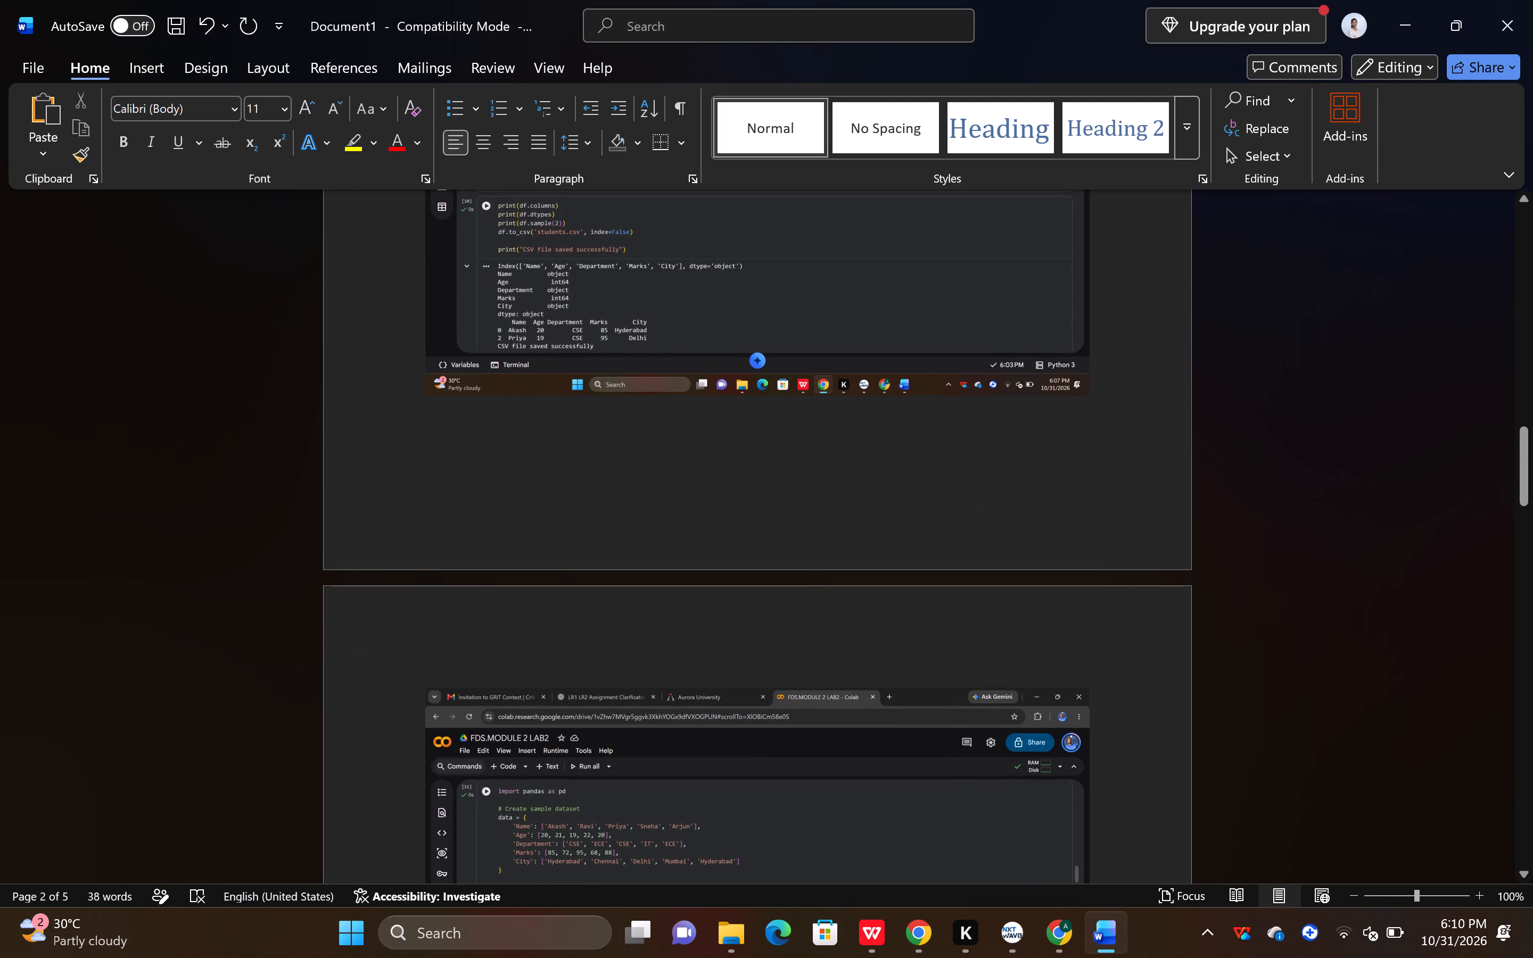
{"action": "left_click", "coordinate": [527, 619]}
{"action": "key", "text": "Return"}
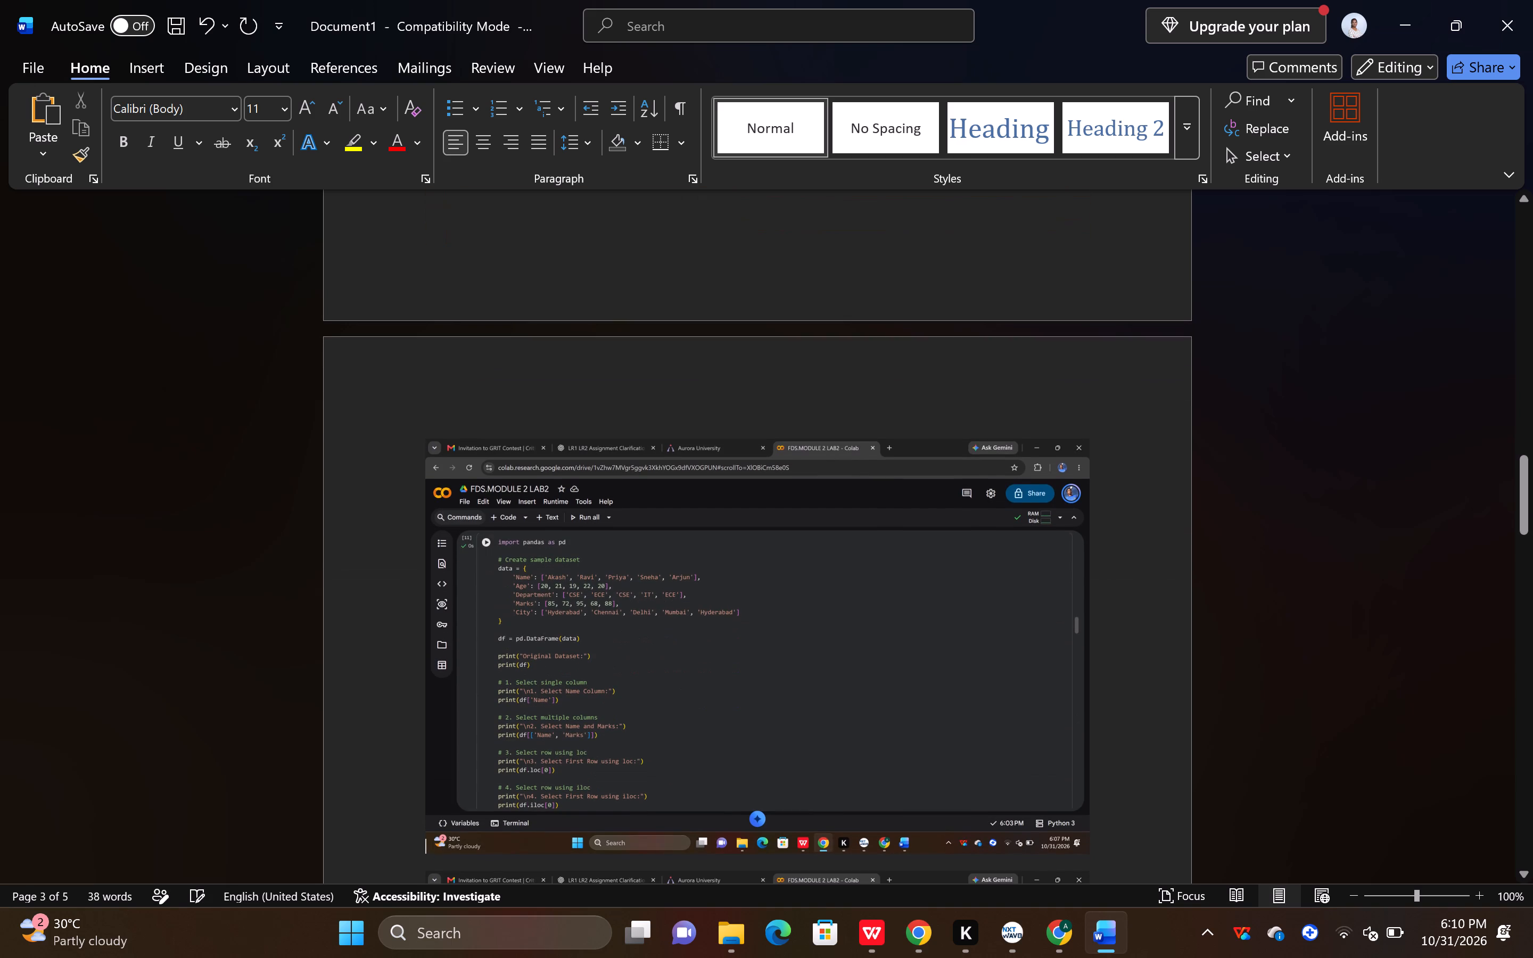
{"action": "key", "text": "Return"}
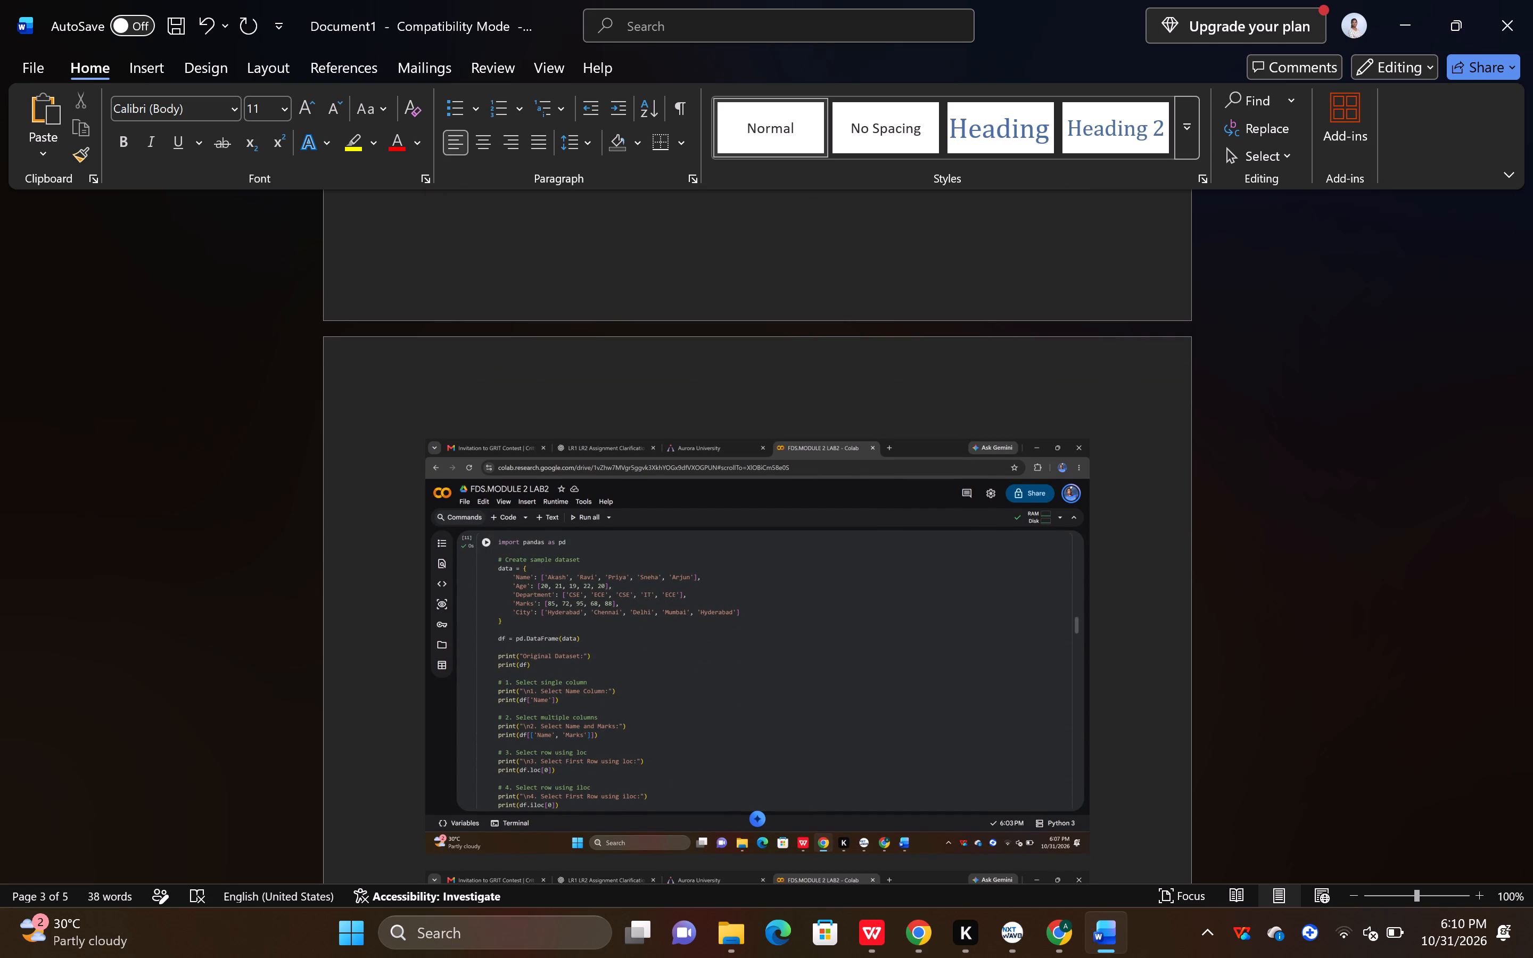
{"action": "scroll", "coordinate": [560, 331], "scroll_direction": "up", "scroll_amount": 3}
{"action": "left_click", "coordinate": [469, 521]}
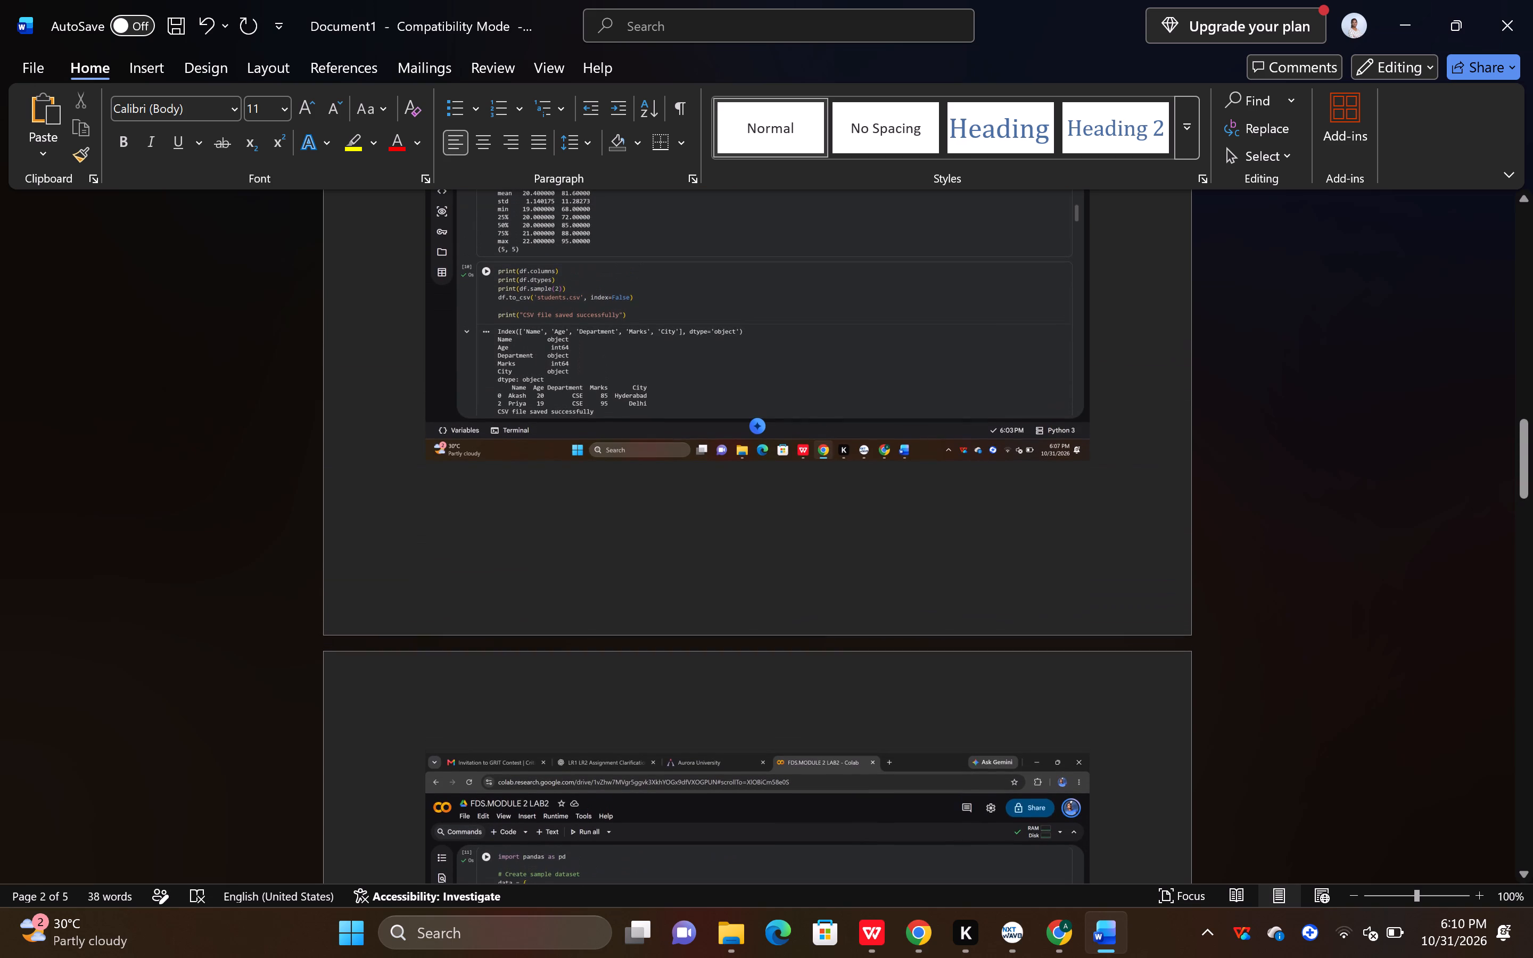
{"action": "type", "text": "SELECTING AND FILTERING"}
{"action": "key", "text": "shift+colon"}
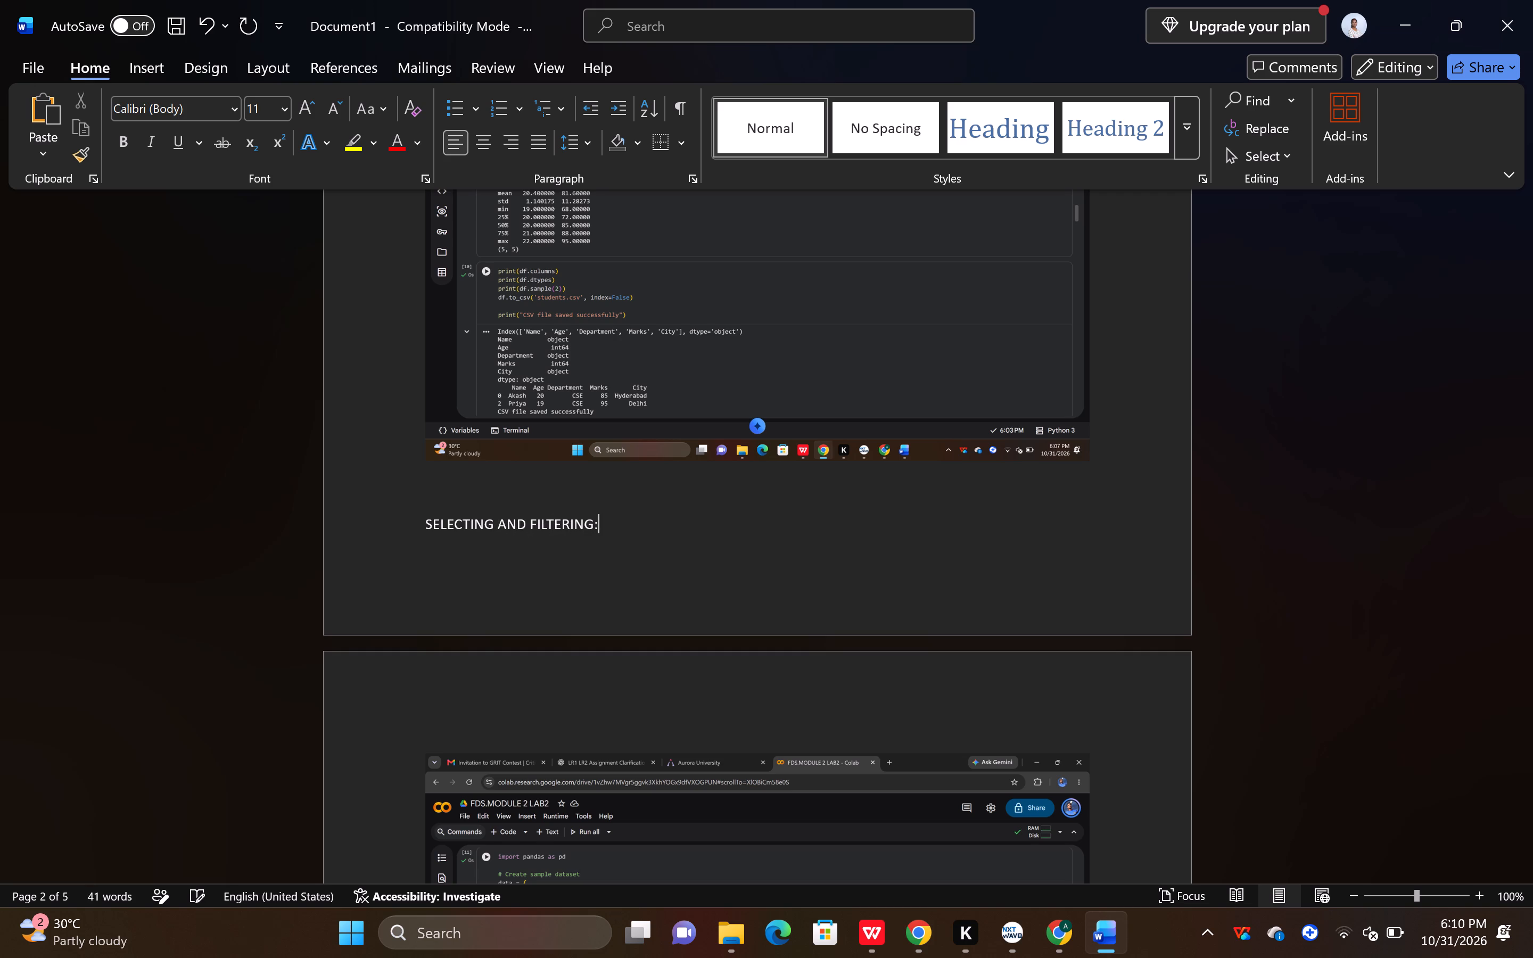
Insert two new lines between the assessment details table and the first notebook screenshot, and enter the heading "READING DATA:" there.
{"action": "scroll", "coordinate": [721, 518], "scroll_direction": "up", "scroll_amount": 3}
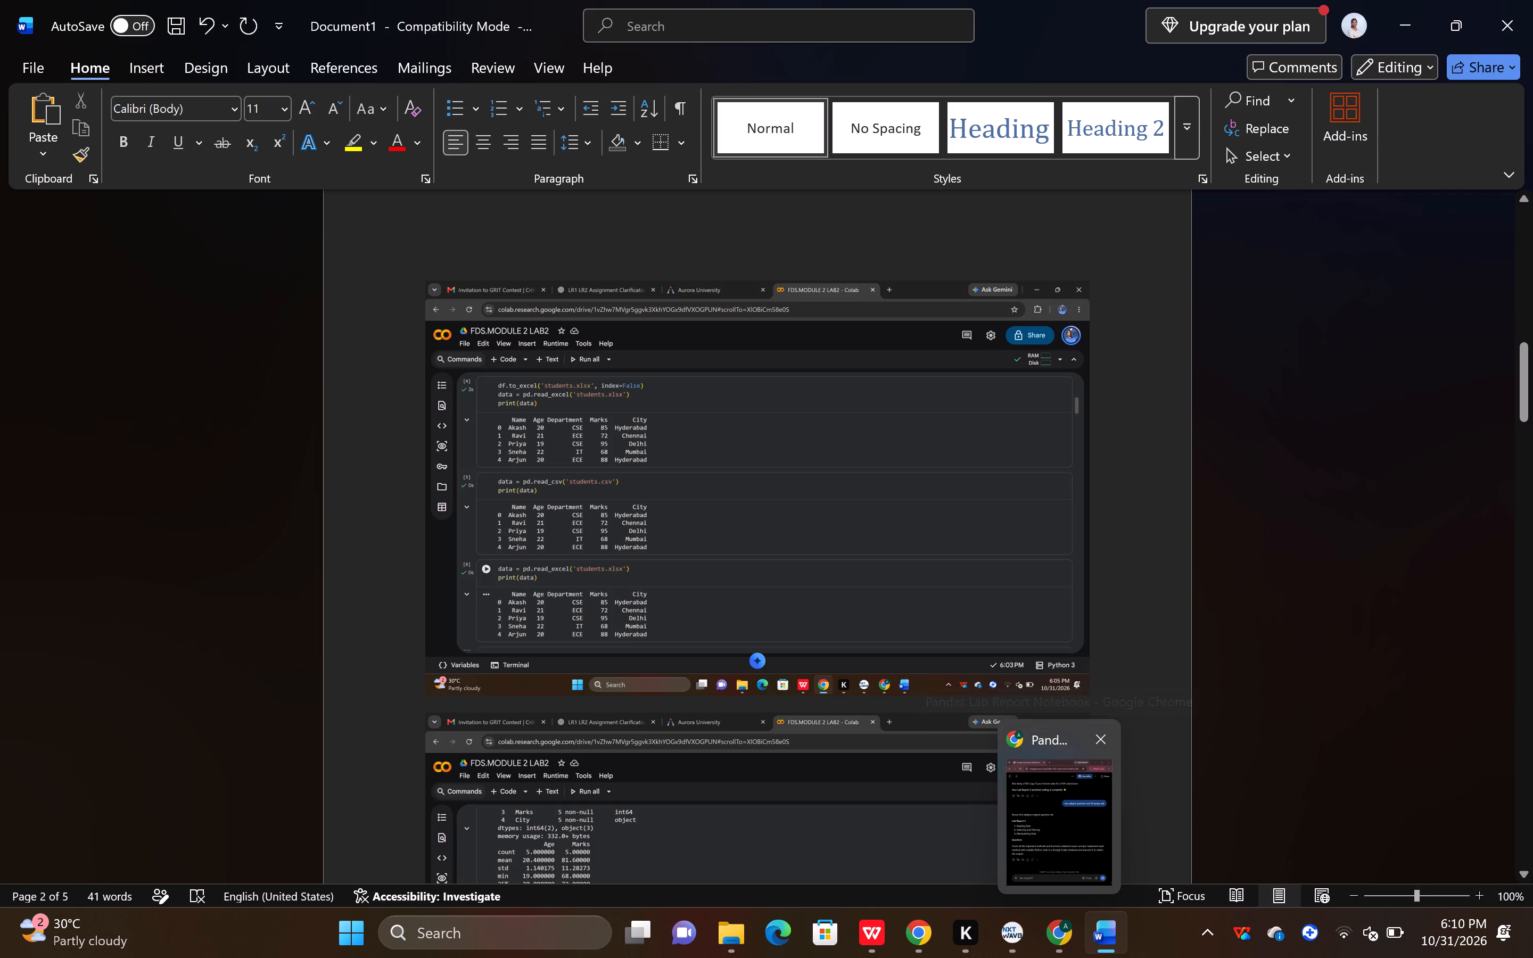
{"action": "scroll", "coordinate": [561, 472], "scroll_direction": "up", "scroll_amount": 12}
{"action": "scroll", "coordinate": [561, 472], "scroll_direction": "down", "scroll_amount": 1}
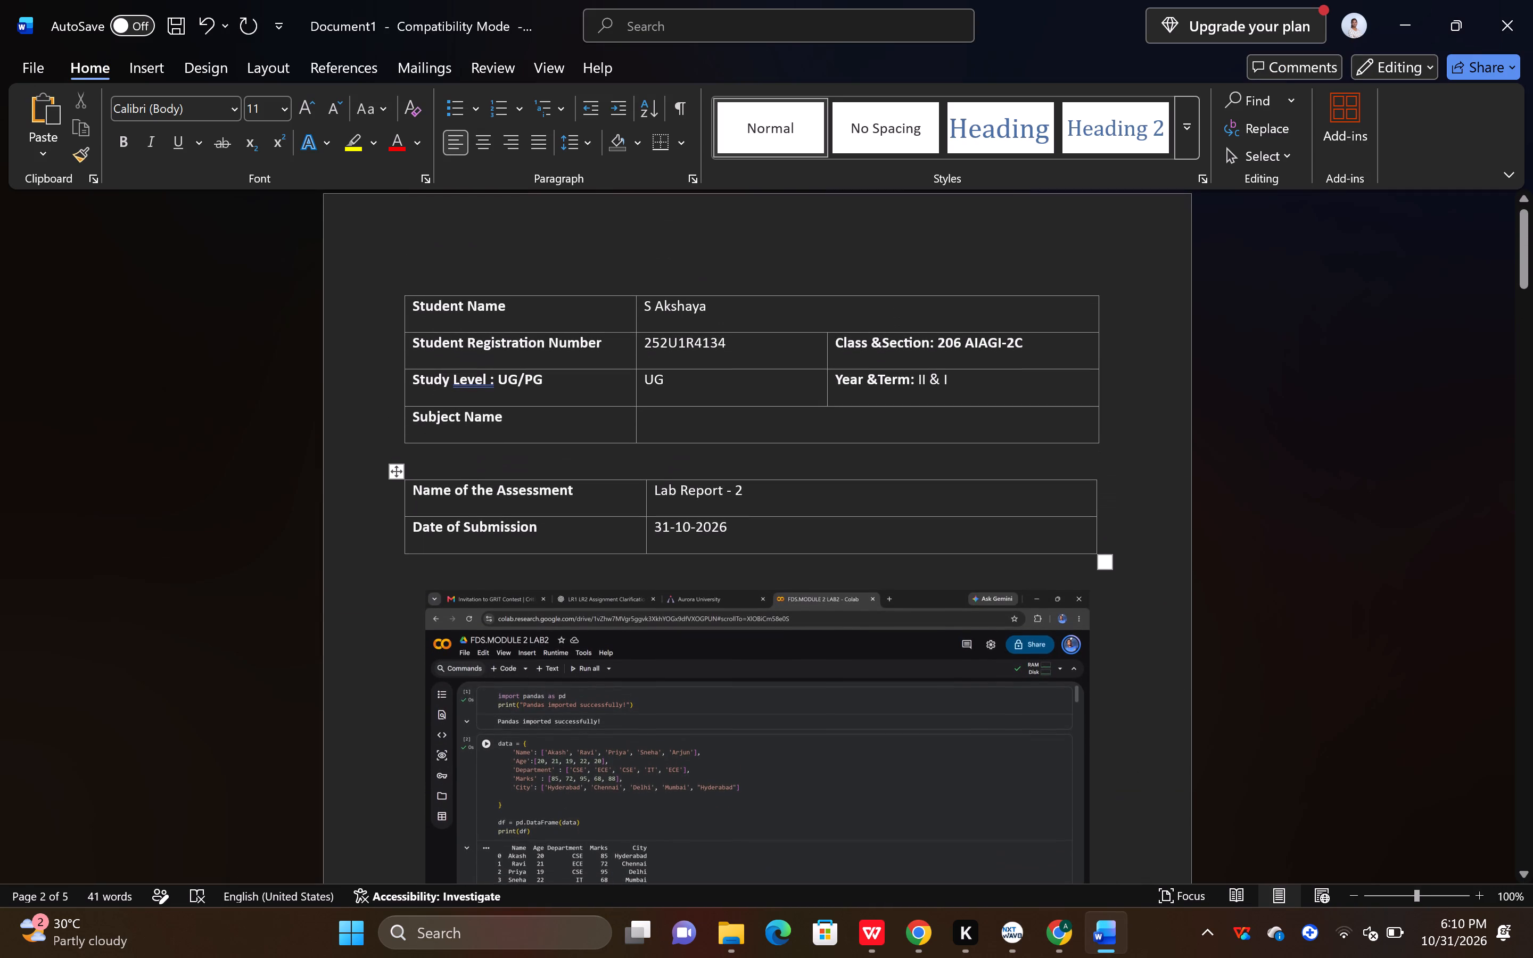
{"action": "left_click", "coordinate": [1154, 577]}
{"action": "key", "text": "Return"}
{"action": "key", "text": "Return"}
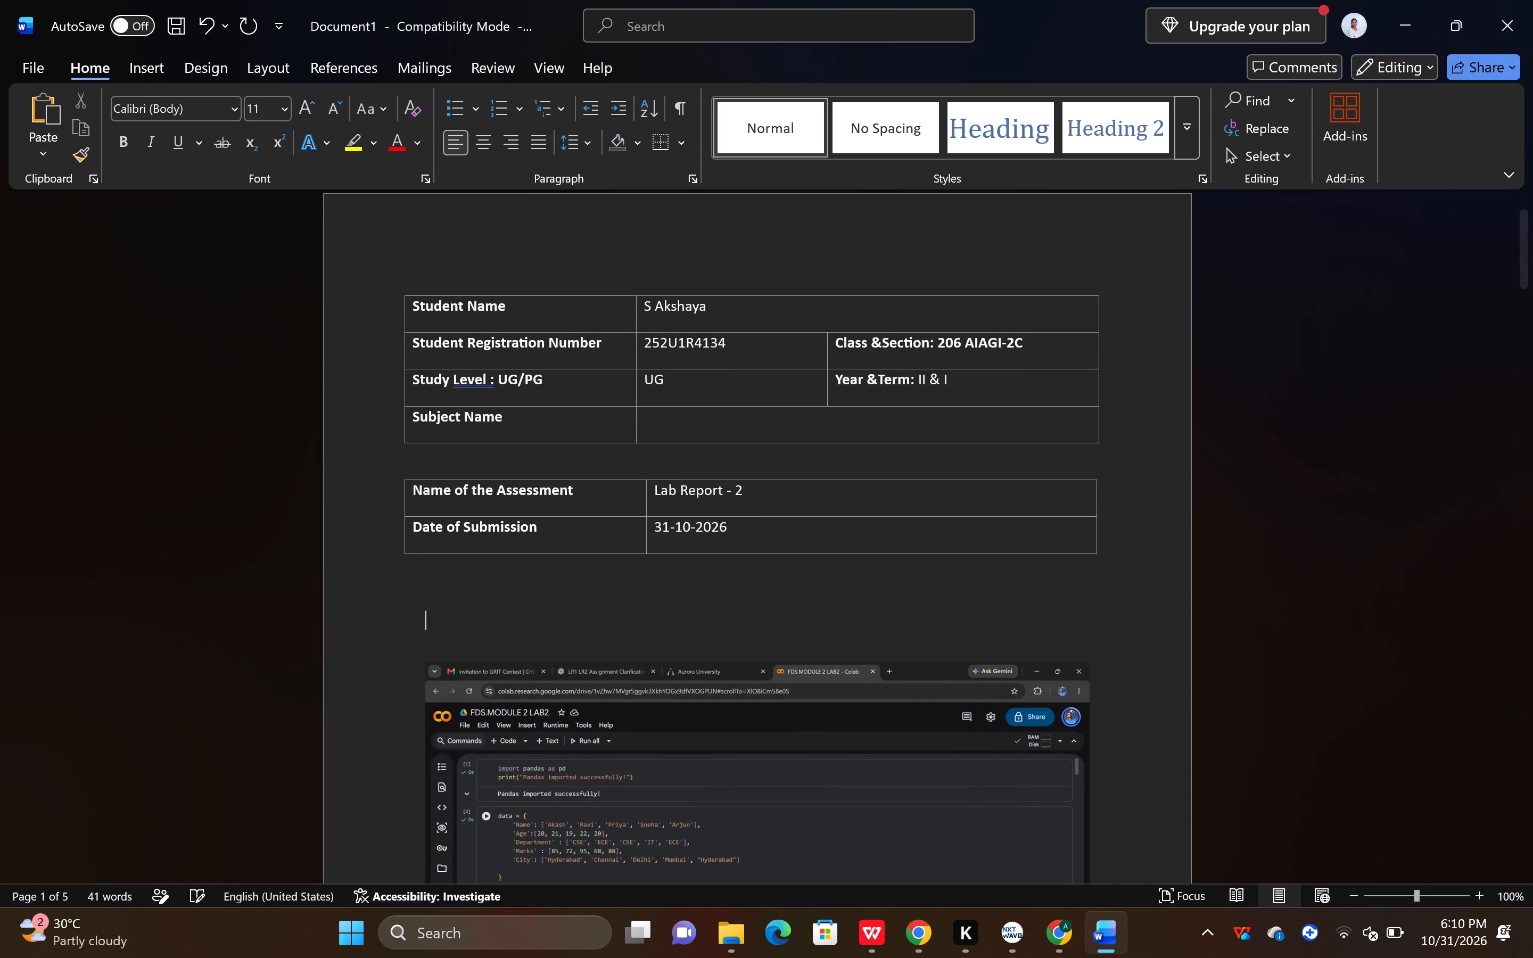
{"action": "type", "text": "READING DATA:"}
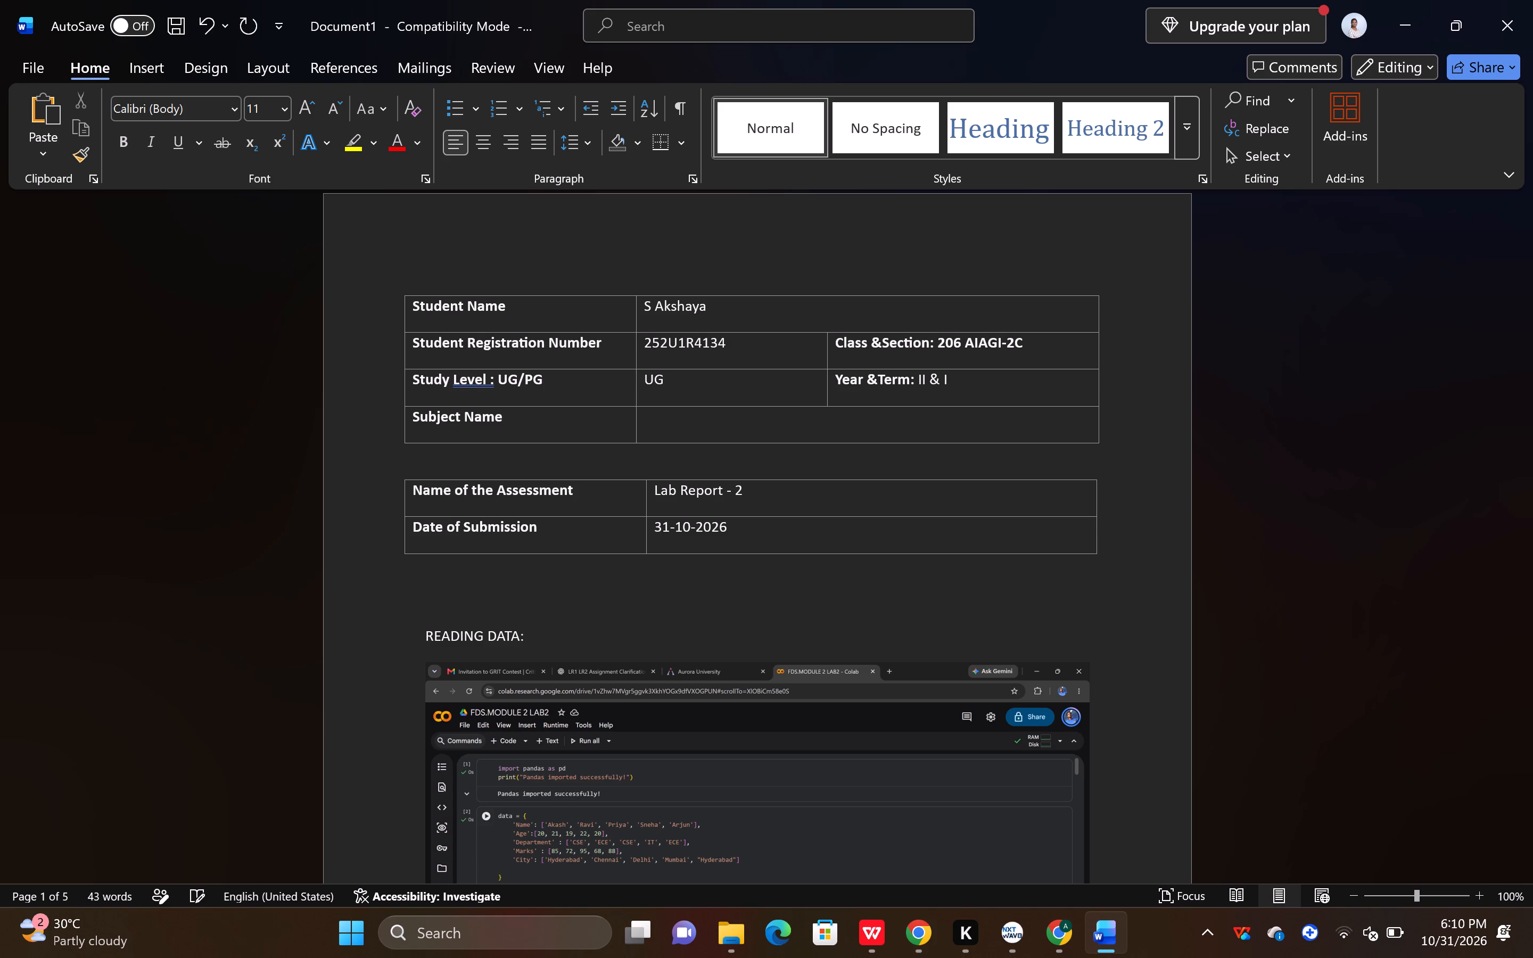
Increase the font size of the "READING DATA:" heading to 12.
{"action": "left_click_drag", "start_coordinate": [563, 644], "coordinate": [376, 631]}
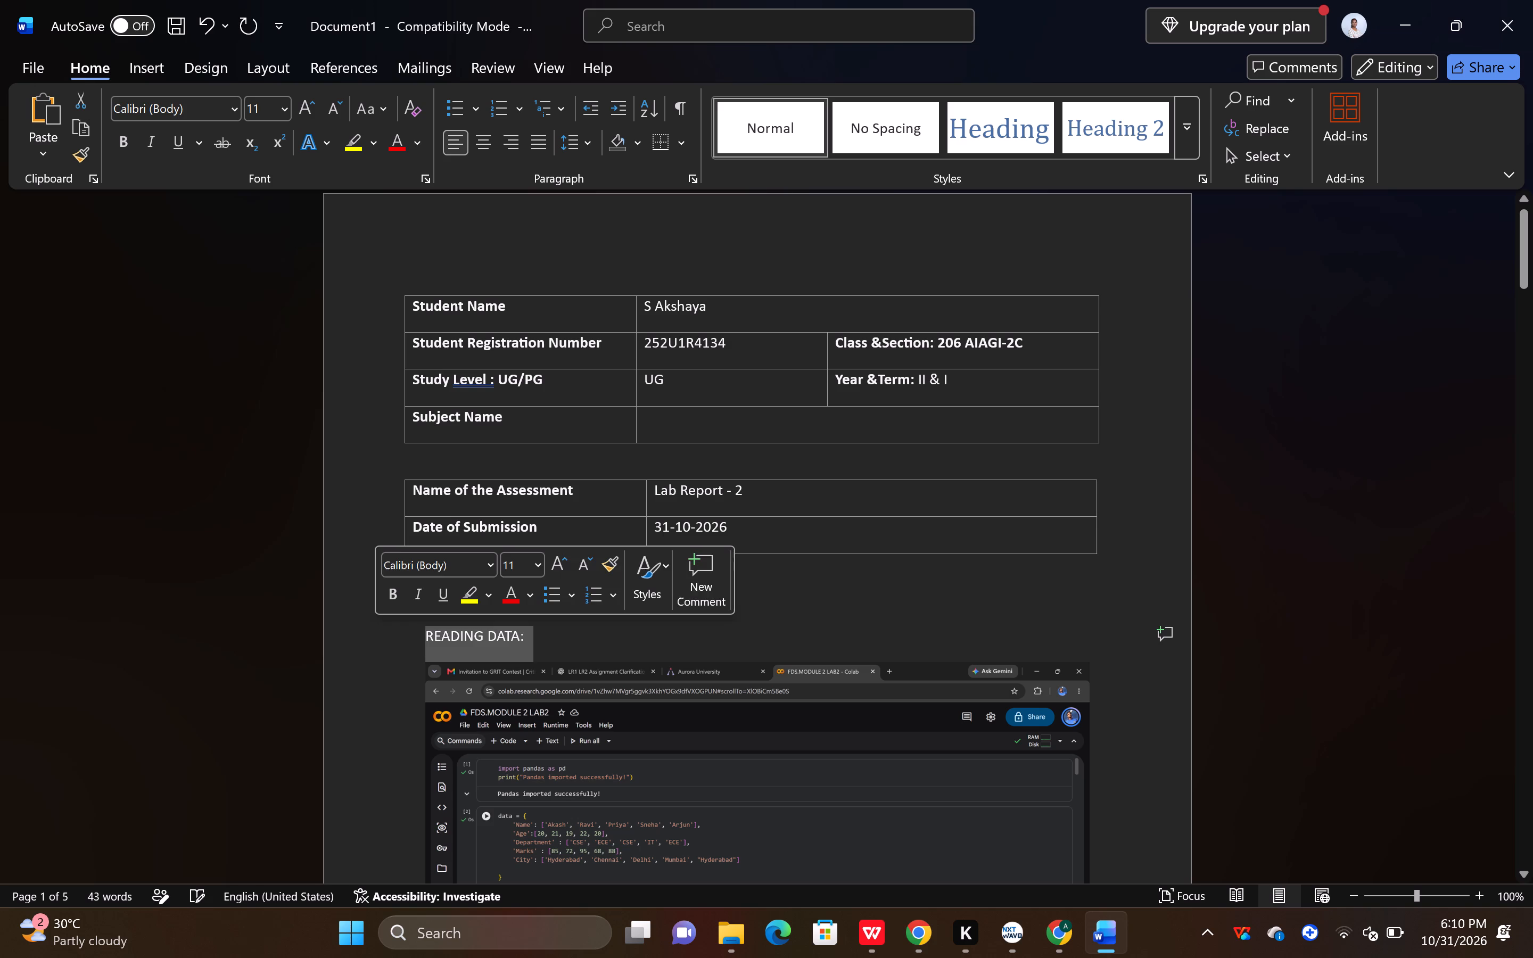
{"action": "left_click", "coordinate": [563, 568]}
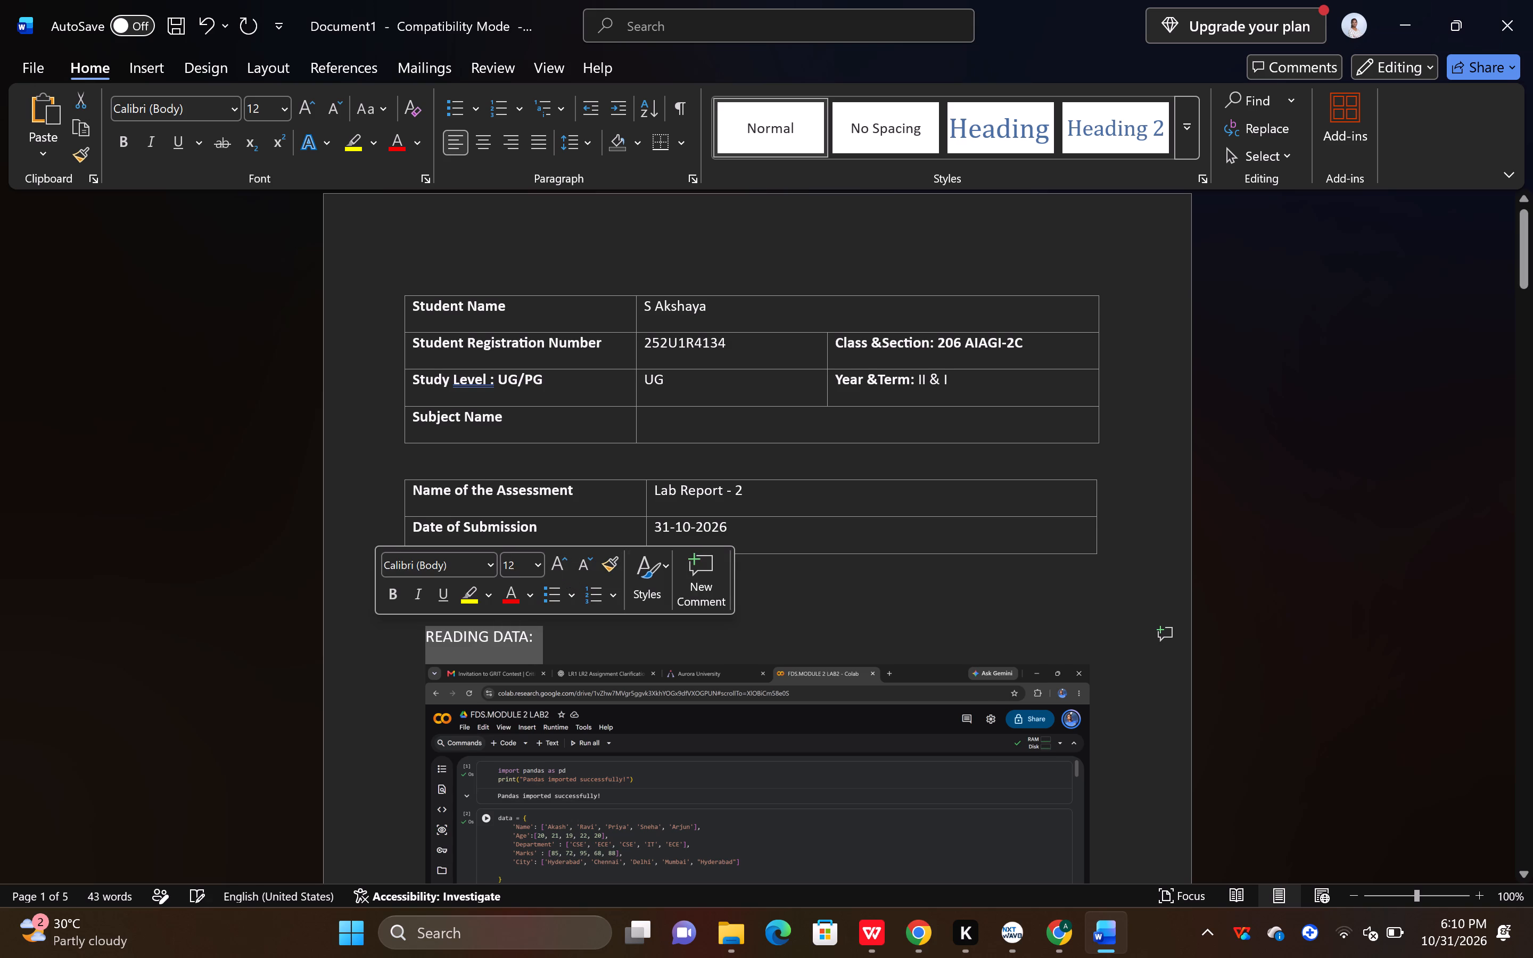
Increase the font size of the "SELECTING AND FILTERING:" heading to 14 and deselect it.
{"action": "scroll", "coordinate": [802, 598], "scroll_direction": "down", "scroll_amount": 16}
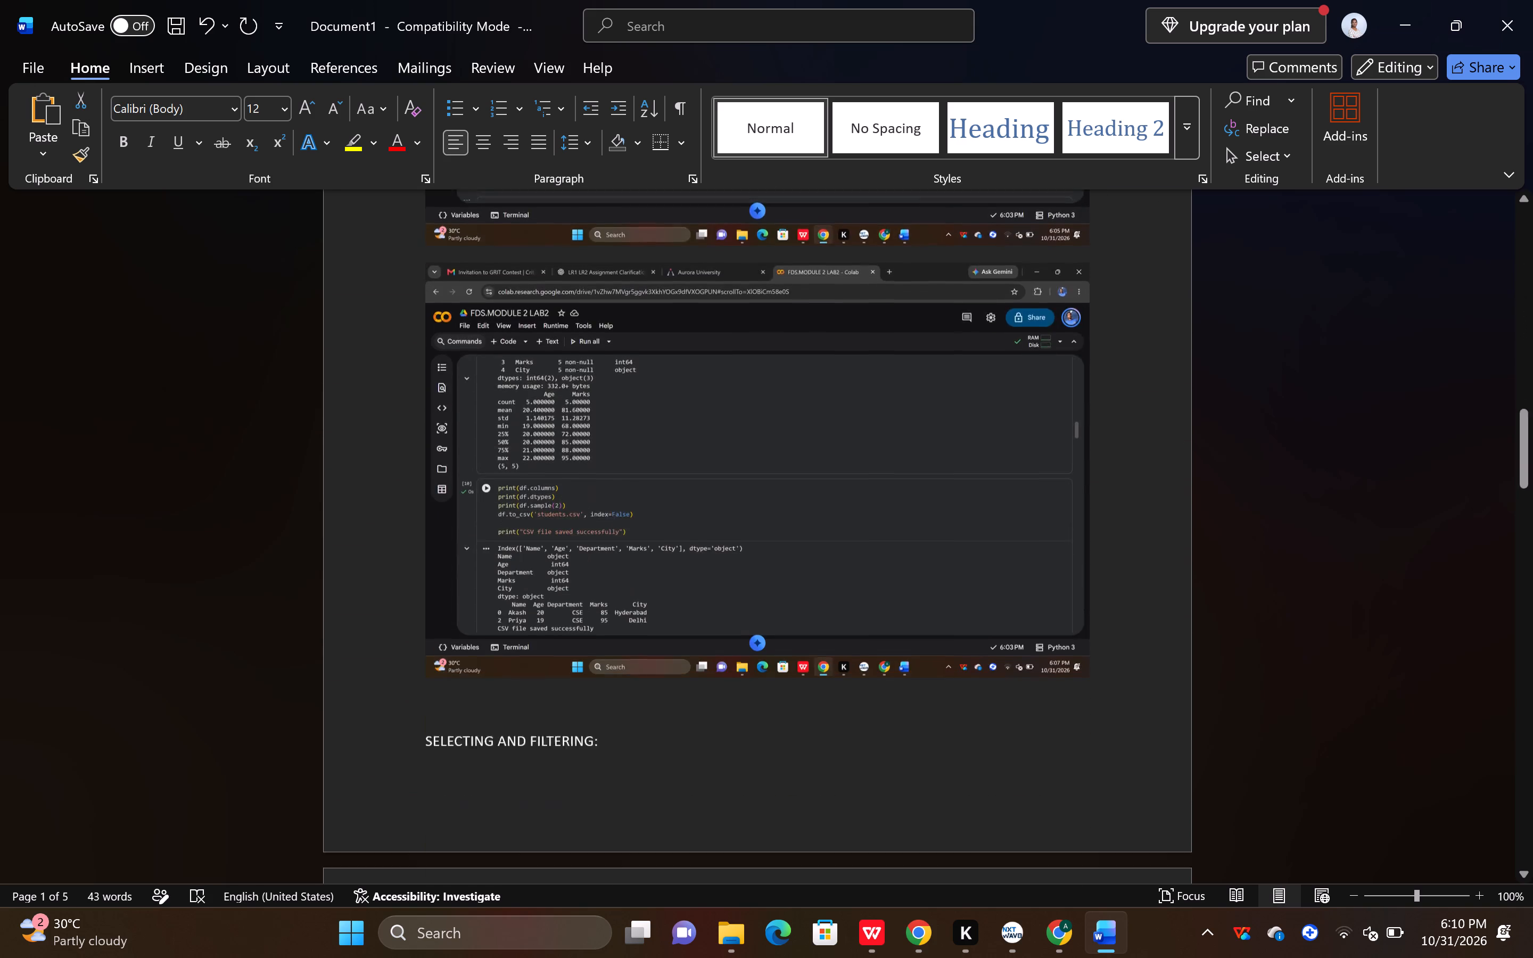
{"action": "scroll", "coordinate": [802, 598], "scroll_direction": "down", "scroll_amount": 1}
{"action": "left_click_drag", "start_coordinate": [608, 453], "coordinate": [423, 459]}
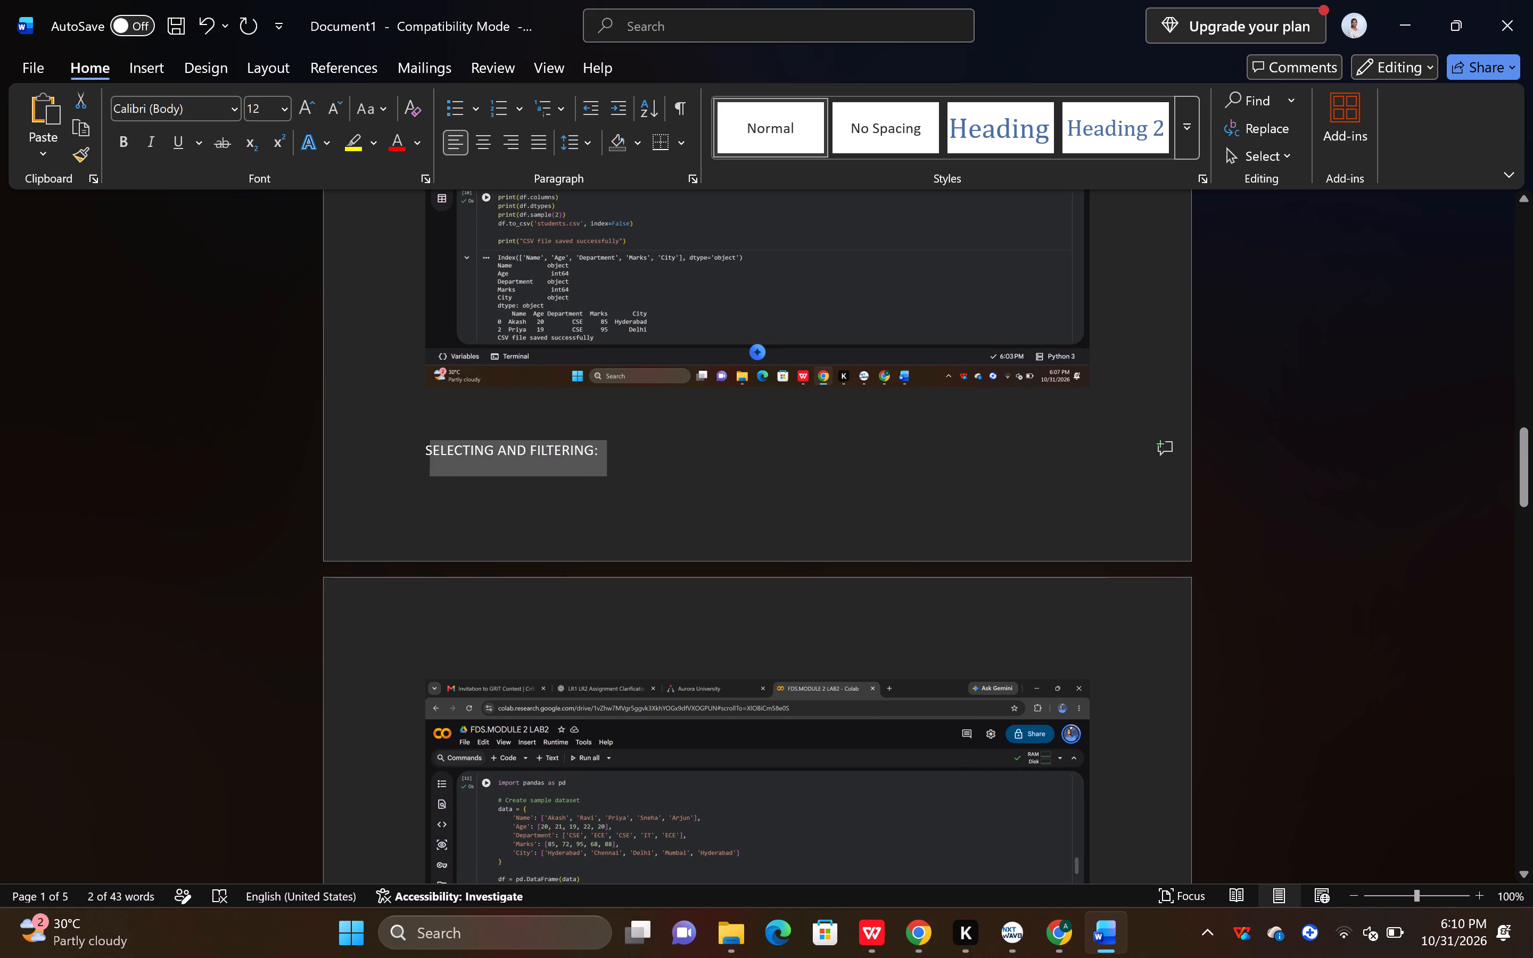
{"action": "left_click_drag", "start_coordinate": [423, 459], "coordinate": [426, 459]}
{"action": "left_click", "coordinate": [608, 391]}
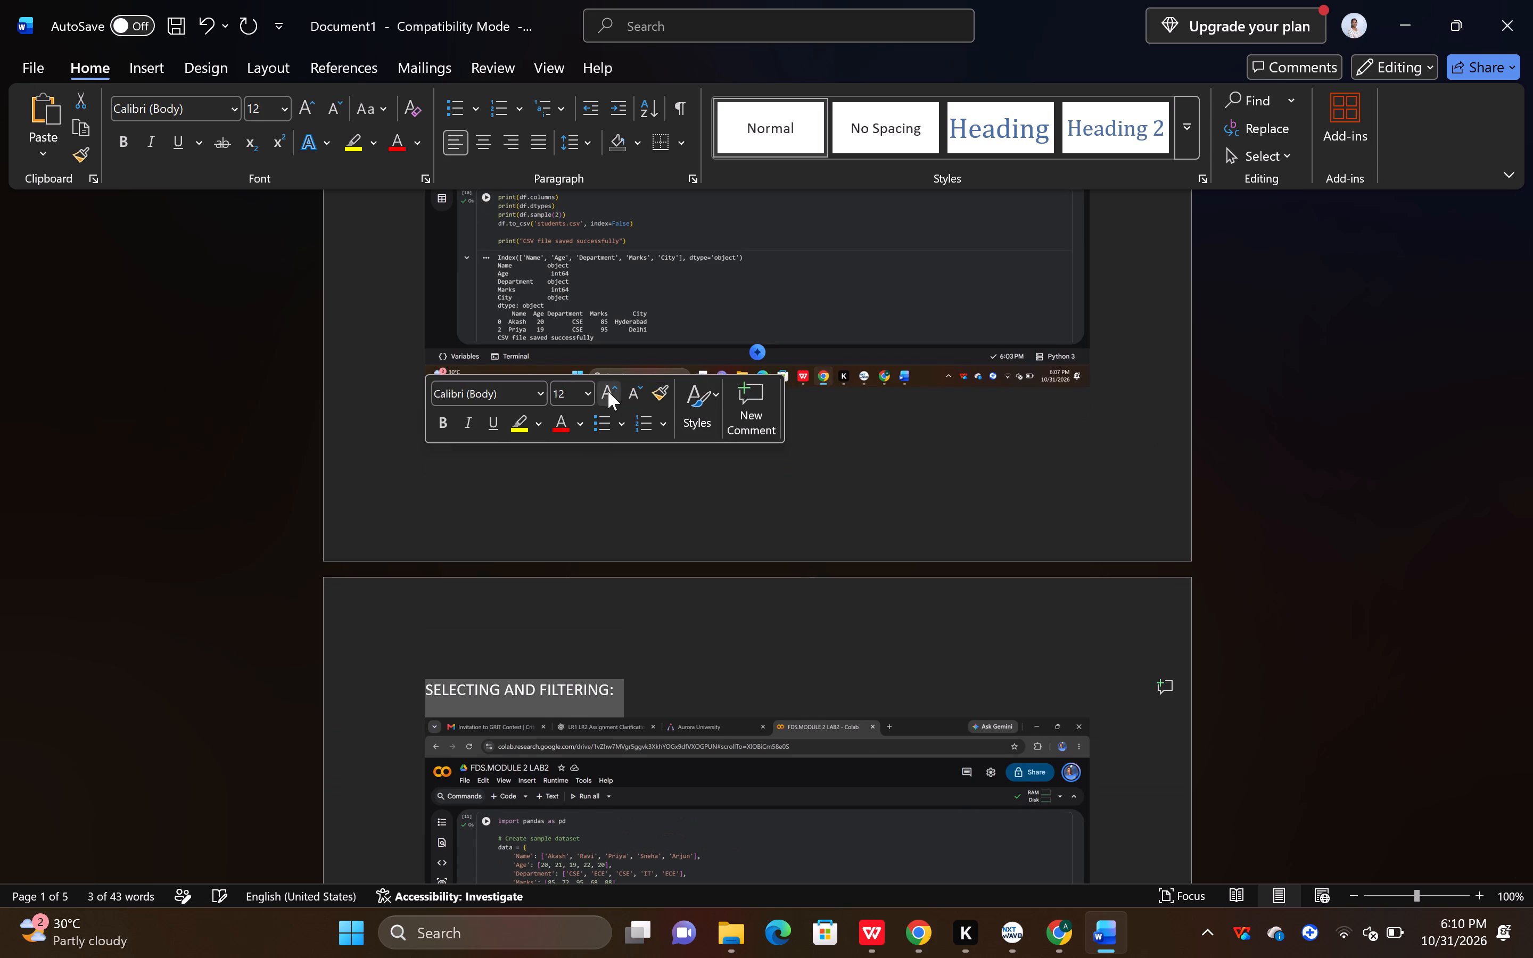
{"action": "left_click", "coordinate": [608, 391]}
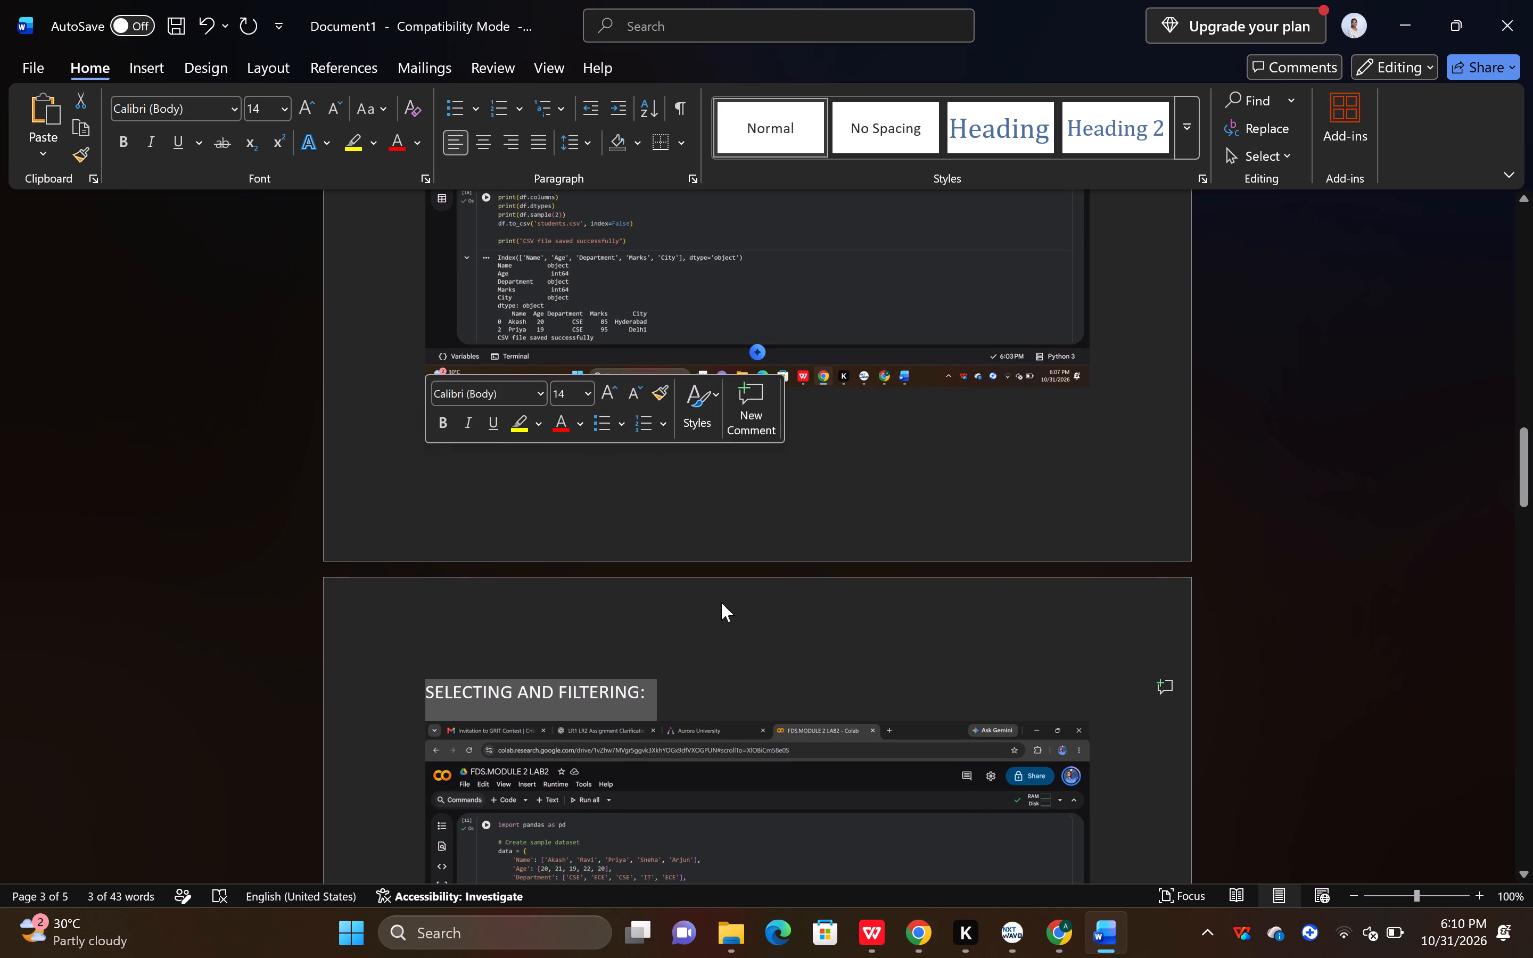
{"action": "left_click", "coordinate": [736, 636]}
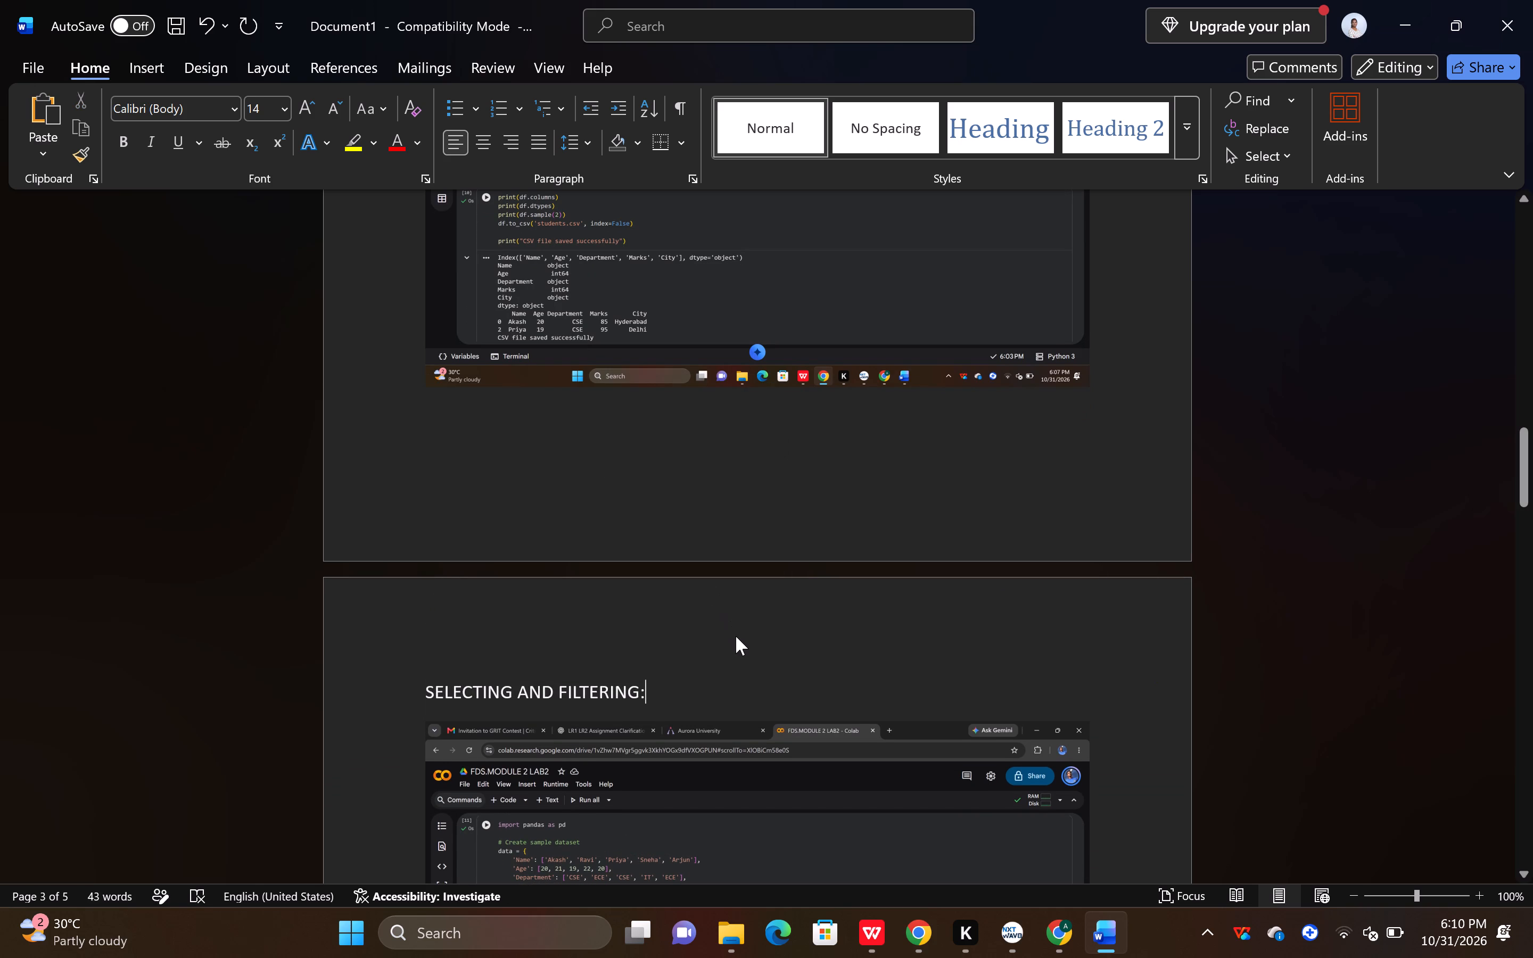
Increase the font size of the "MANIPULATING DATA:" heading to 12.
{"action": "scroll", "coordinate": [736, 636], "scroll_direction": "down", "scroll_amount": 6}
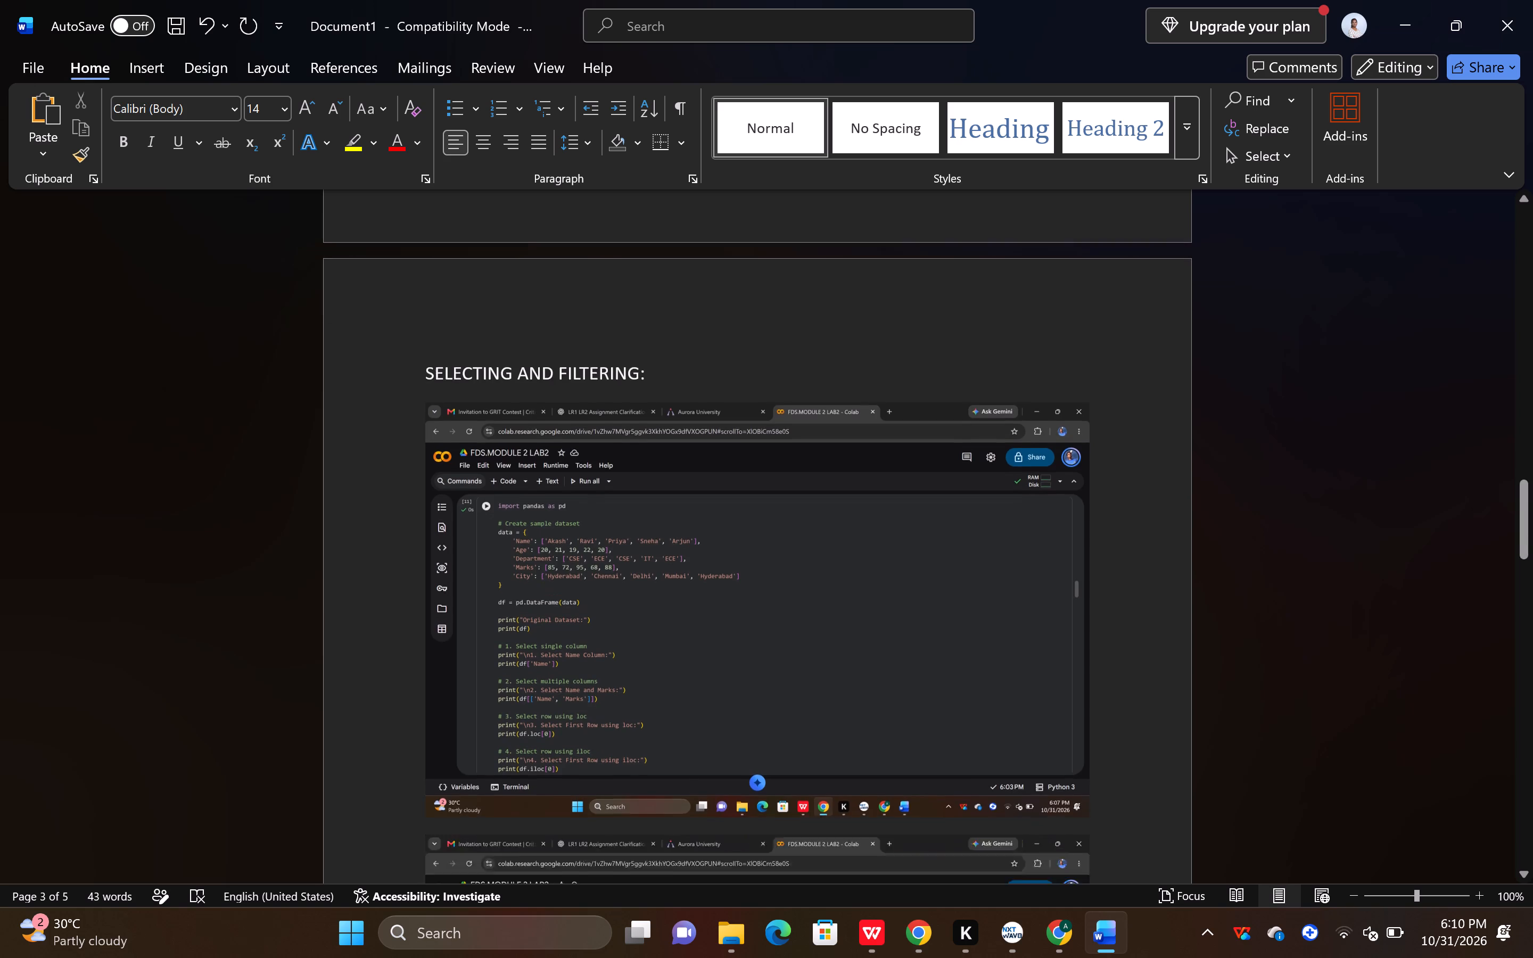
{"action": "scroll", "coordinate": [736, 636], "scroll_direction": "down", "scroll_amount": 10}
{"action": "scroll", "coordinate": [736, 636], "scroll_direction": "up", "scroll_amount": 1}
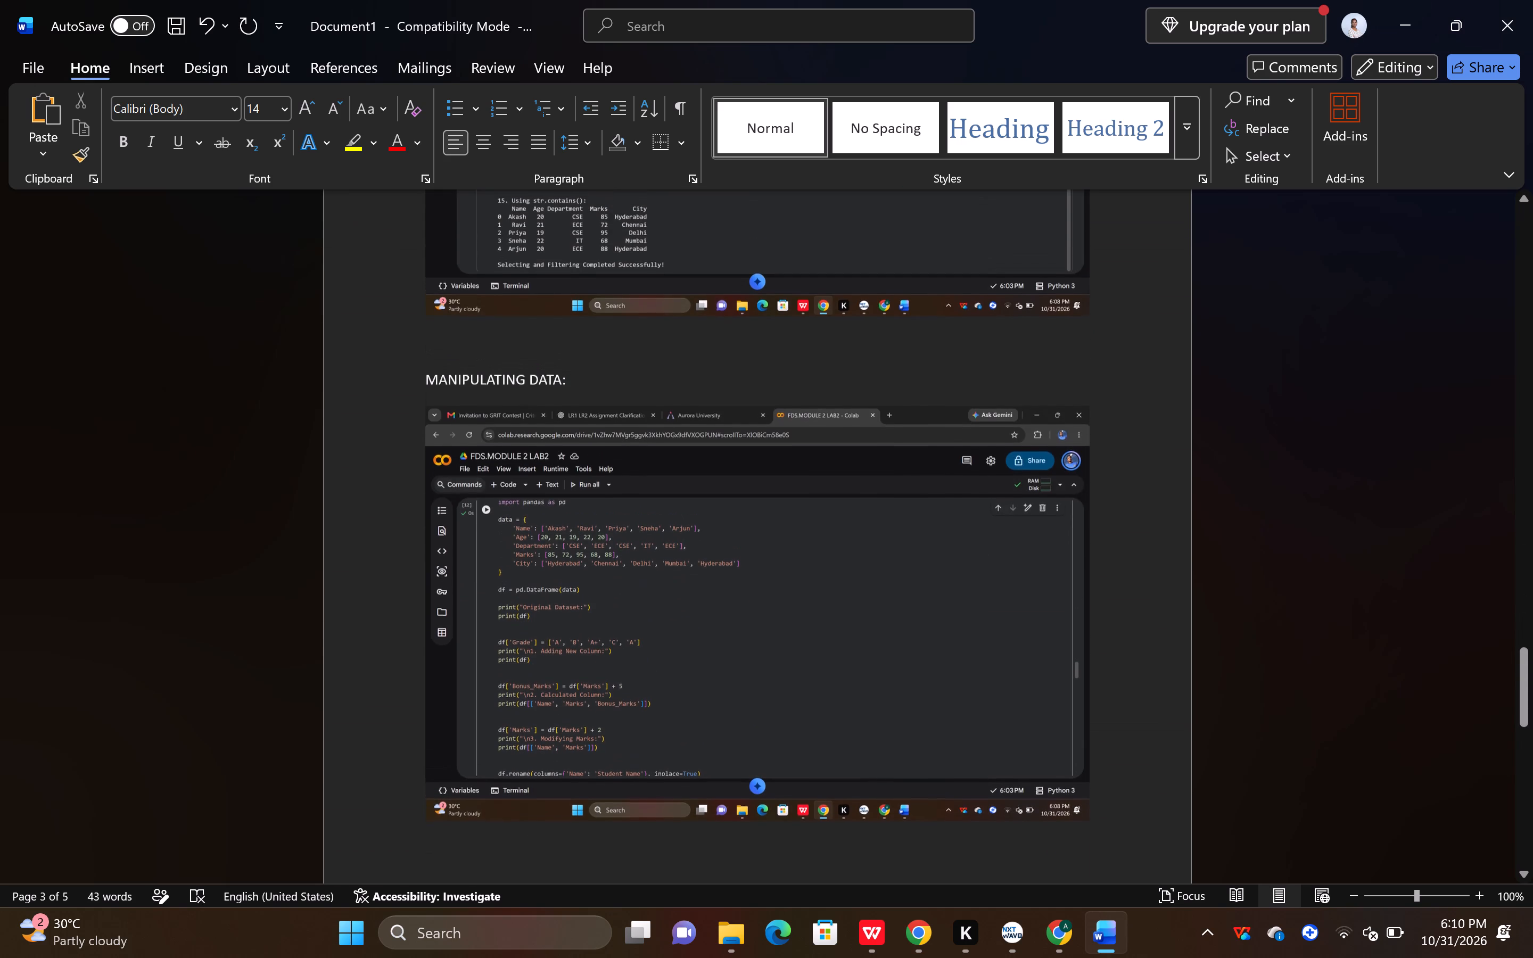
{"action": "left_click_drag", "start_coordinate": [596, 395], "coordinate": [437, 385]}
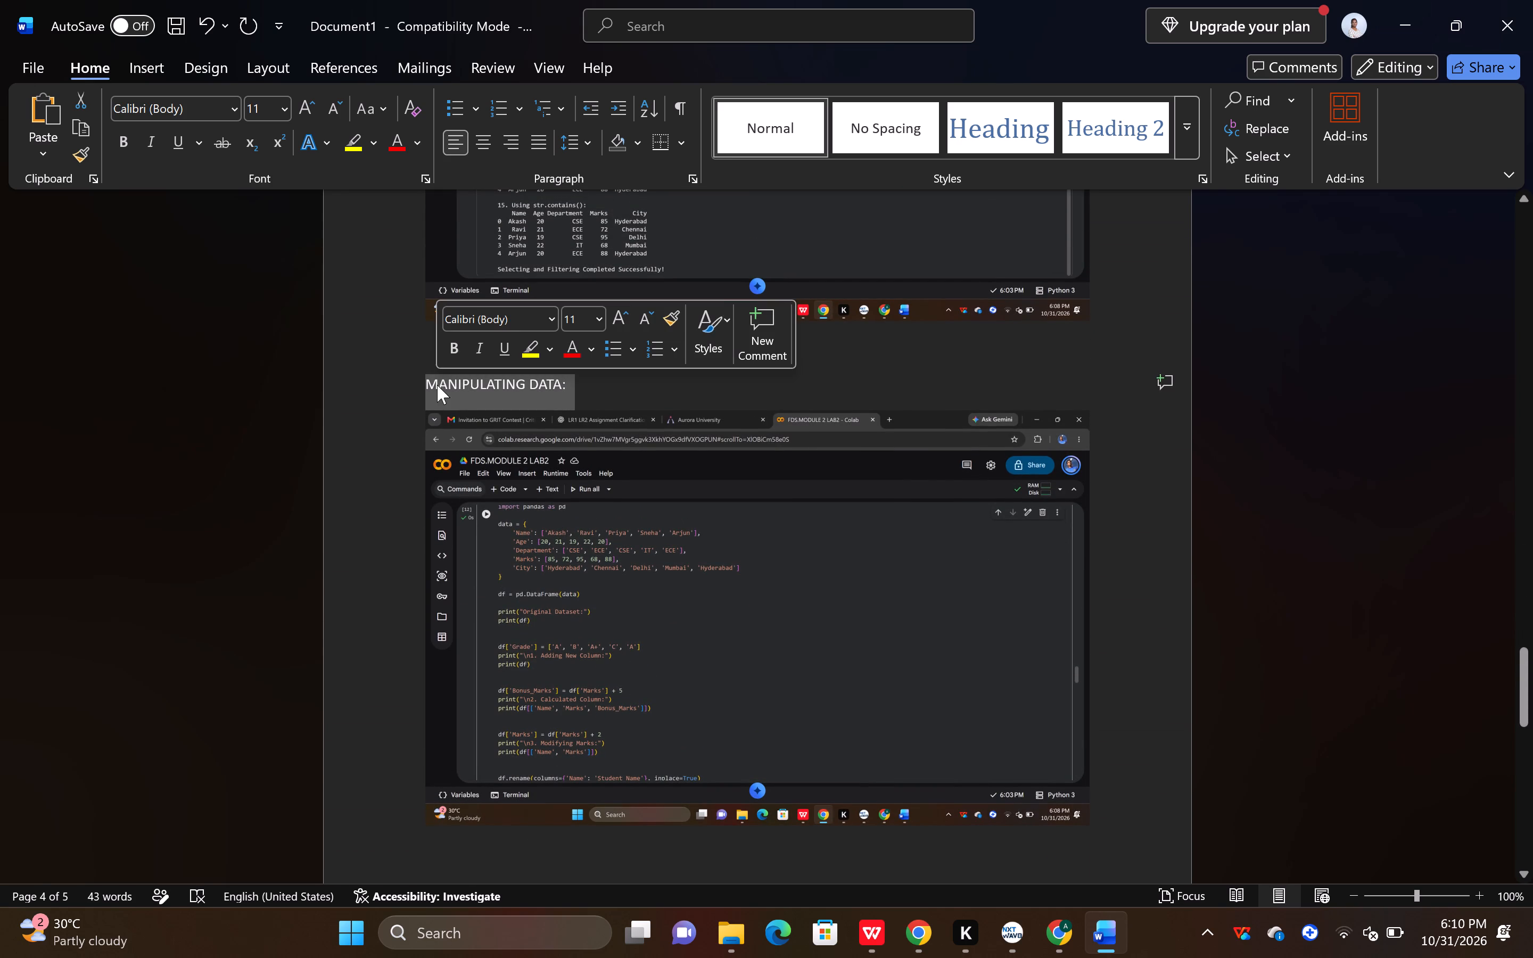
{"action": "left_click", "coordinate": [621, 322]}
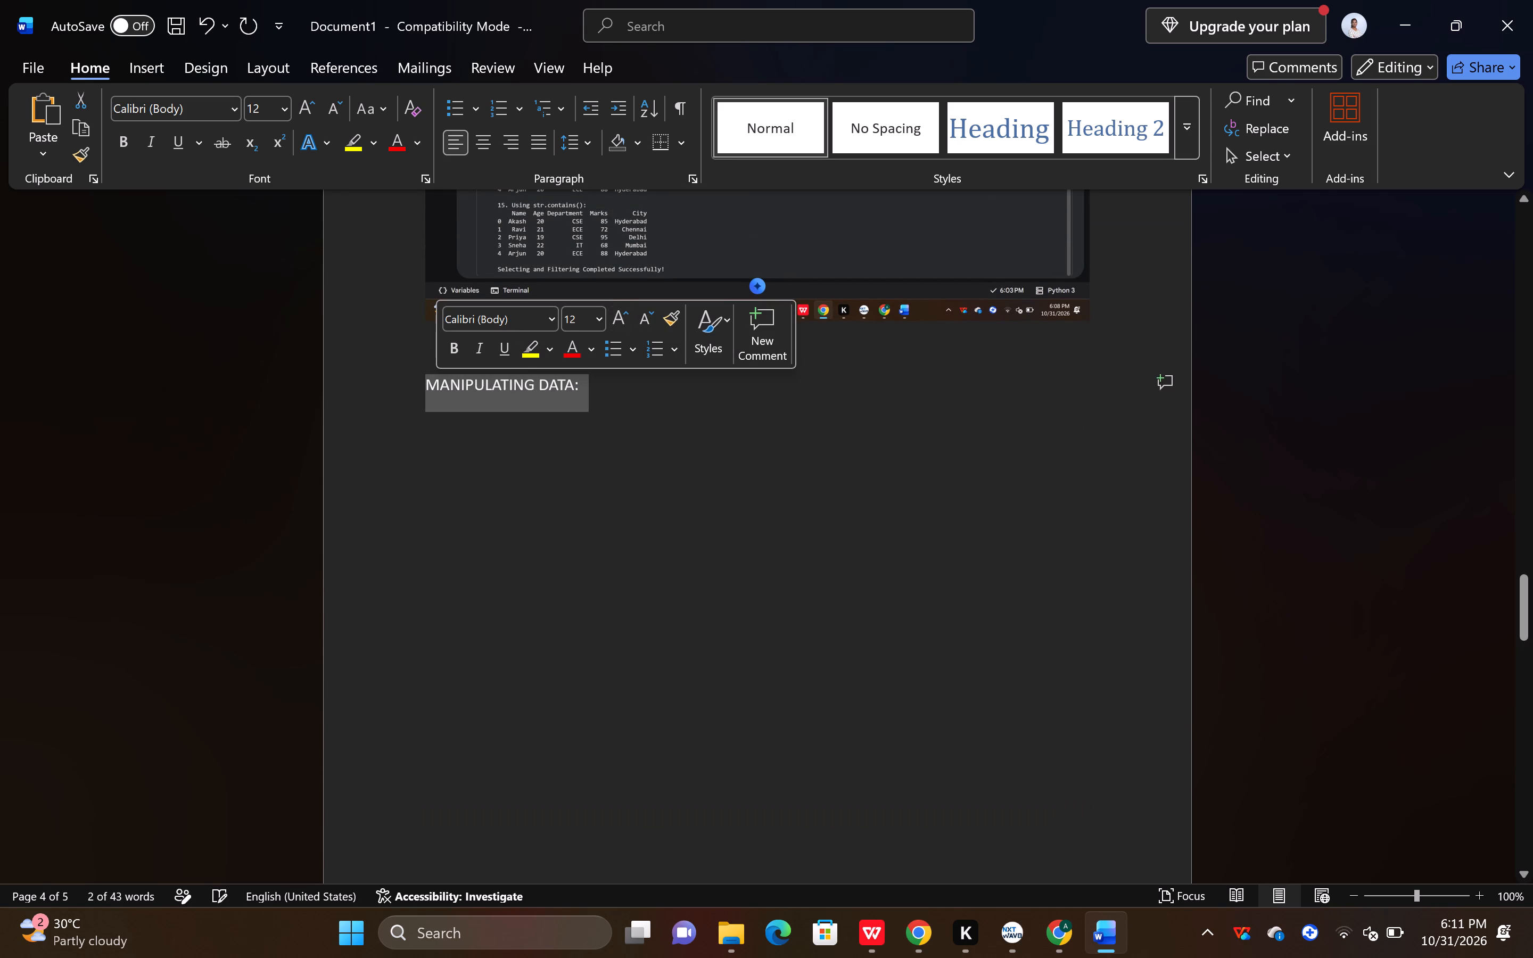
{"action": "scroll", "coordinate": [785, 542], "scroll_direction": "down", "scroll_amount": 7}
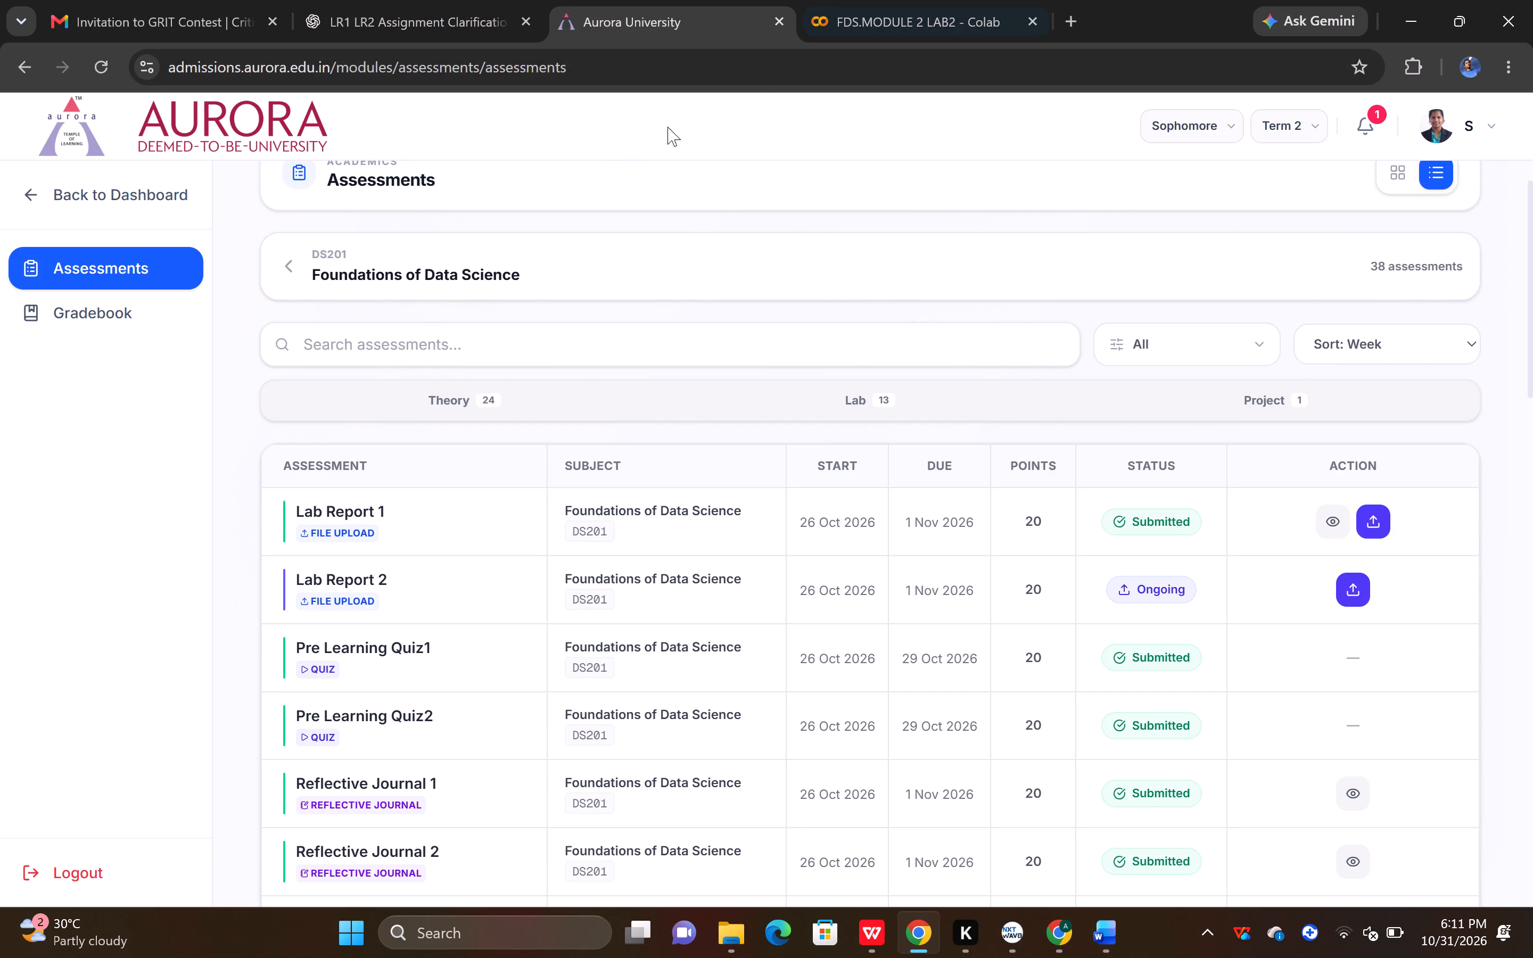
{"action": "left_click", "coordinate": [1107, 942]}
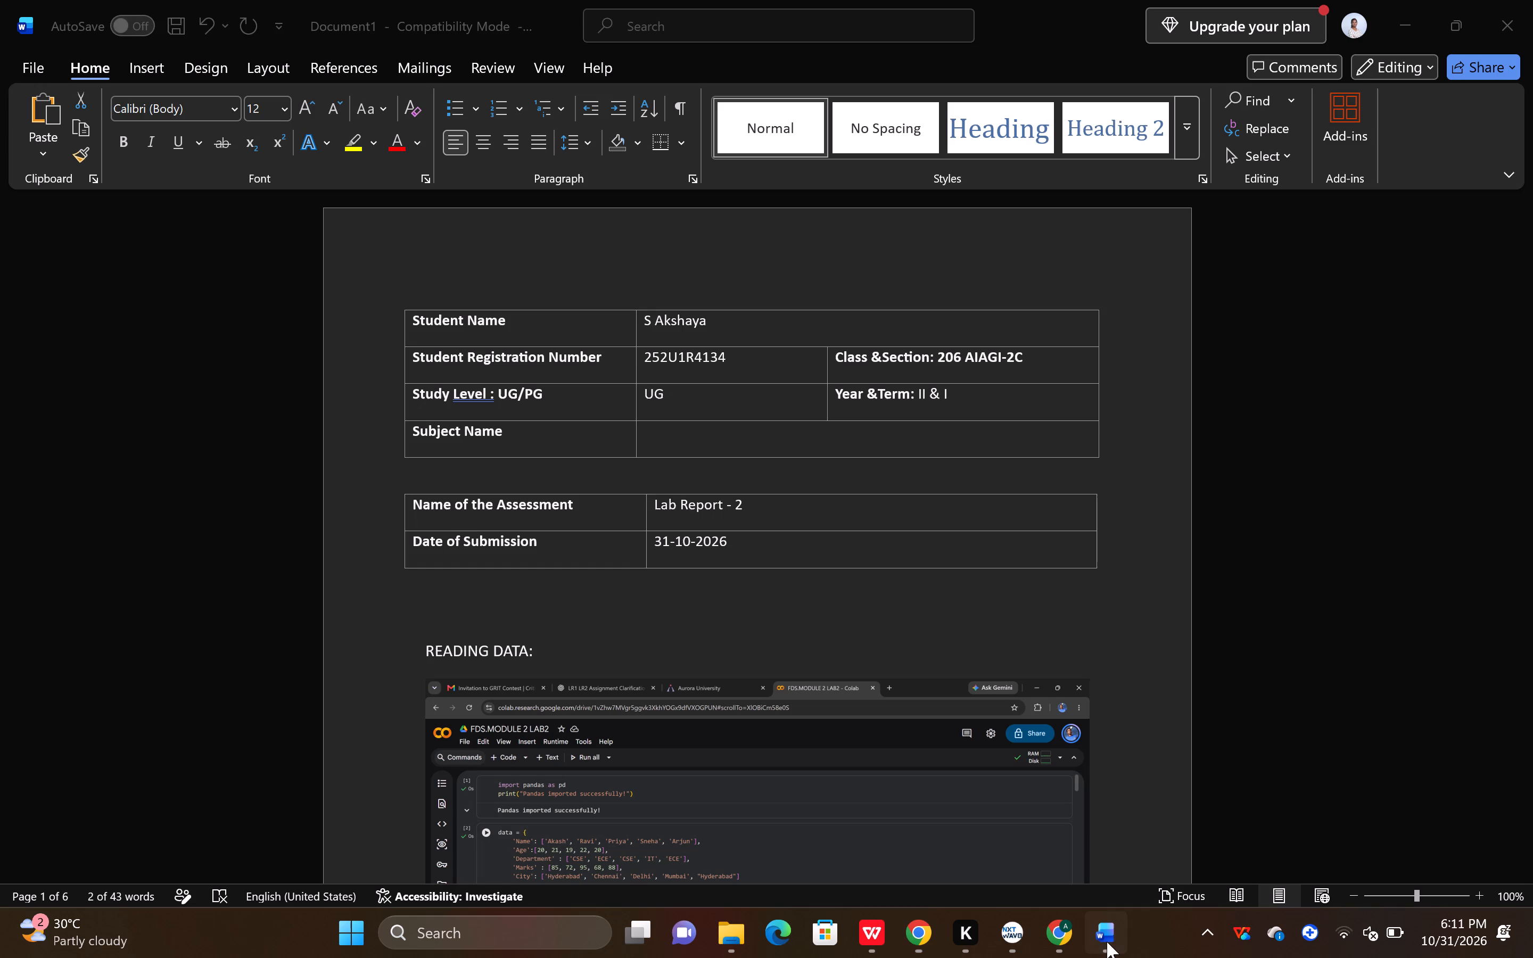
{"action": "left_click", "coordinate": [698, 446]}
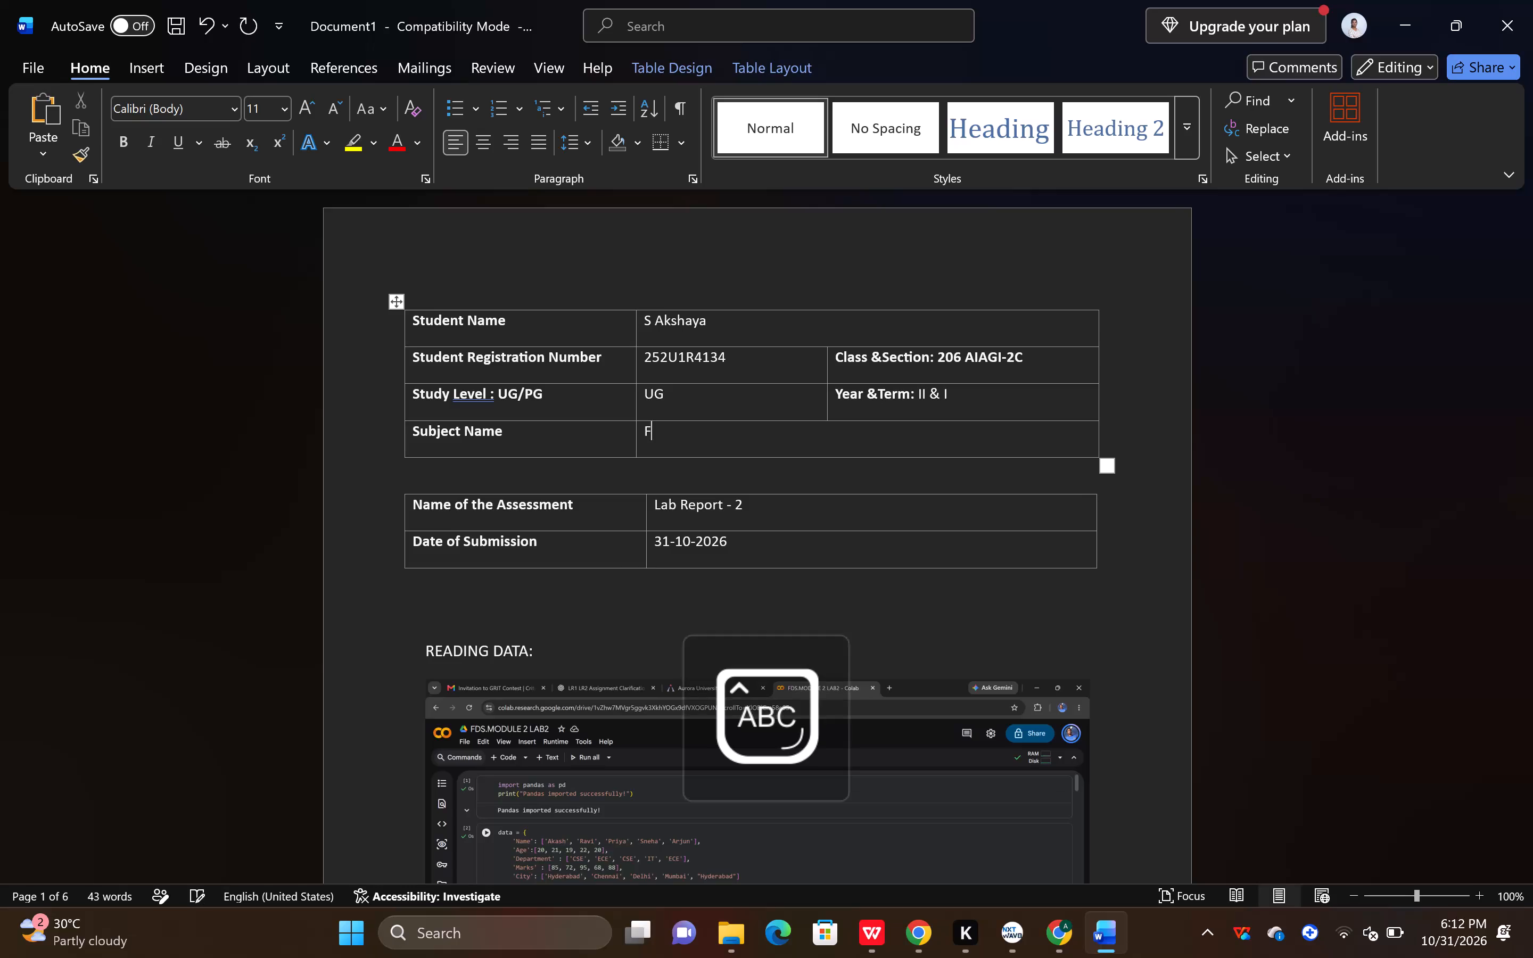
{"action": "type", "text": "oundation of"}
{"action": "key", "text": "space"}
{"action": "type", "text": "ata"}
{"action": "key", "text": "space"}
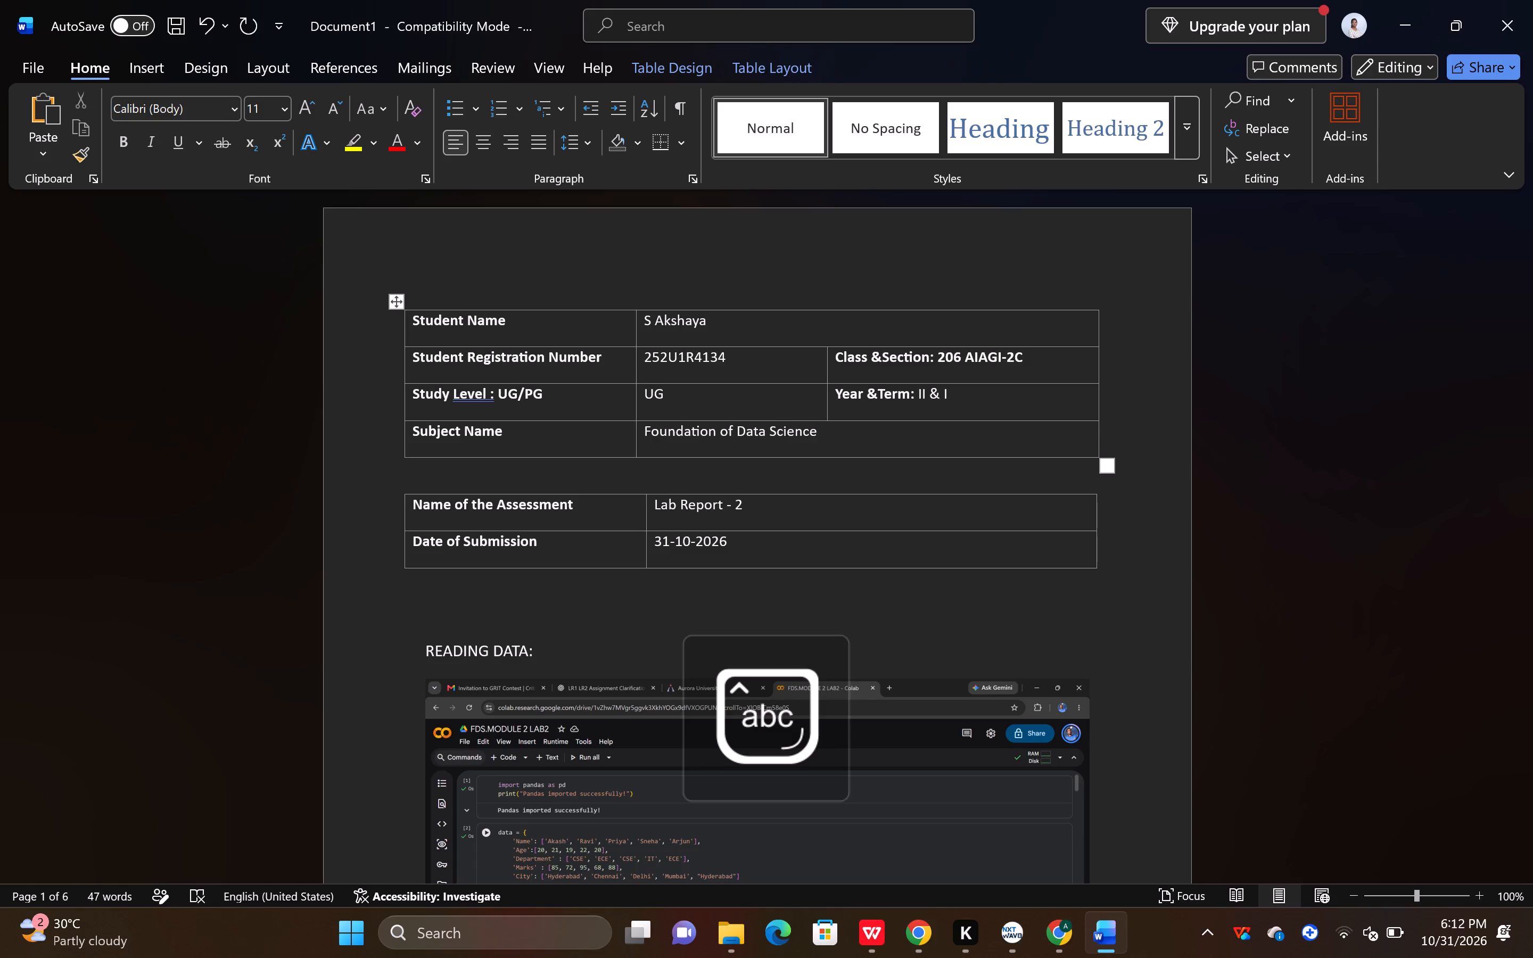
Save the report as a Word document in the personal OneDrive folder, named with the student's name followed by "FDS lab rpt 2".
{"action": "left_click", "coordinate": [18, 57]}
{"action": "left_click", "coordinate": [68, 393]}
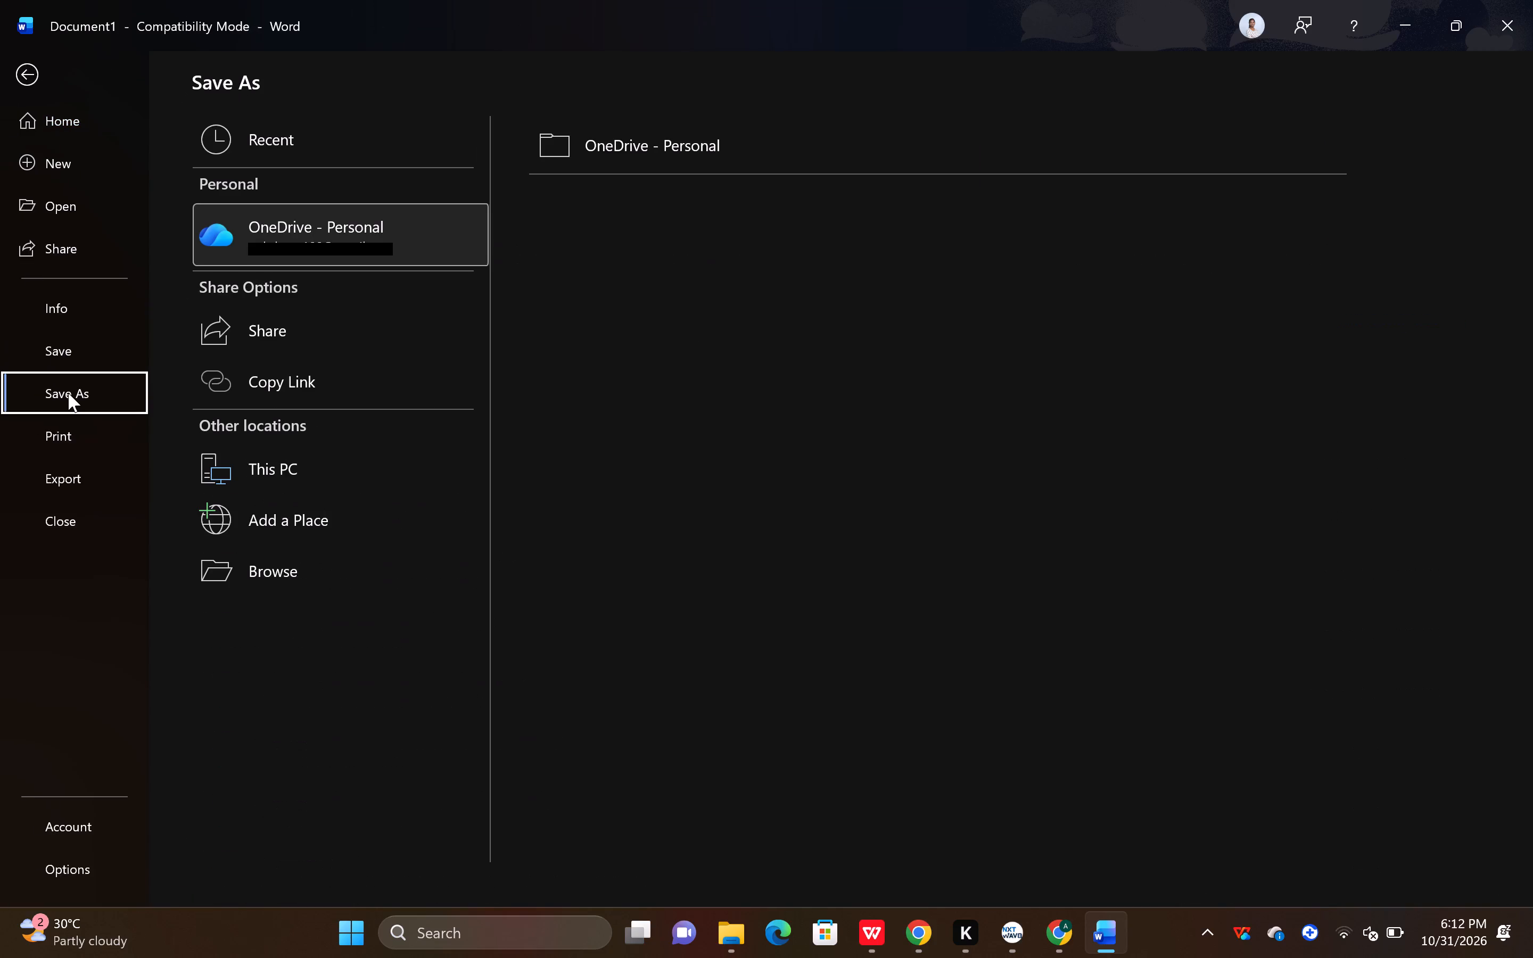
{"action": "double_click", "coordinate": [374, 225]}
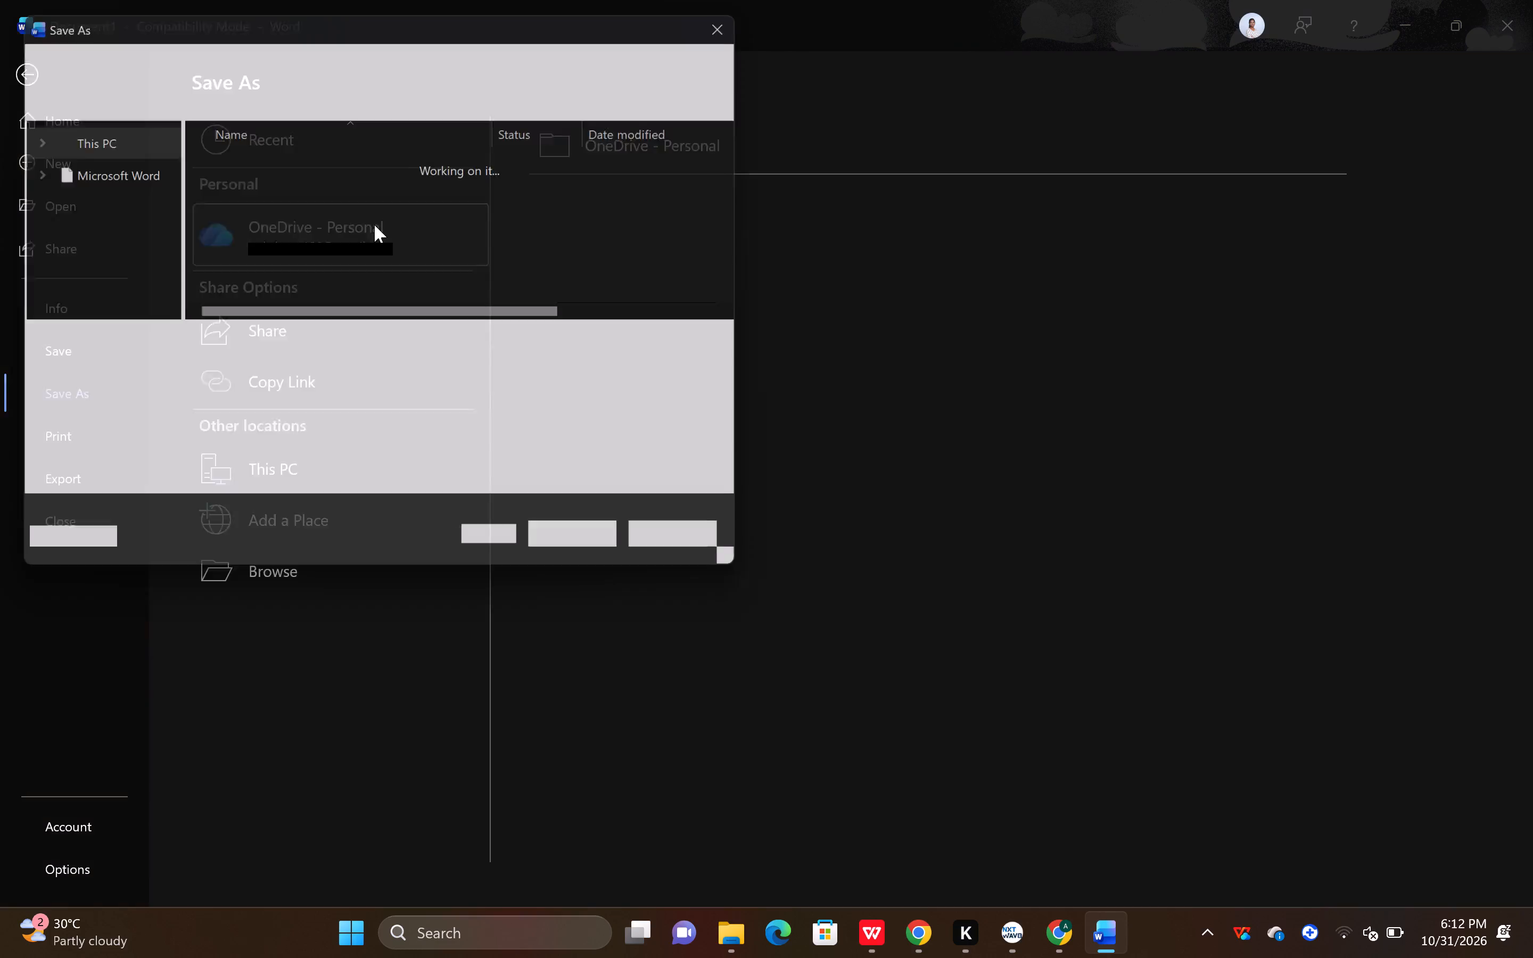
{"action": "key", "text": "BackSpace"}
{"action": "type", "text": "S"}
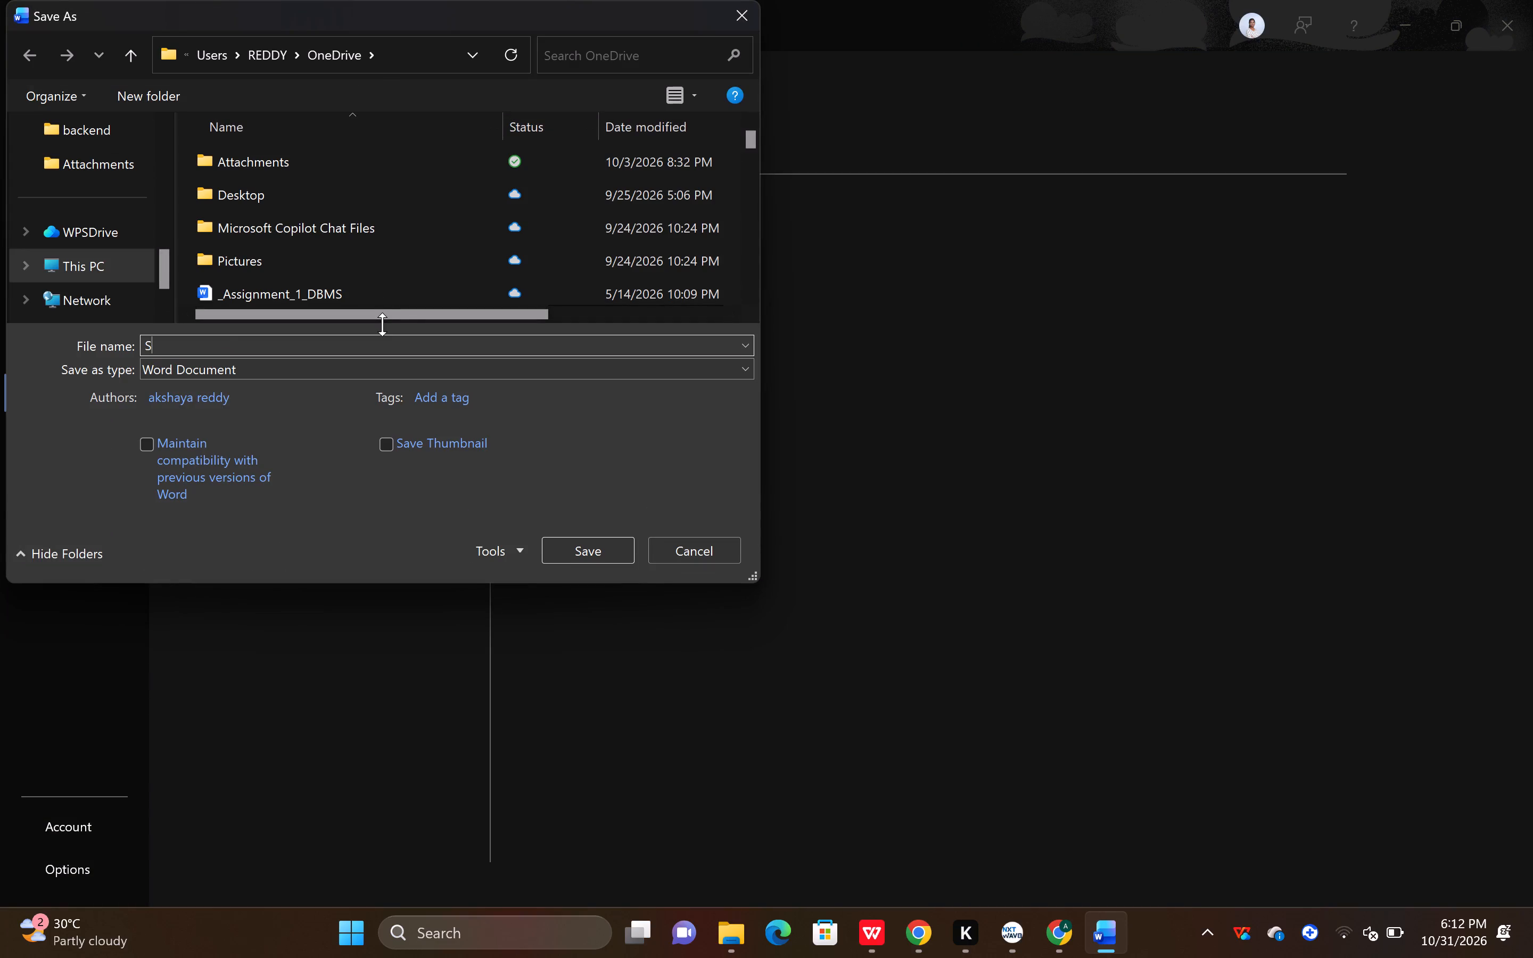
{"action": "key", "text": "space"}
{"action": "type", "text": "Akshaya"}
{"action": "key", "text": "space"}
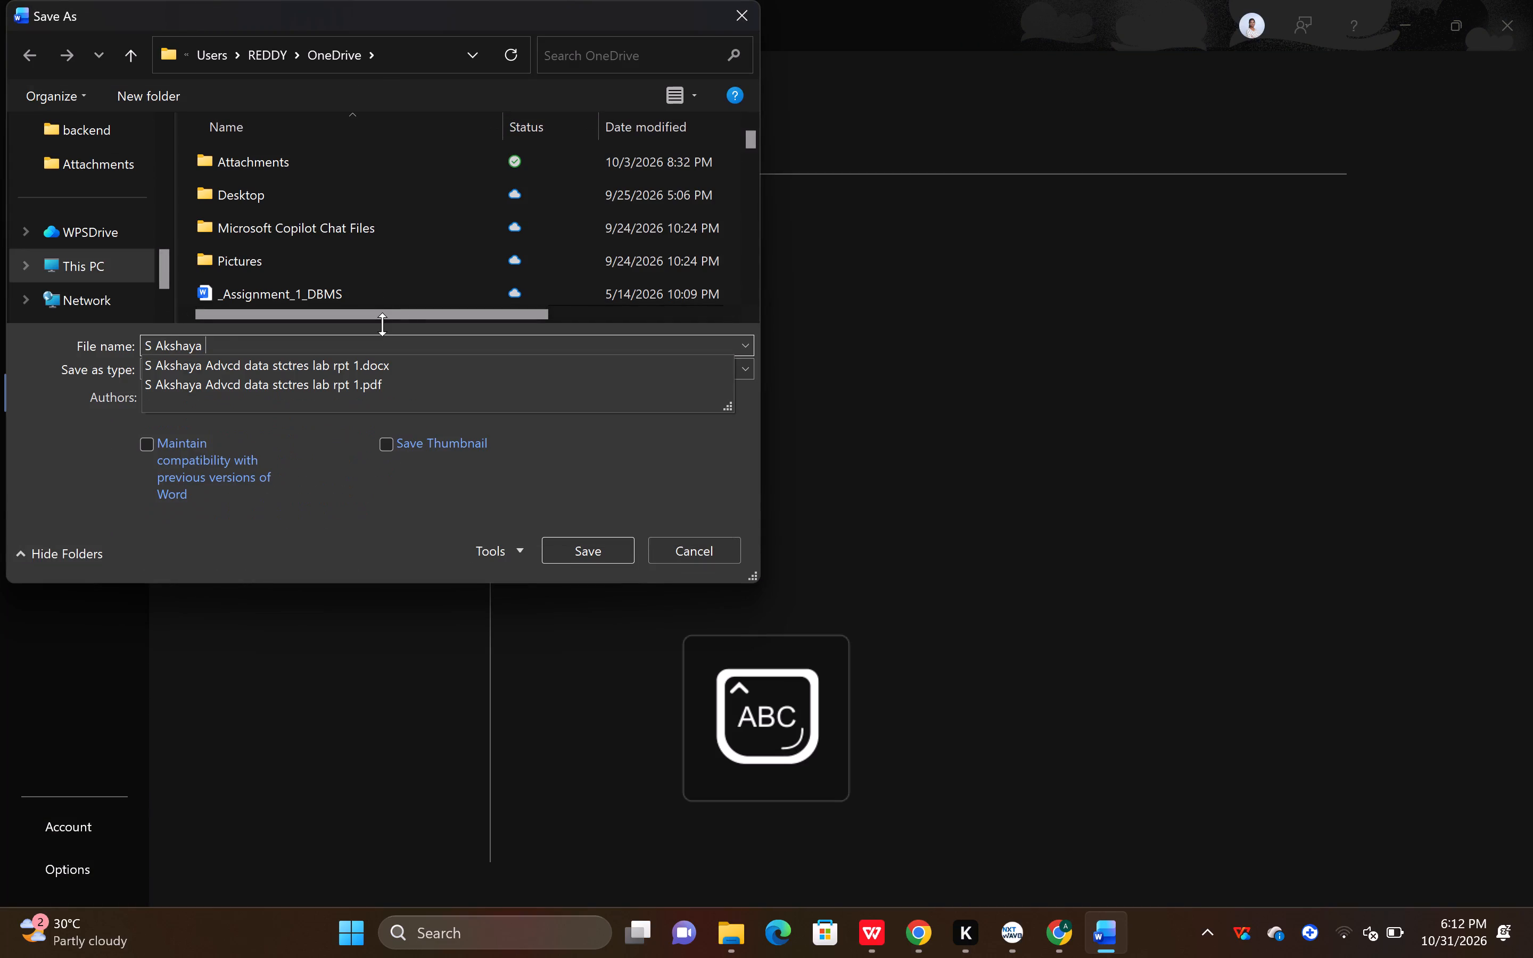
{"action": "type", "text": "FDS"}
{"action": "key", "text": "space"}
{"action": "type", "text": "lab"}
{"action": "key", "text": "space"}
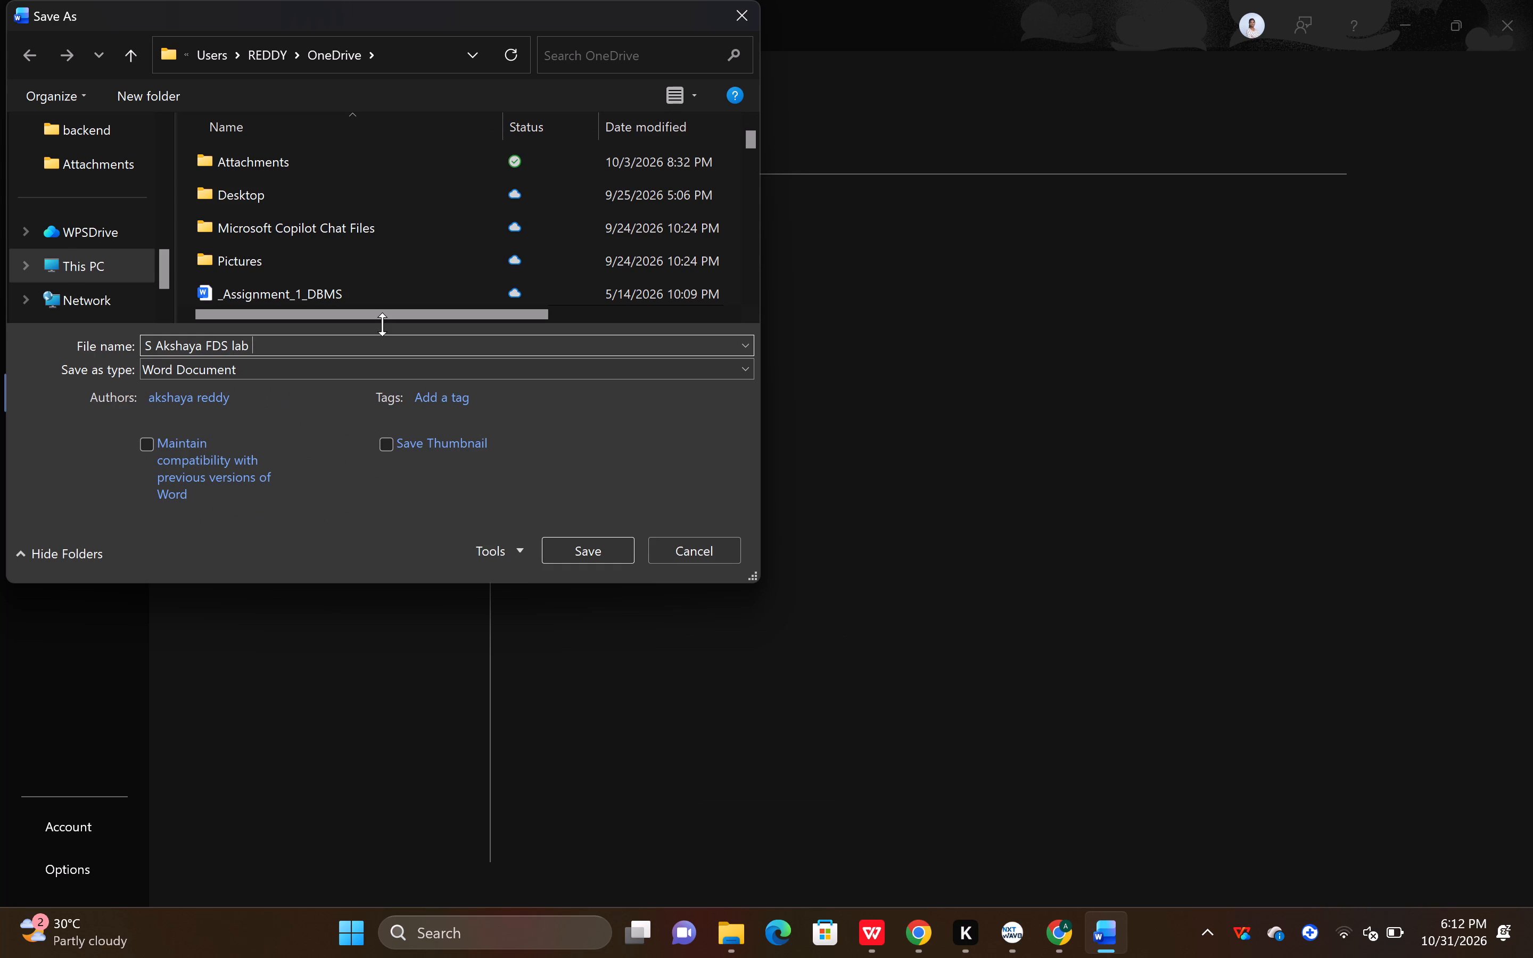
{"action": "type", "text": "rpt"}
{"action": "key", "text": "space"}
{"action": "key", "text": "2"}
{"action": "left_click", "coordinate": [591, 543]}
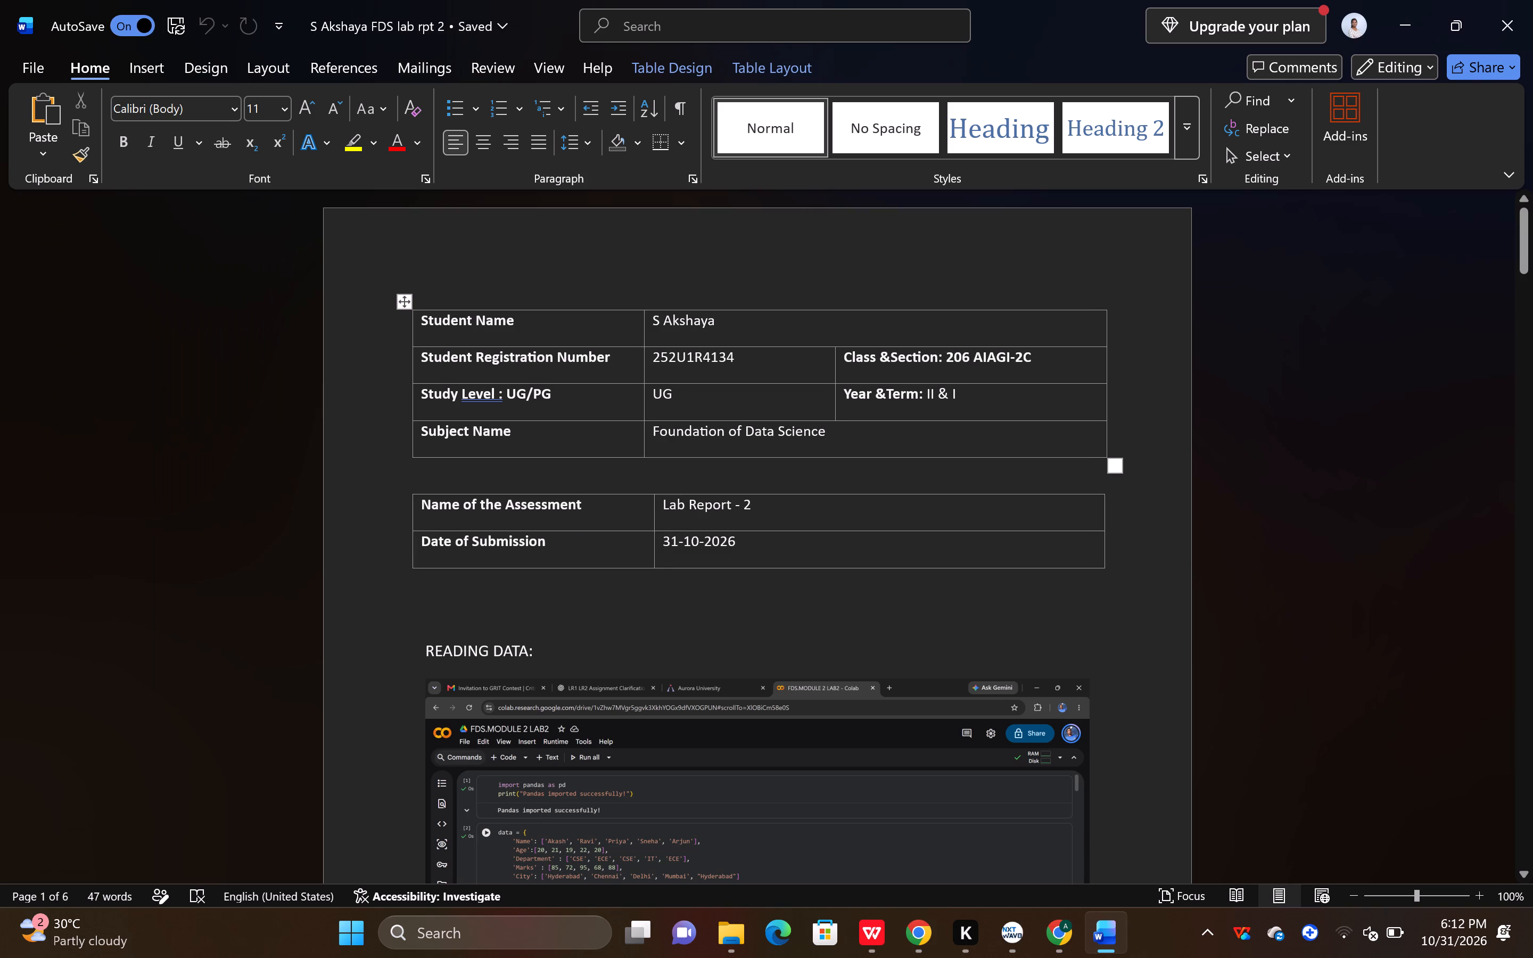
Export the lab report as a PDF to the OneDrive folder, keeping the same file name and standard optimization.
{"action": "left_click", "coordinate": [26, 60]}
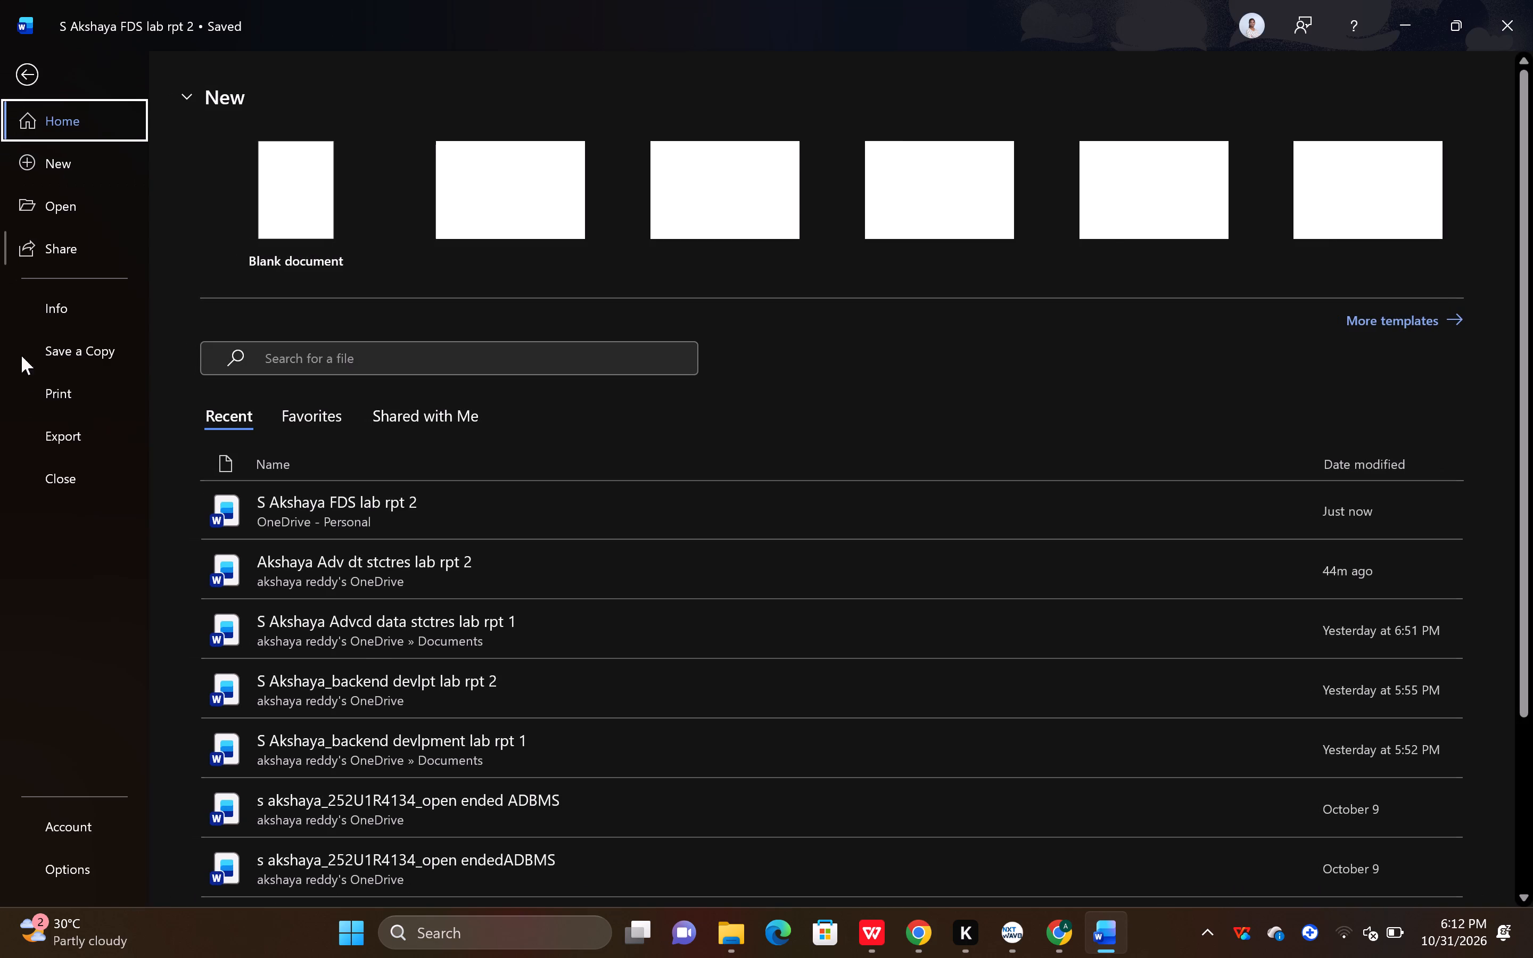
{"action": "left_click", "coordinate": [62, 442]}
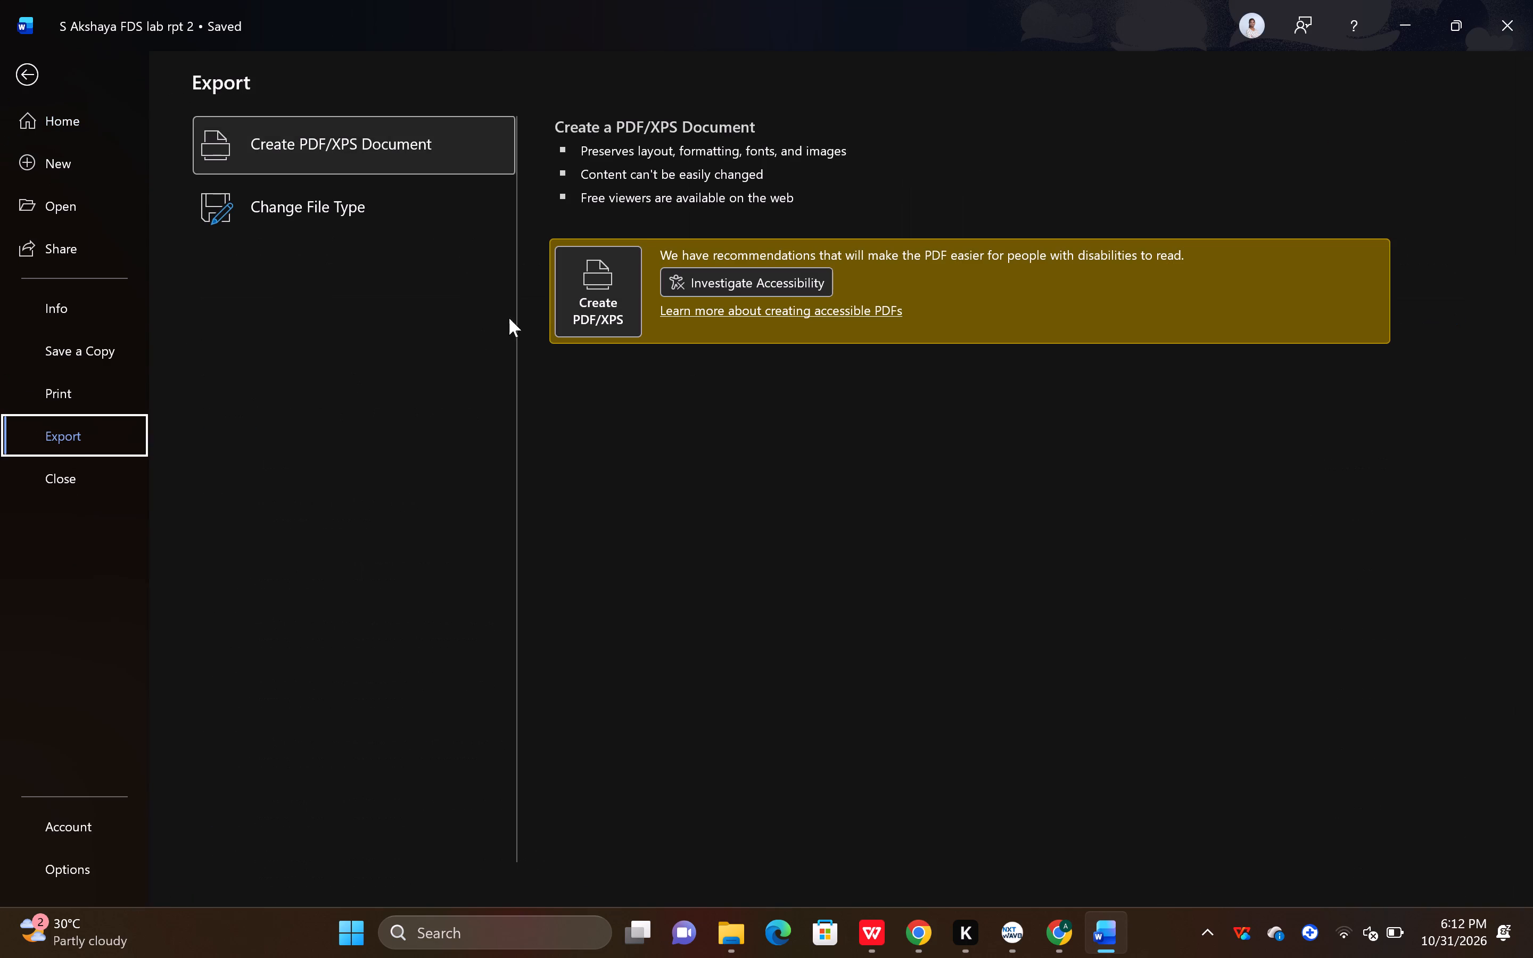
{"action": "double_click", "coordinate": [615, 284]}
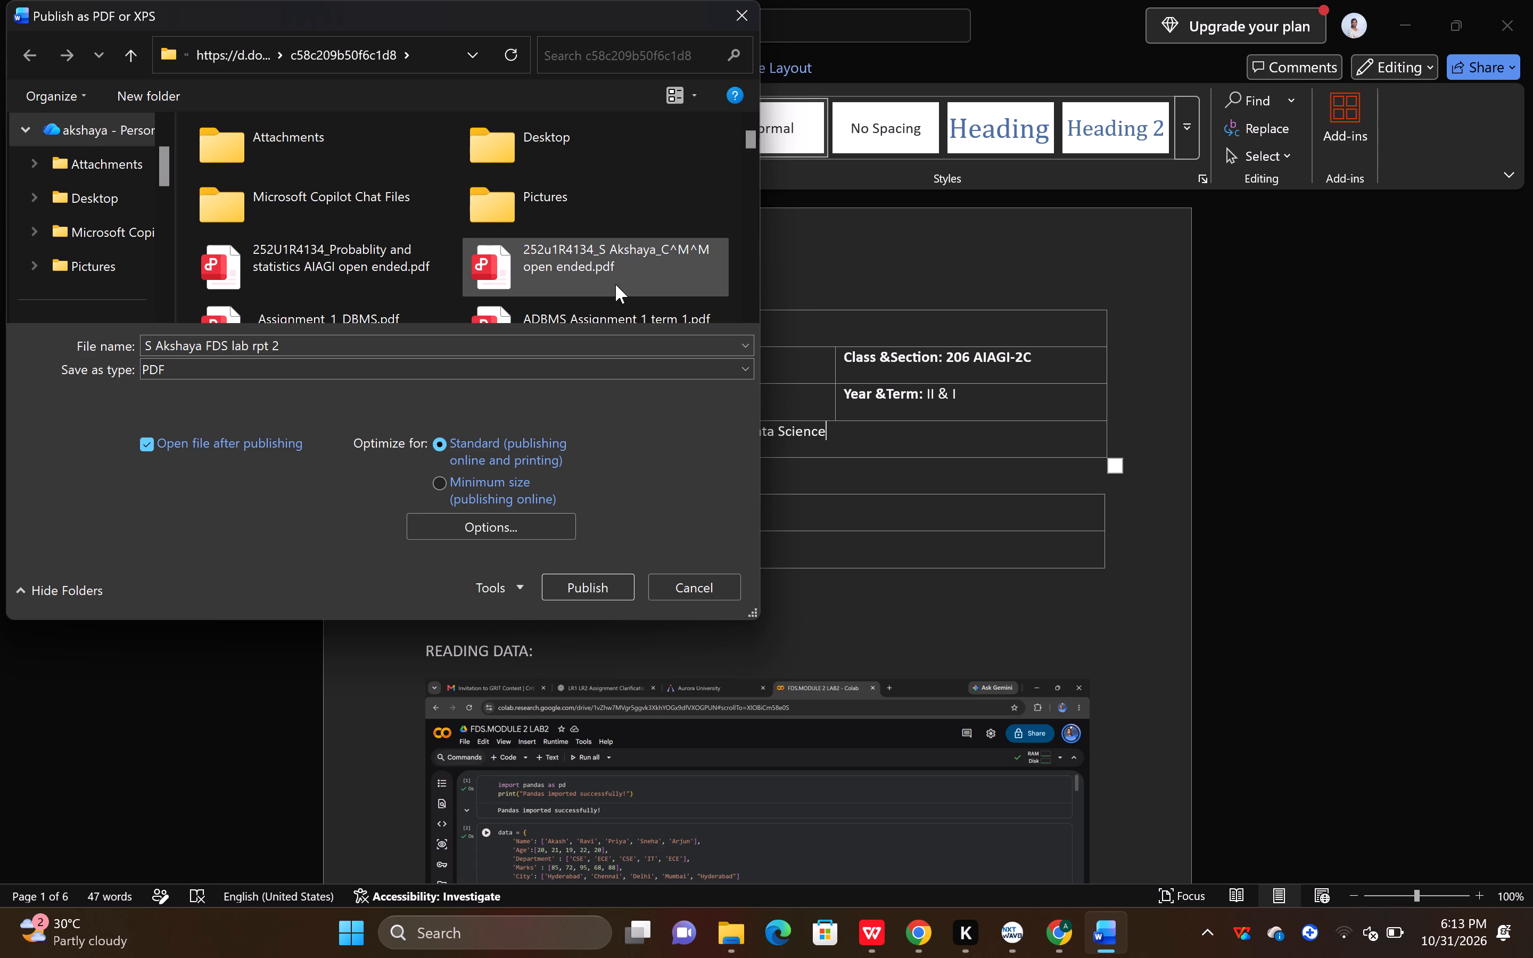
{"action": "left_click", "coordinate": [591, 584]}
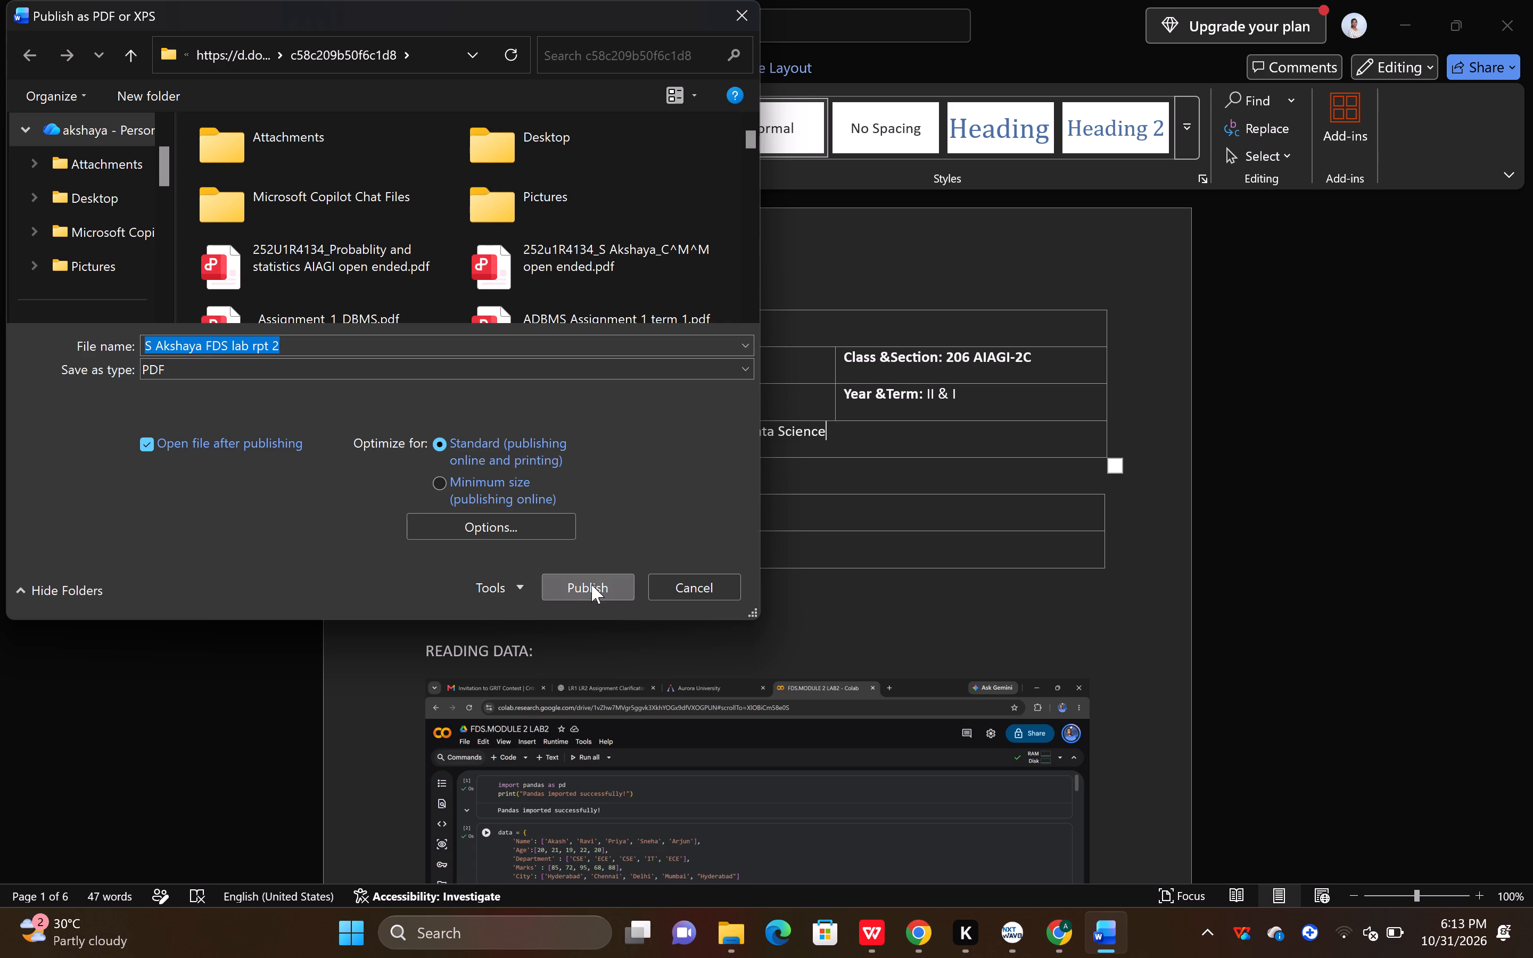
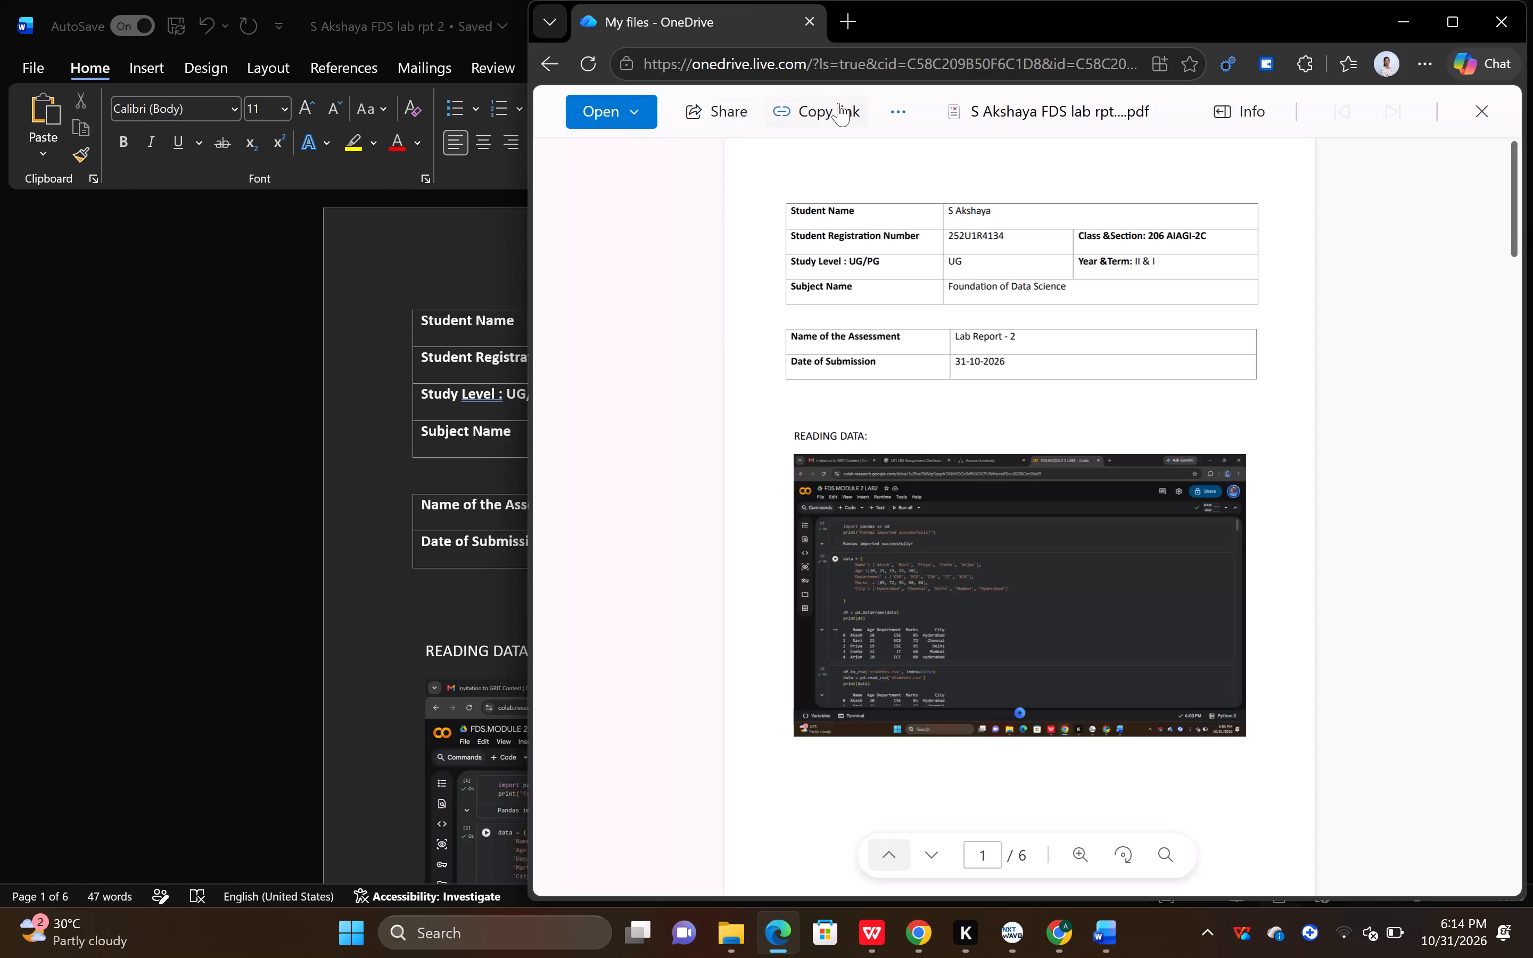
Download the FDS lab rpt 2 PDF from OneDrive to the computer.
{"action": "left_click", "coordinate": [899, 106]}
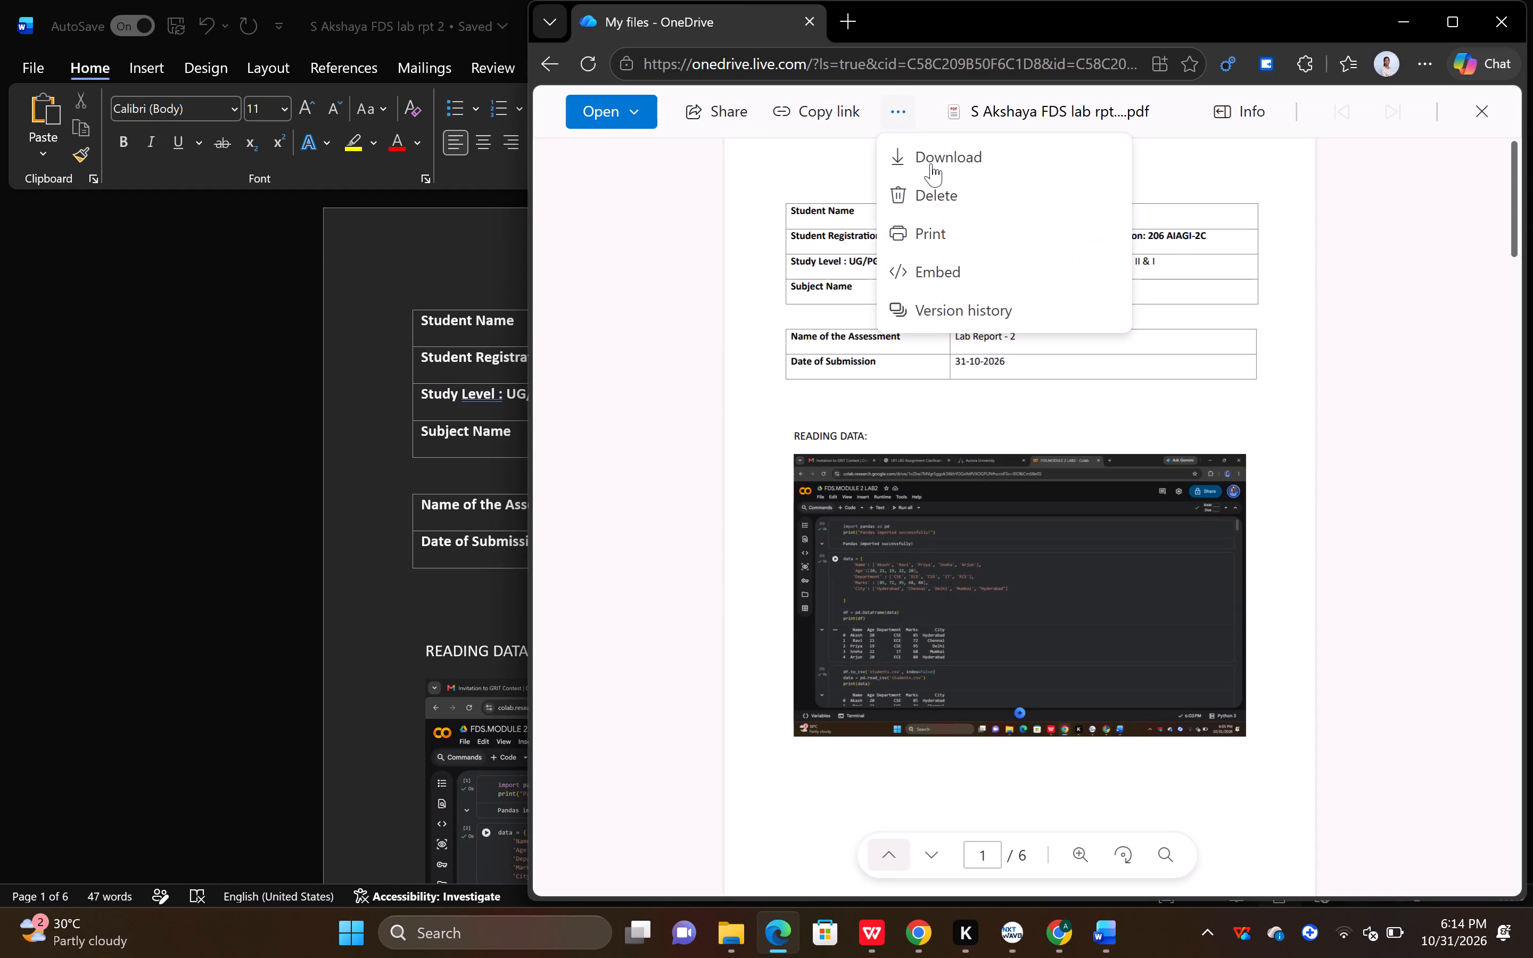
{"action": "left_click", "coordinate": [935, 158]}
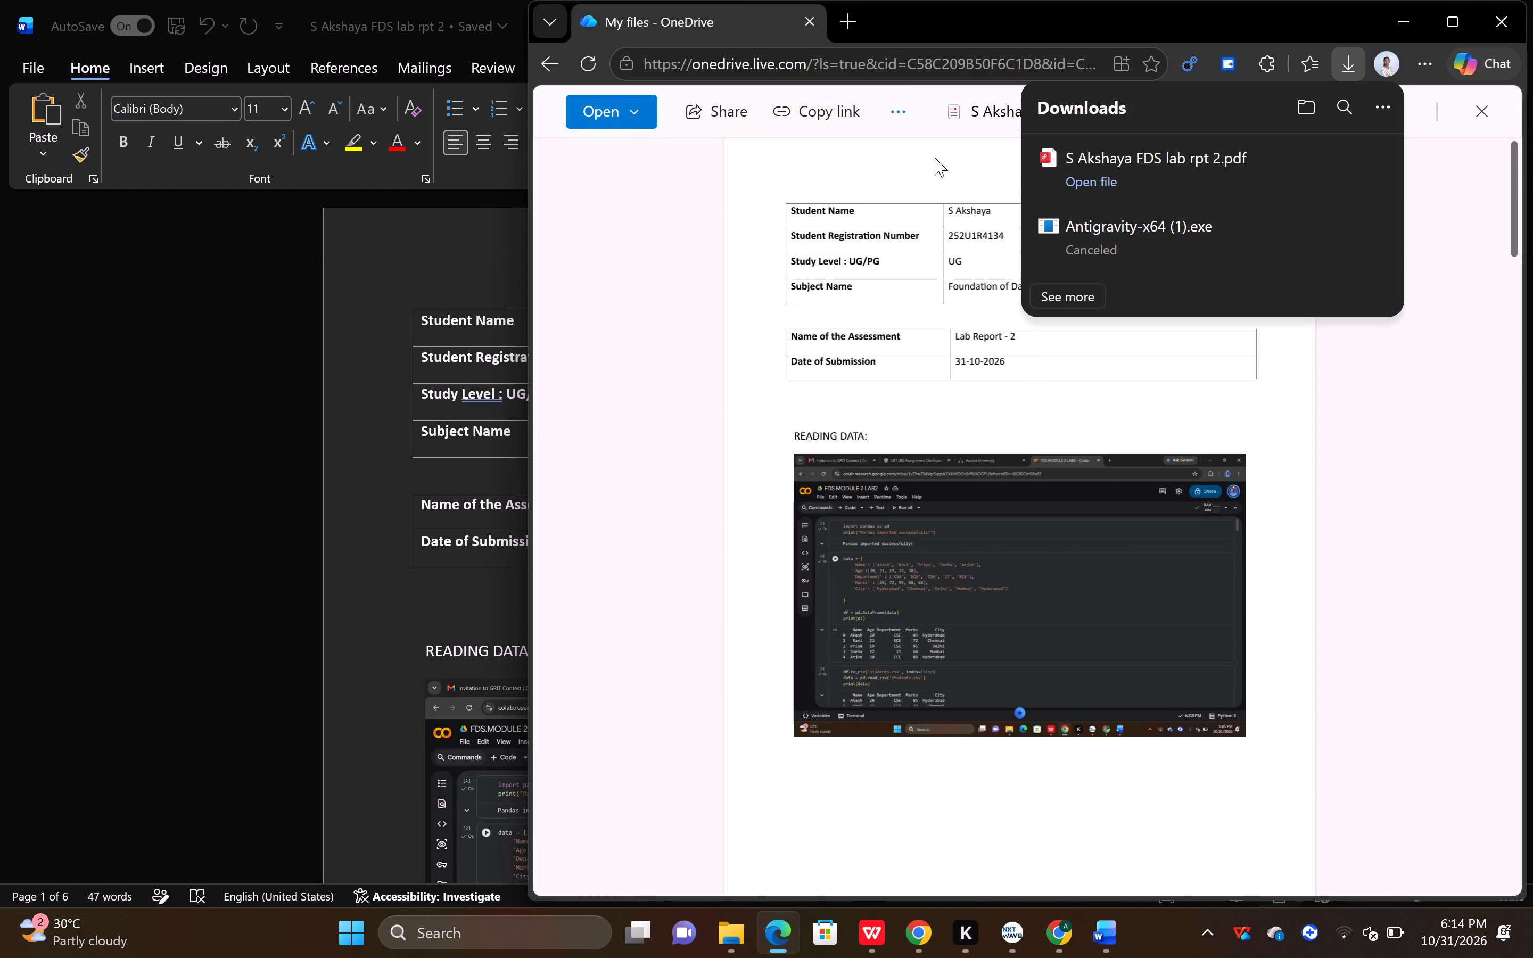
Switch to the Aurora University page in Chrome and upload the FDS lab rpt 2 PDF from Downloads for Foundations of Data Science Lab Report 2.
{"action": "left_click", "coordinate": [924, 948]}
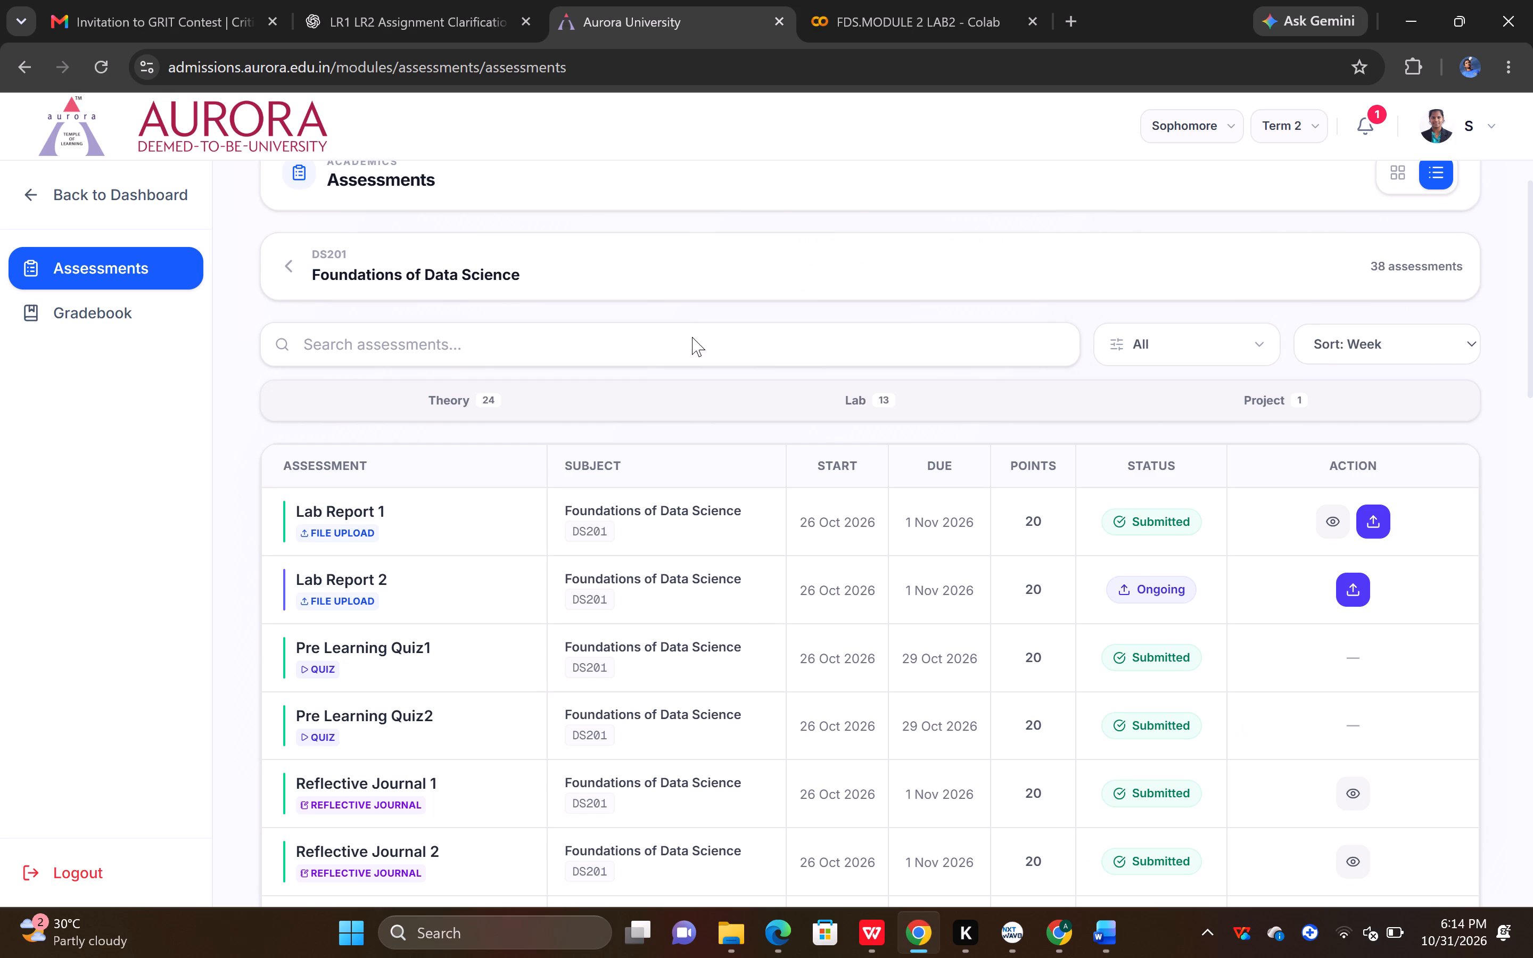
{"action": "left_click", "coordinate": [1354, 592]}
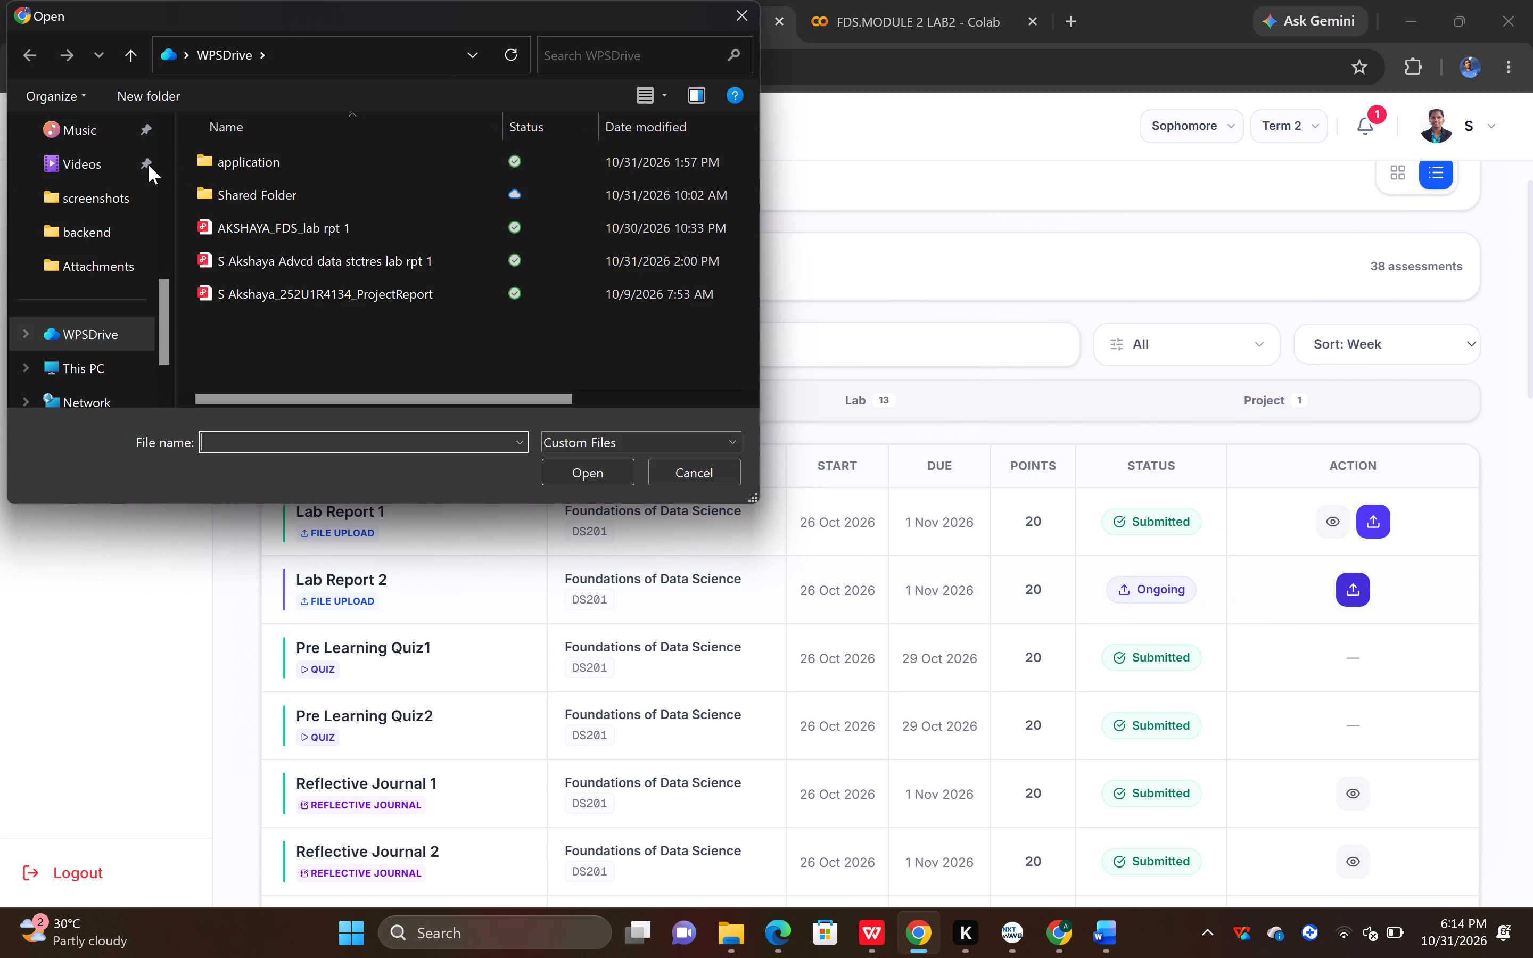
{"action": "scroll", "coordinate": [86, 199], "scroll_direction": "up", "scroll_amount": 6}
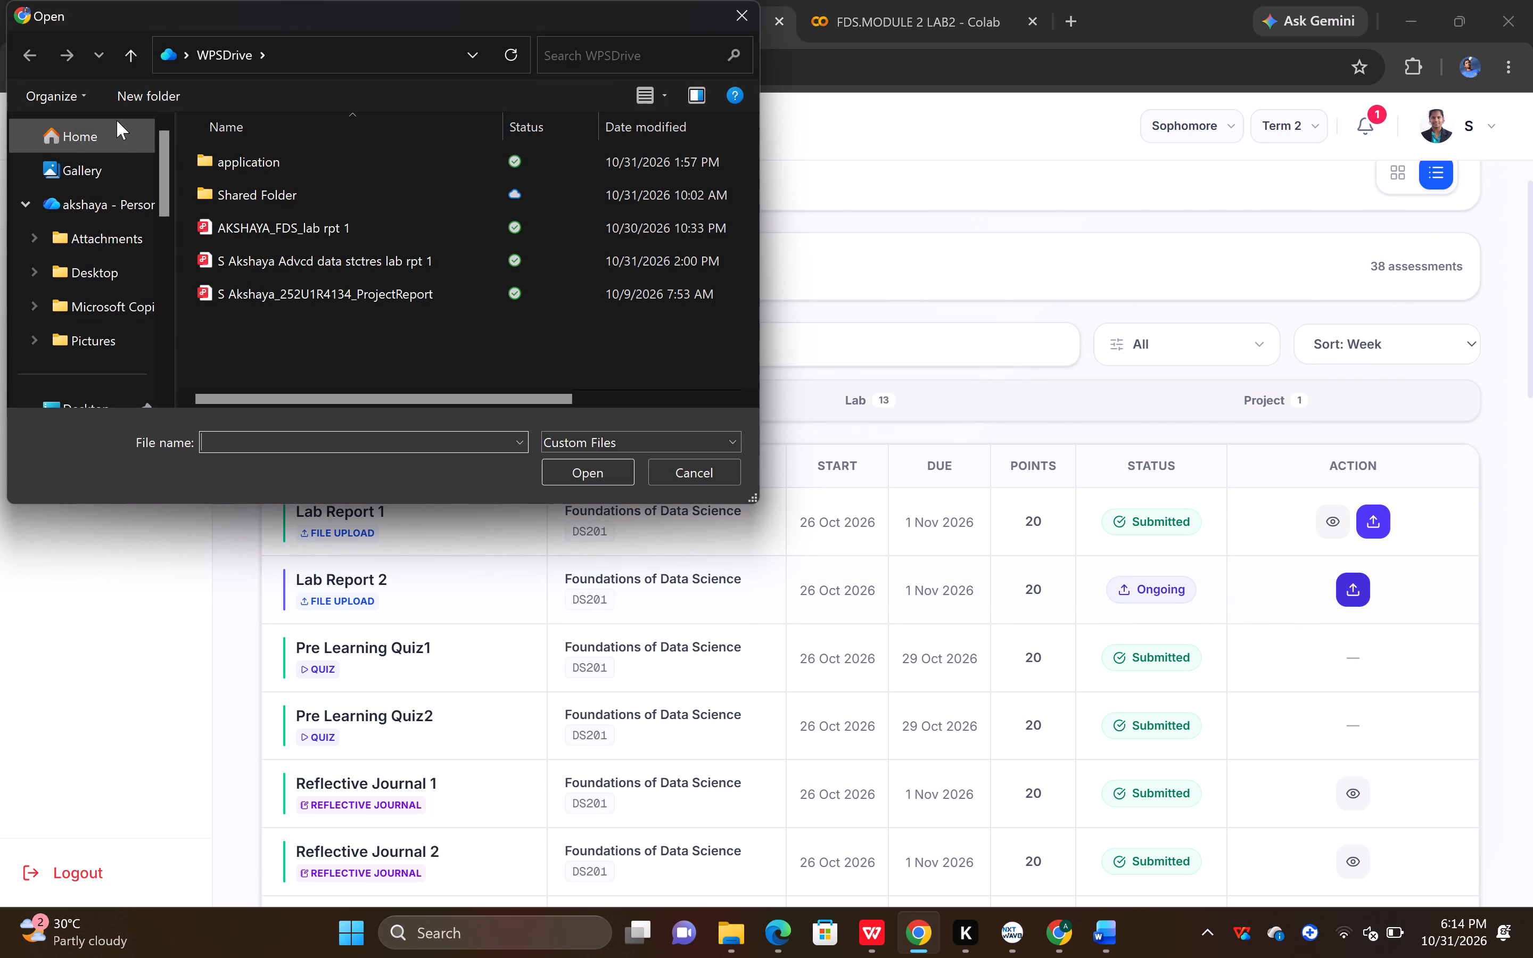
{"action": "left_click", "coordinate": [123, 133]}
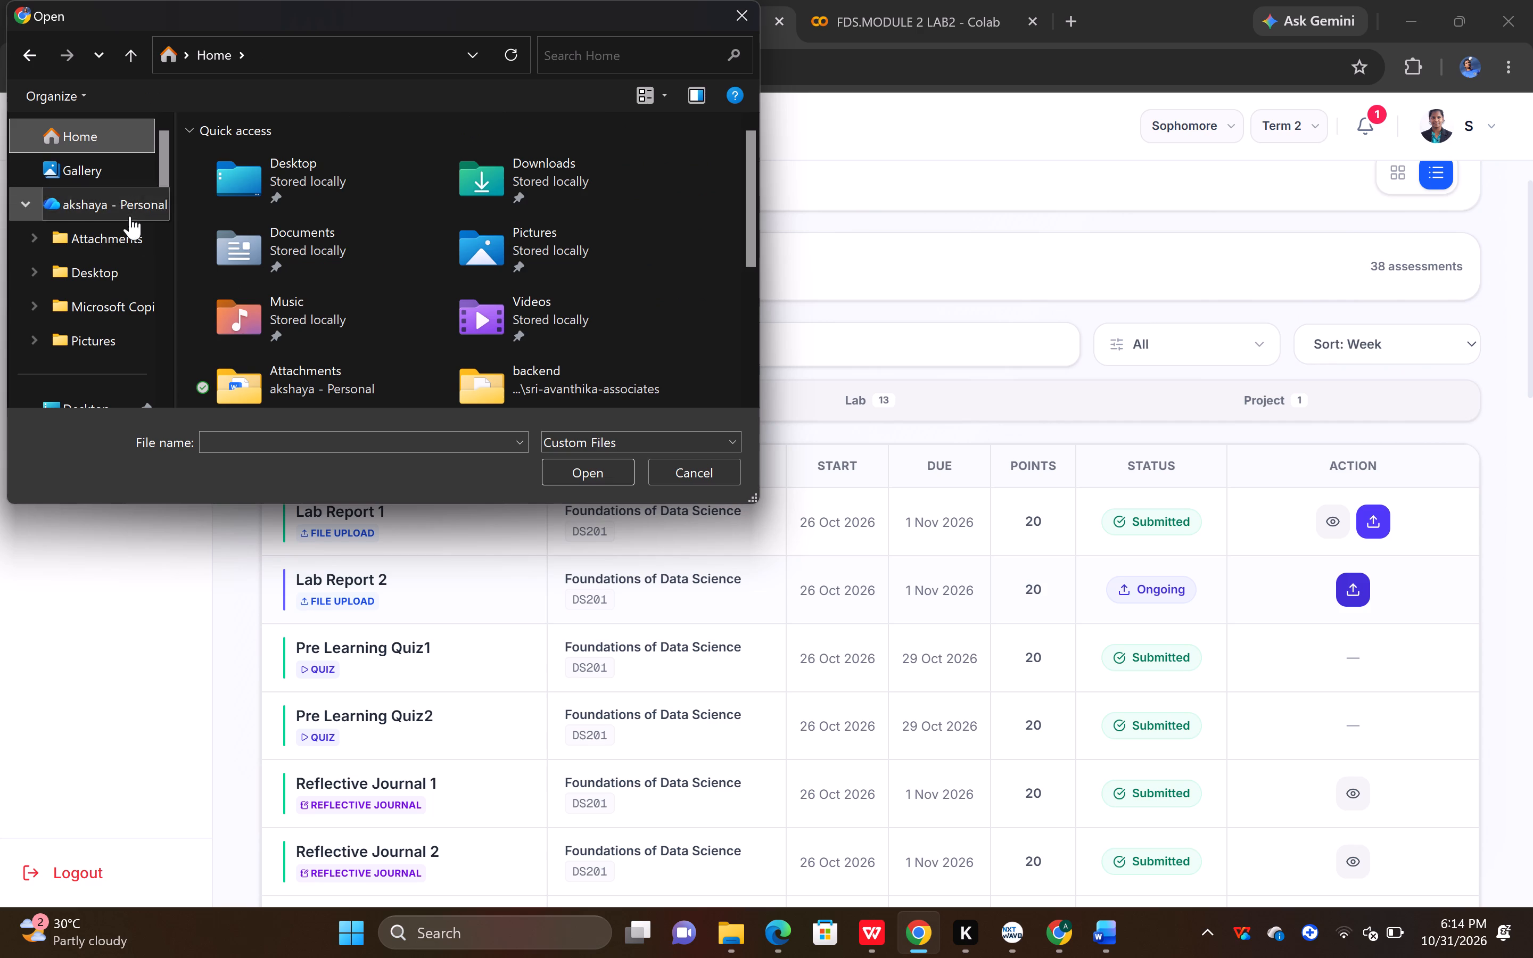
{"action": "scroll", "coordinate": [125, 316], "scroll_direction": "down", "scroll_amount": 1}
{"action": "scroll", "coordinate": [354, 300], "scroll_direction": "down", "scroll_amount": 2}
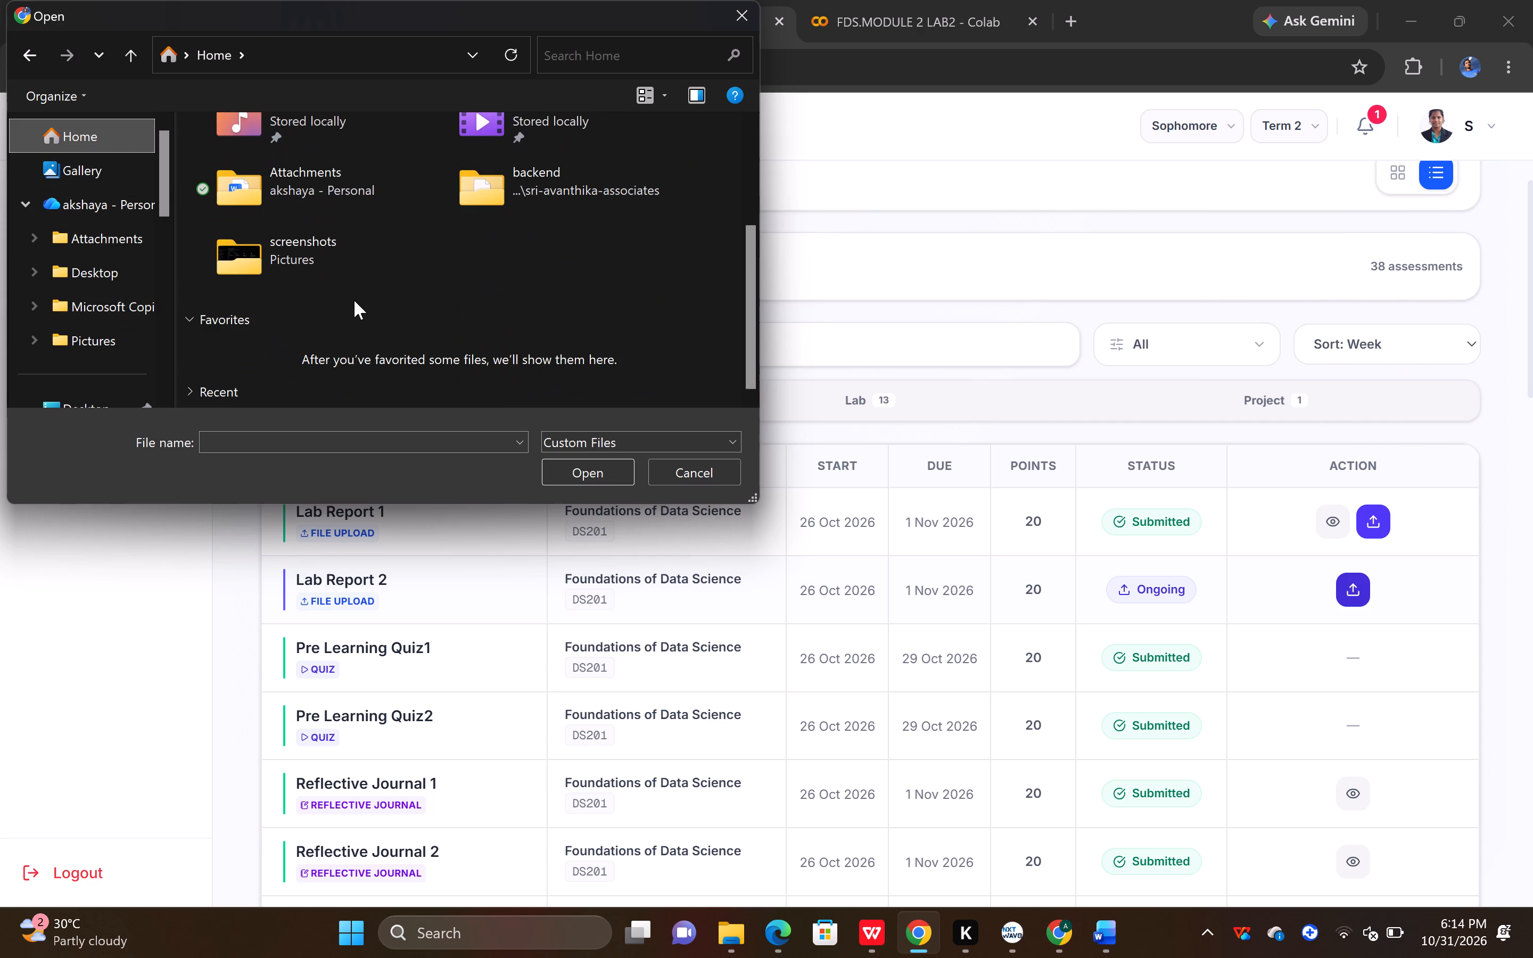
{"action": "scroll", "coordinate": [354, 300], "scroll_direction": "down", "scroll_amount": 2}
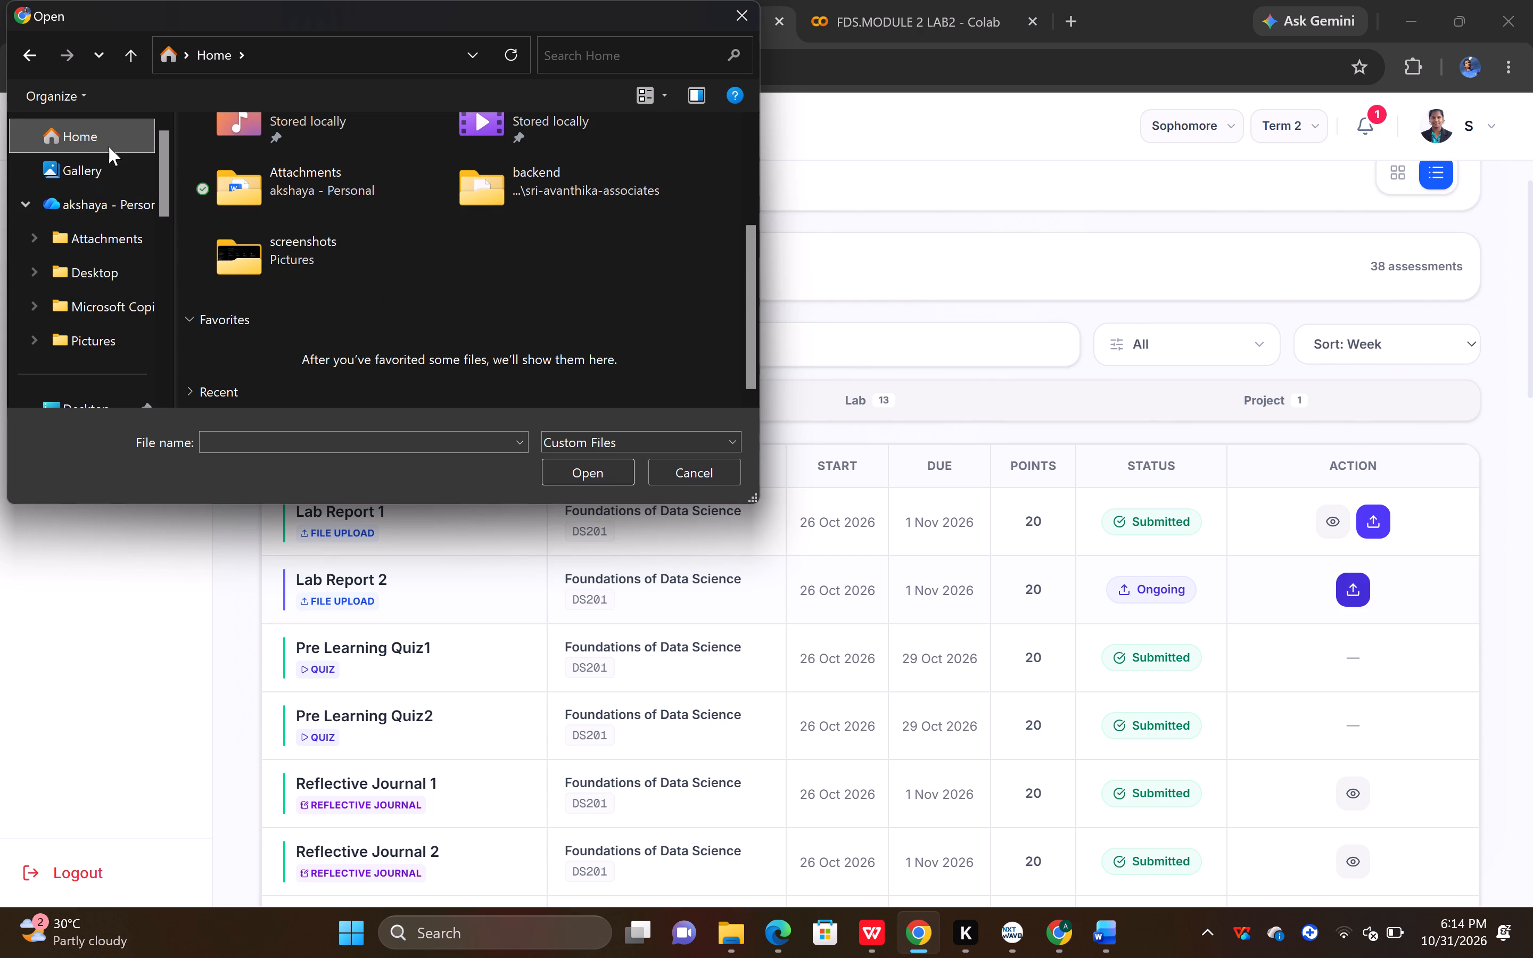
{"action": "left_click", "coordinate": [112, 137]}
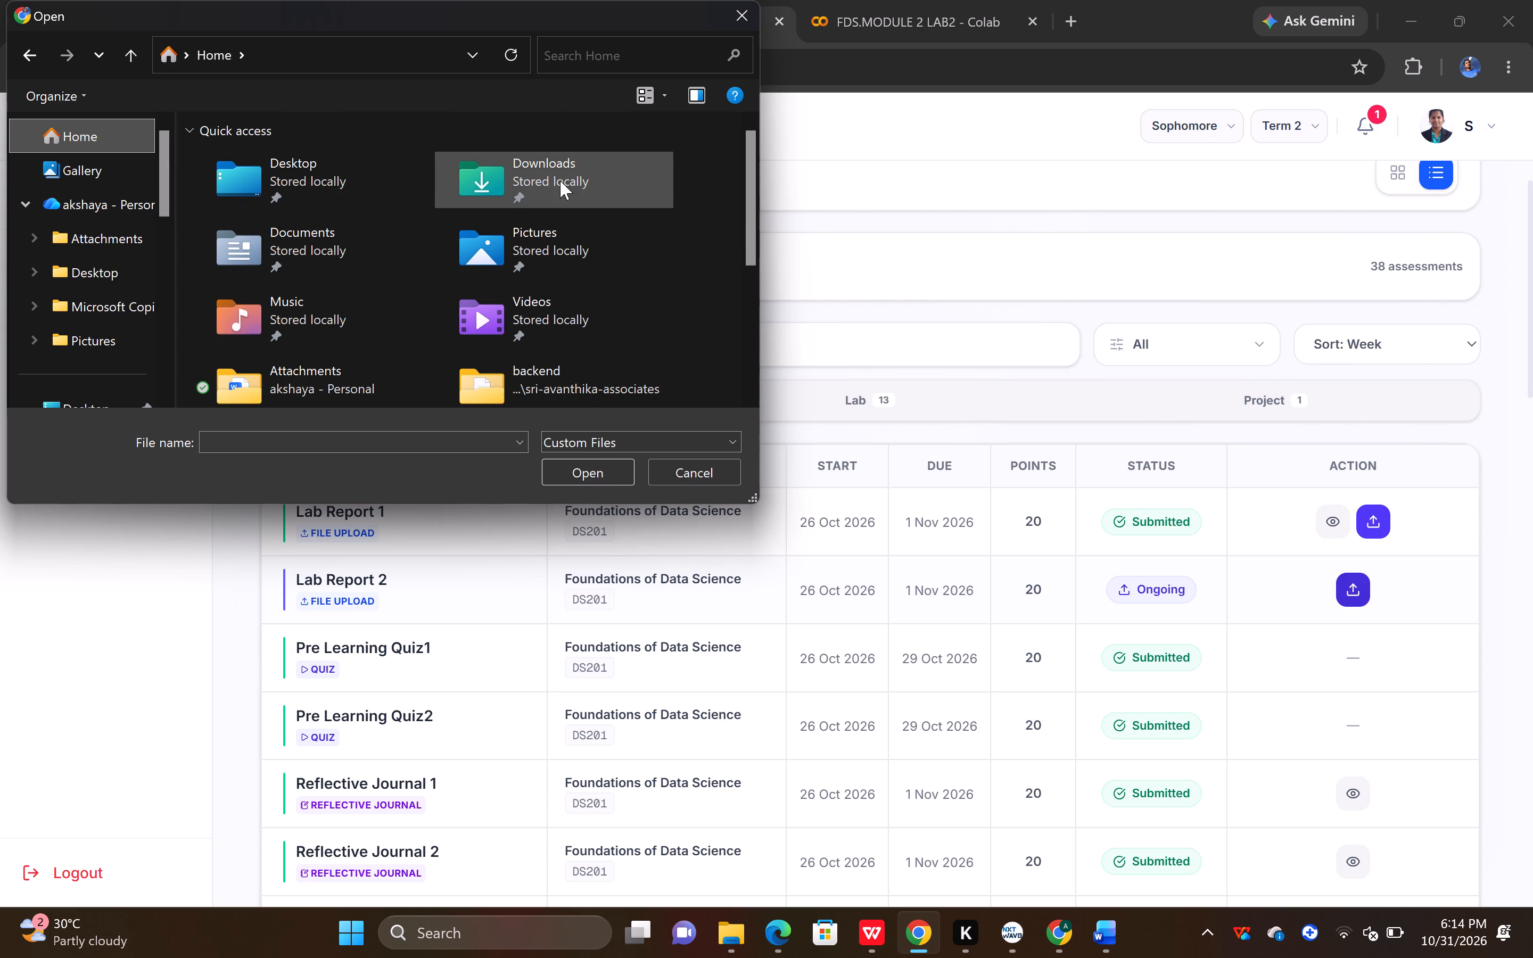
{"action": "left_click", "coordinate": [560, 180]}
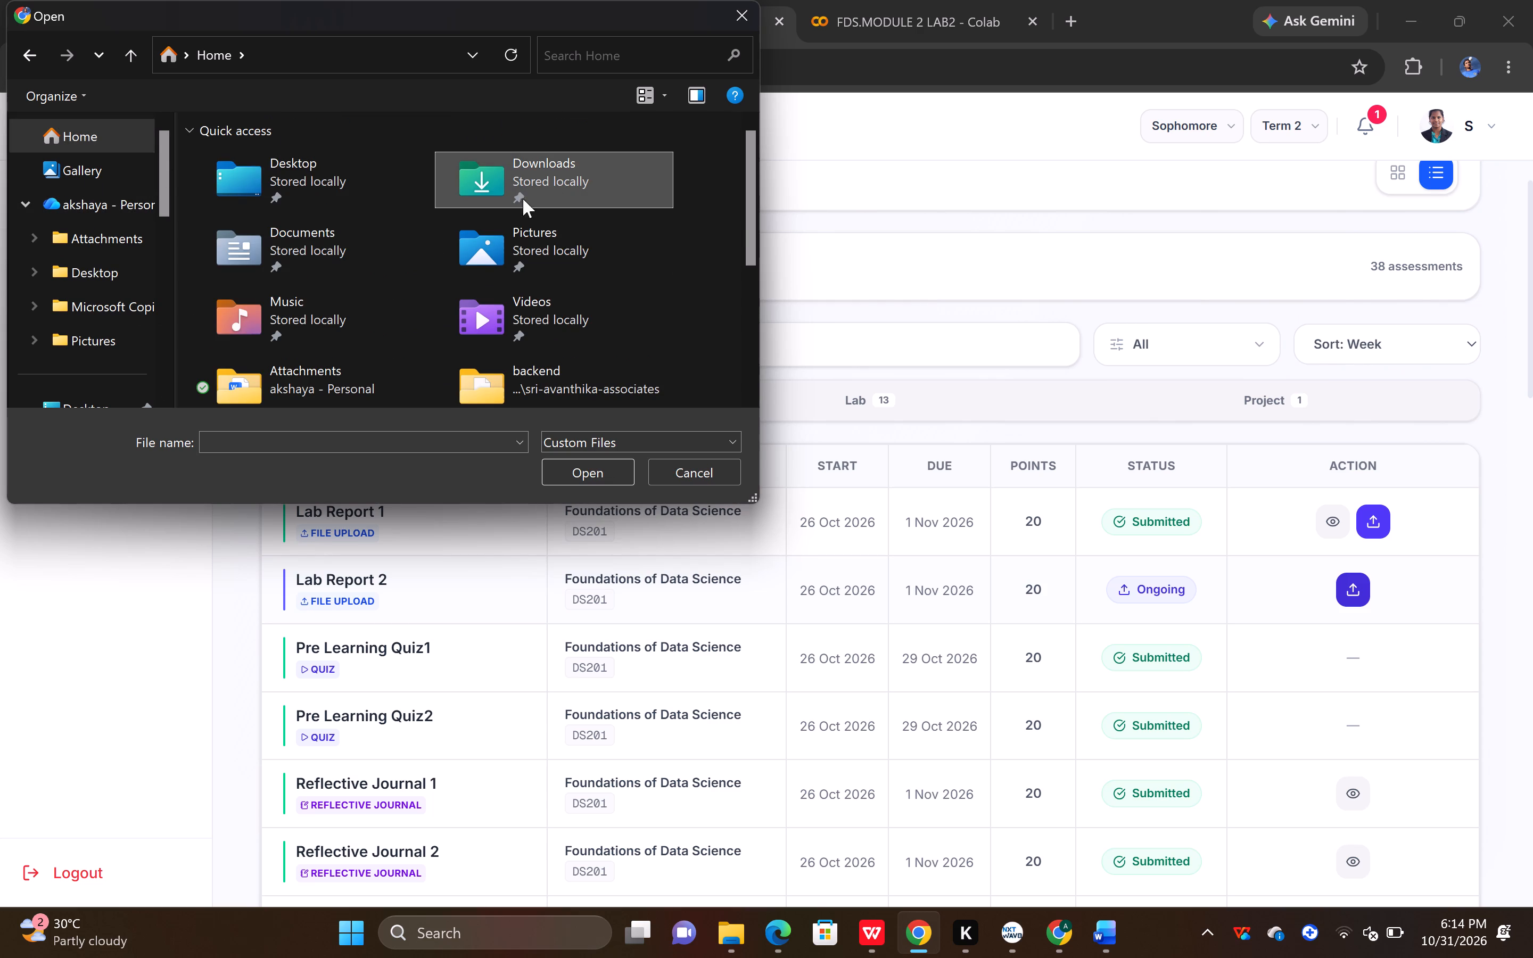
{"action": "double_click", "coordinate": [540, 191]}
{"action": "left_click", "coordinate": [425, 179]}
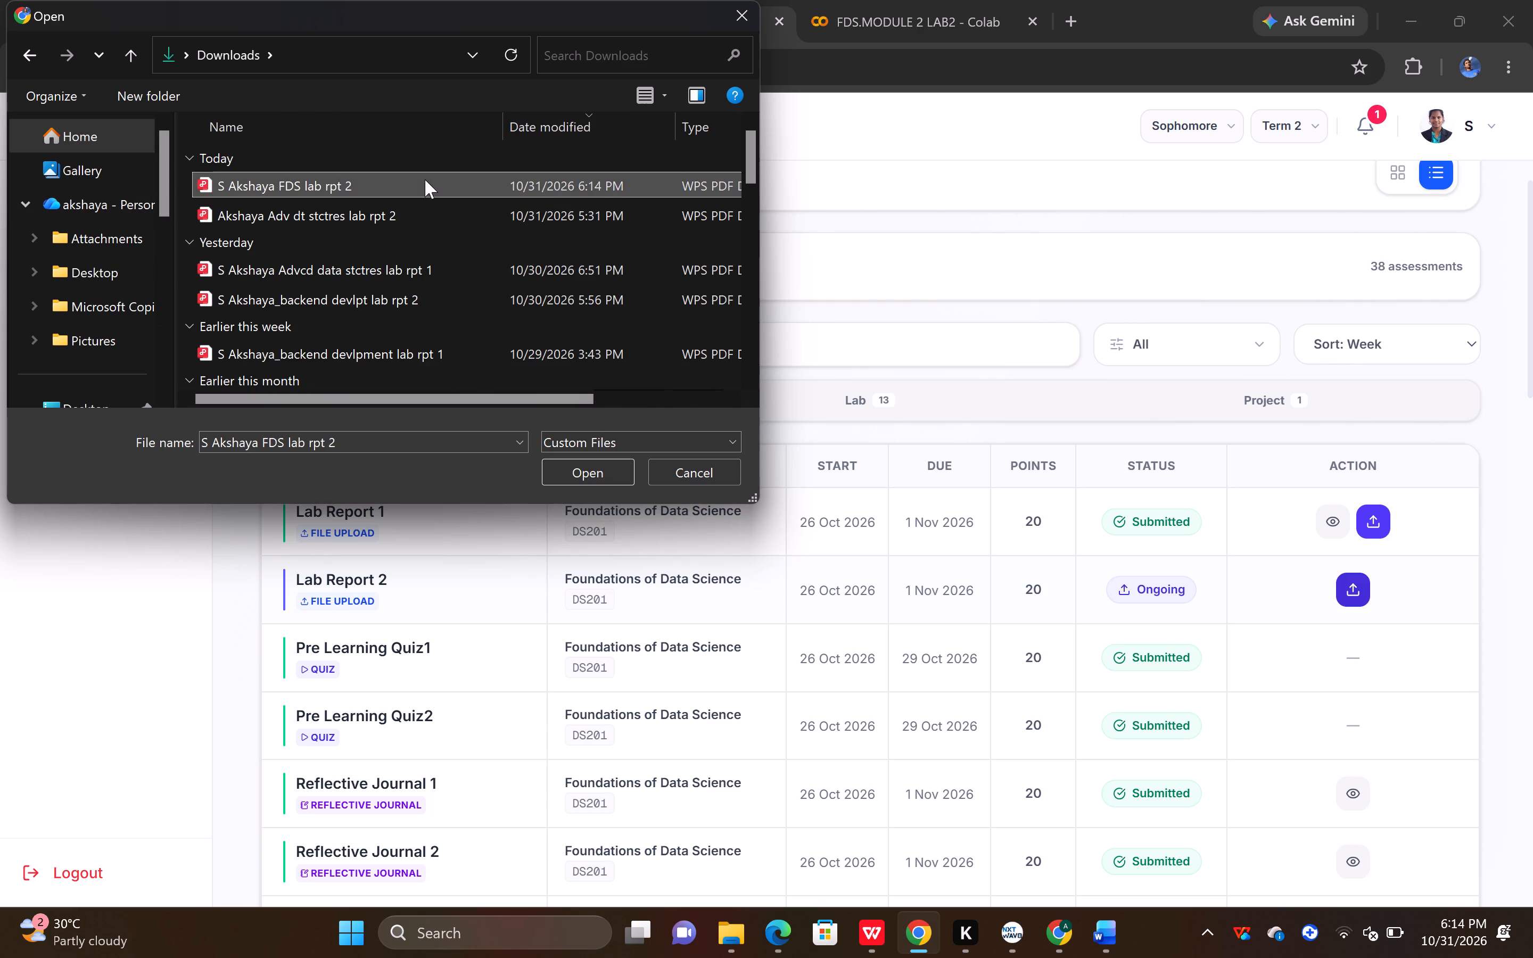
{"action": "left_click", "coordinate": [596, 469]}
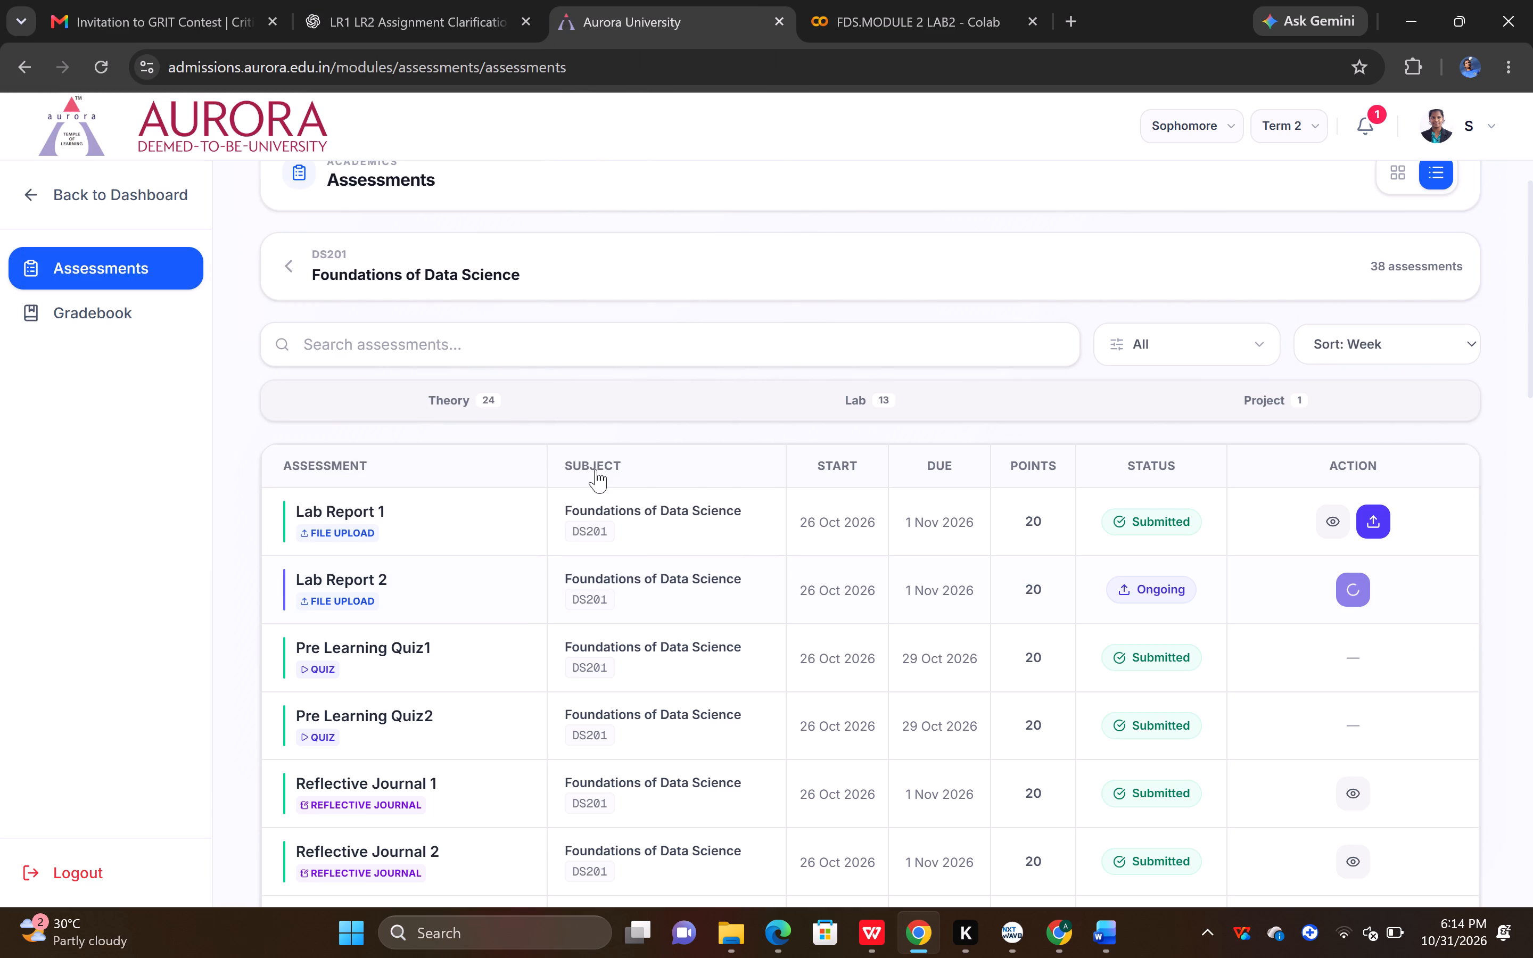
{"action": "scroll", "coordinate": [926, 728], "scroll_direction": "down", "scroll_amount": 9}
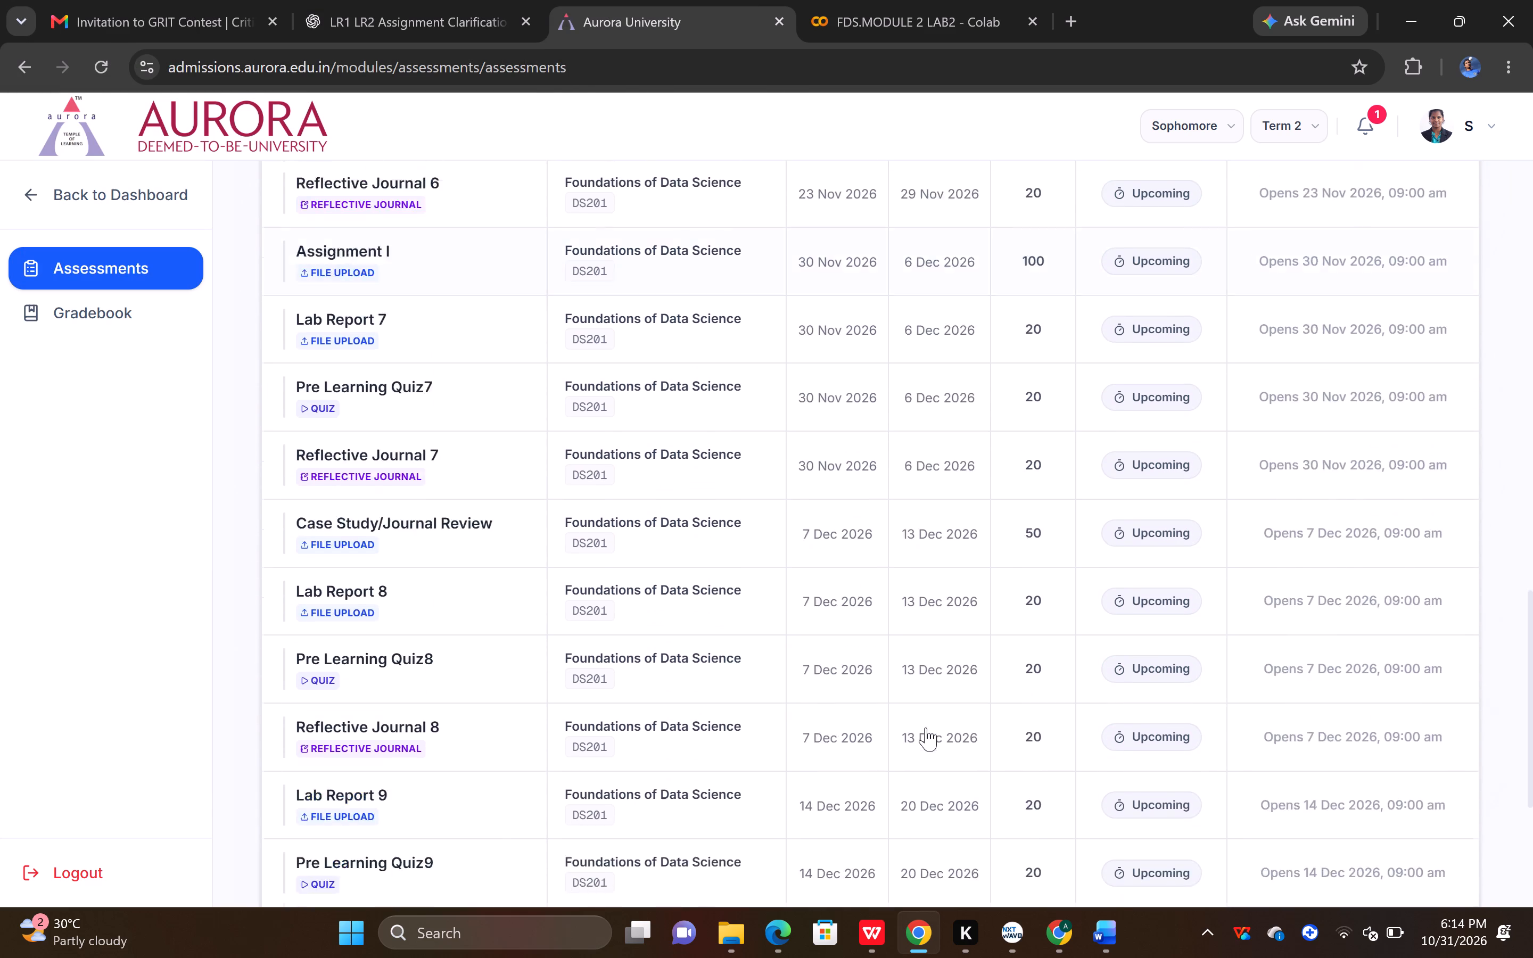
{"action": "scroll", "coordinate": [926, 728], "scroll_direction": "up", "scroll_amount": 17}
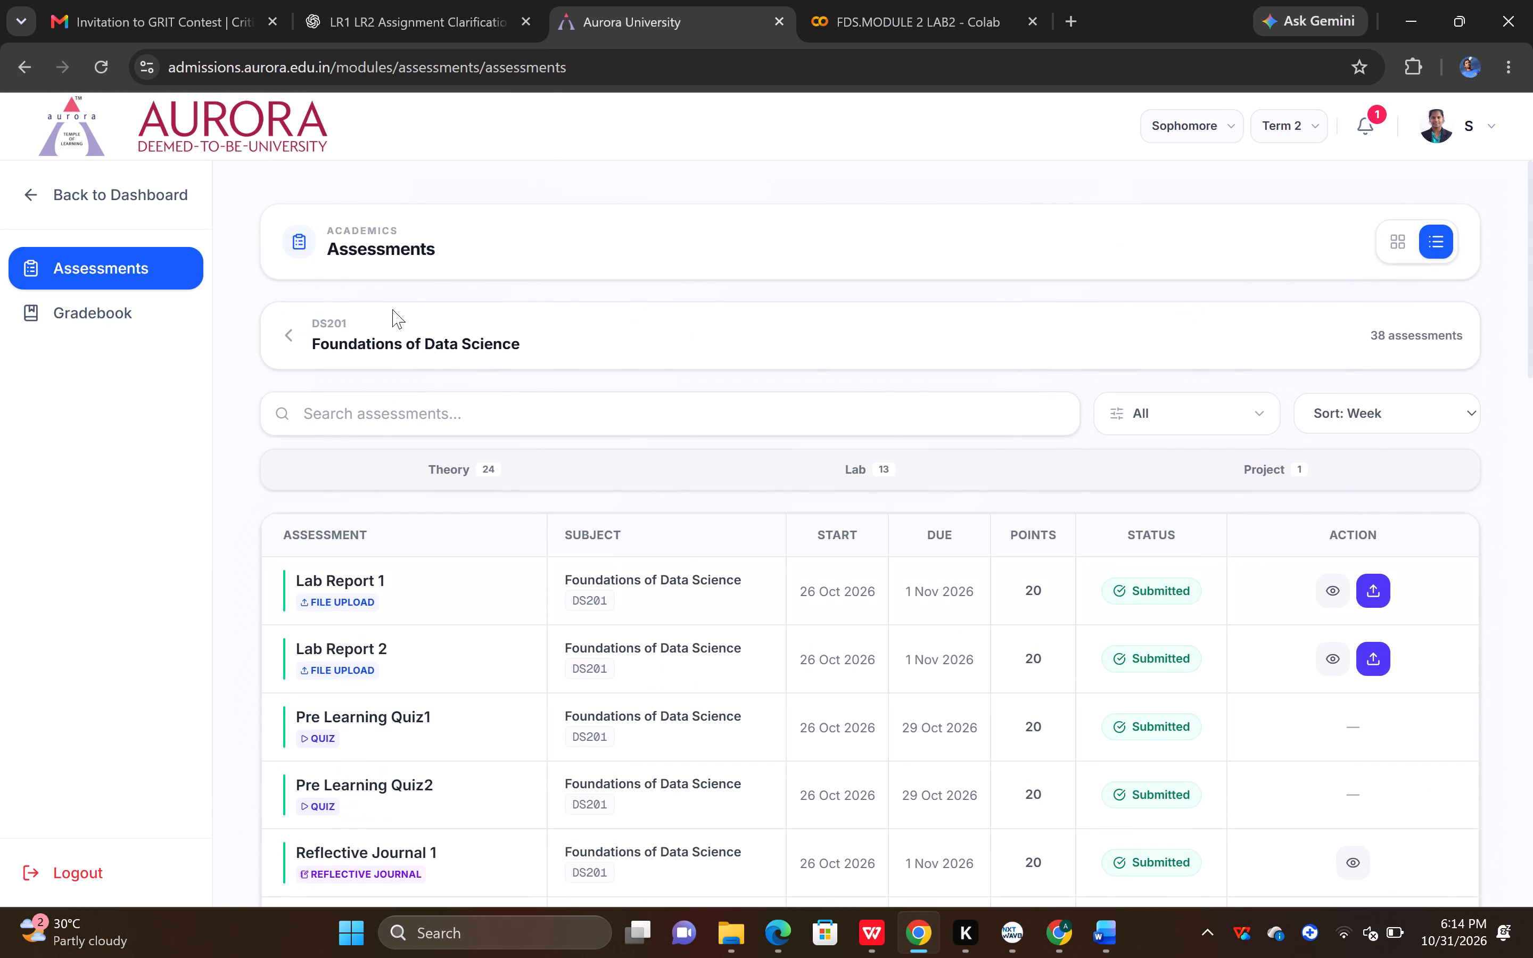
Return to the course overview, view the French A2 assessments and the Pre Learning Quiz1 introduction, and leave without starting the quiz.
{"action": "left_click", "coordinate": [287, 338]}
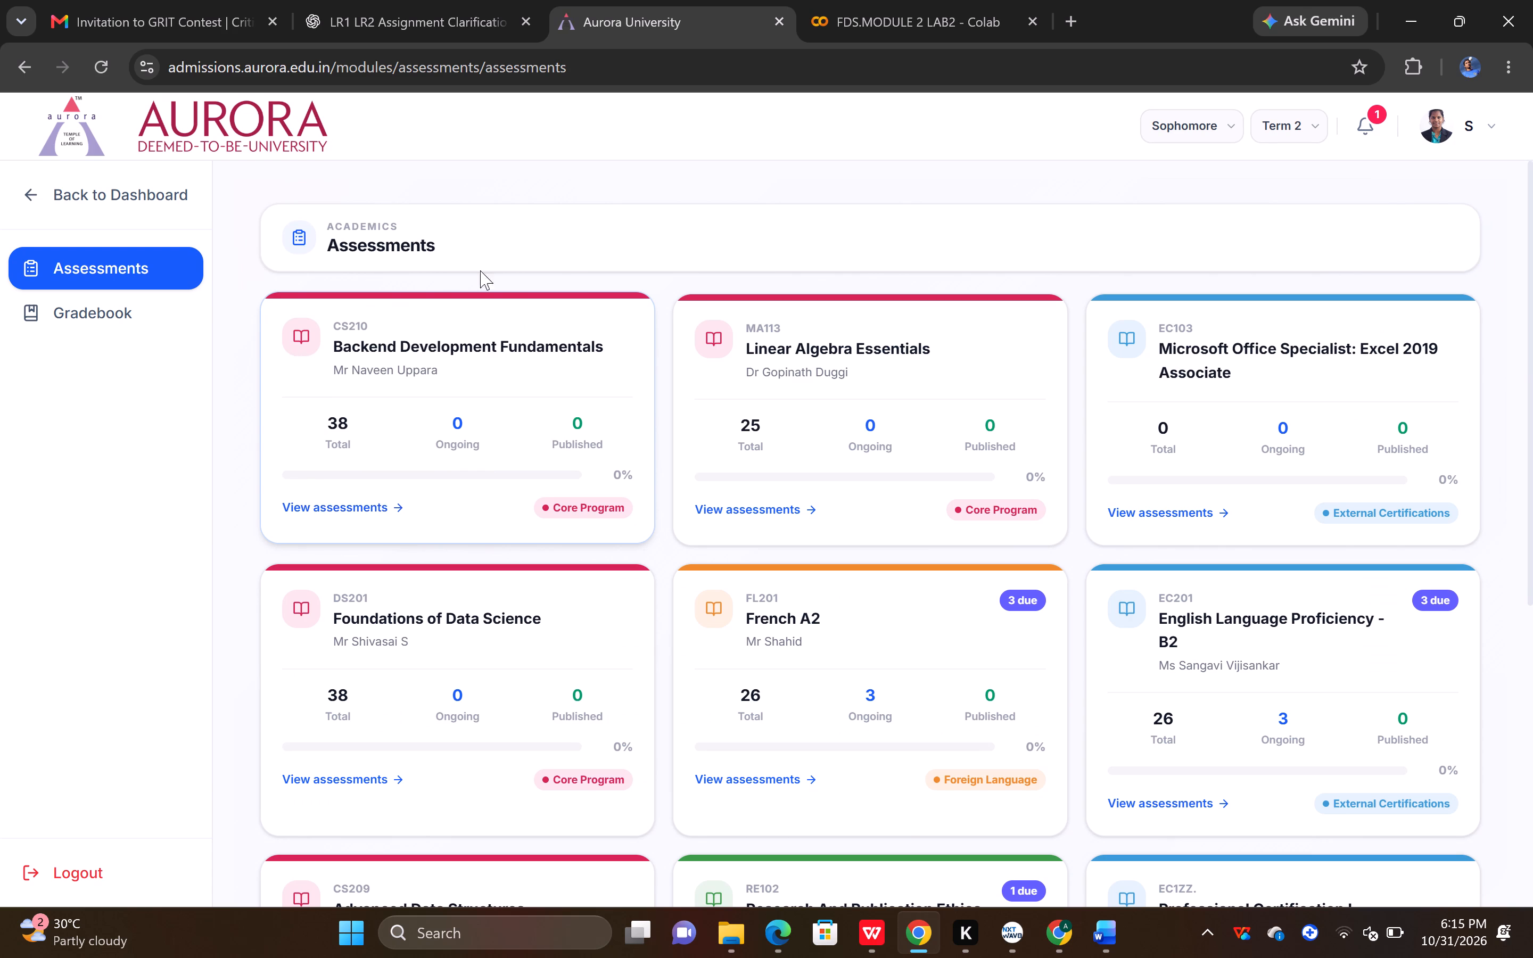
{"action": "scroll", "coordinate": [853, 580], "scroll_direction": "down", "scroll_amount": 3}
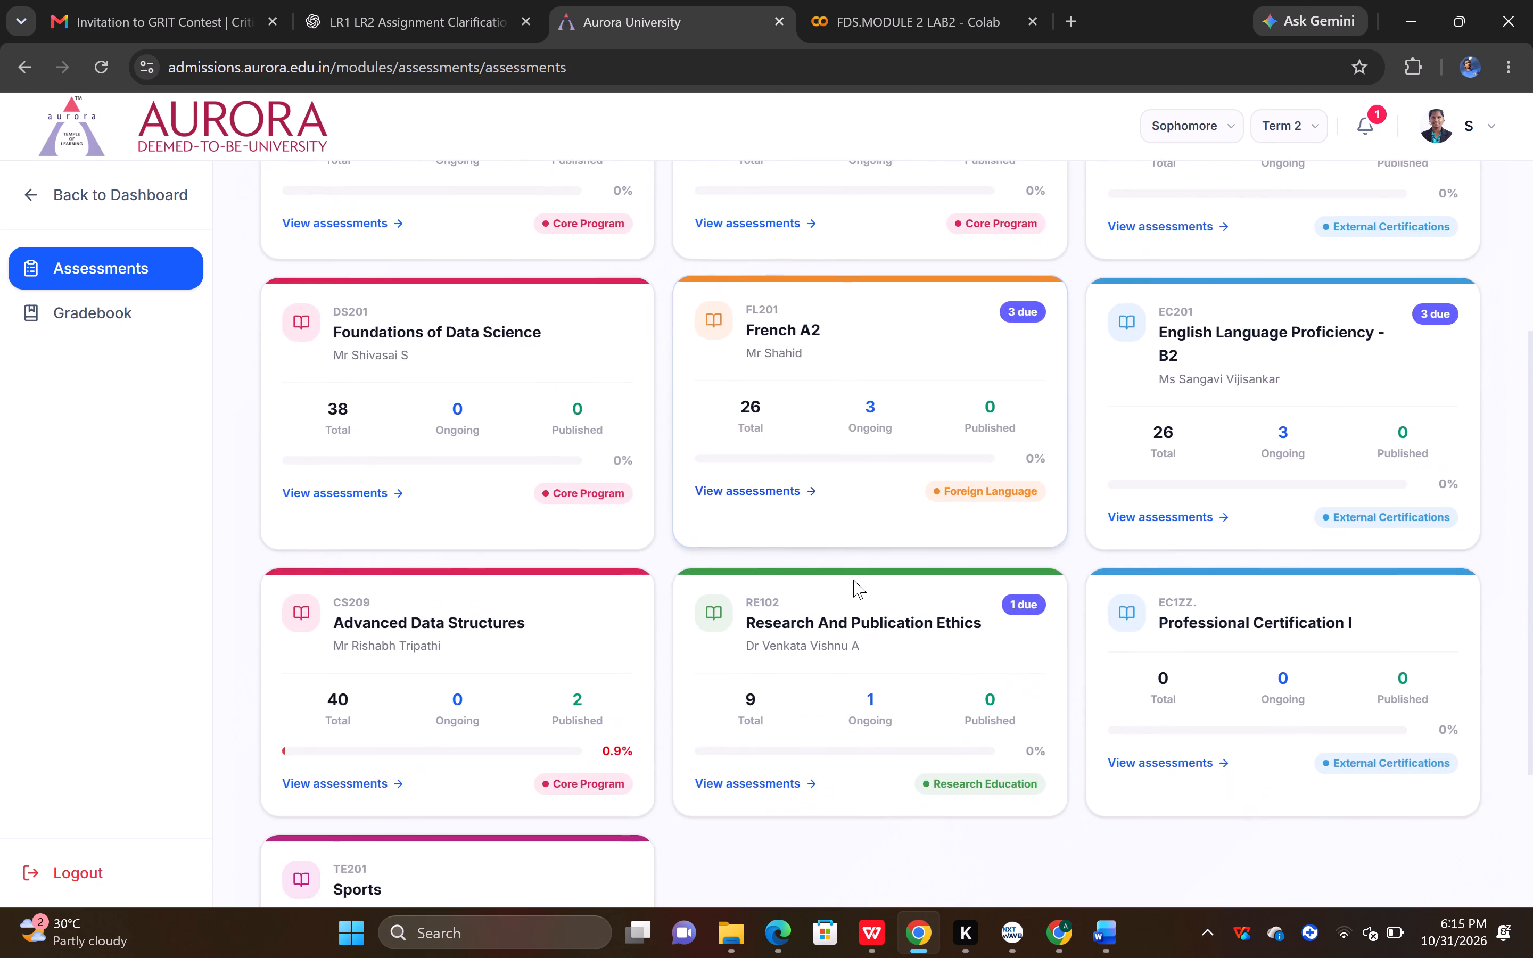
{"action": "scroll", "coordinate": [853, 580], "scroll_direction": "down", "scroll_amount": 3}
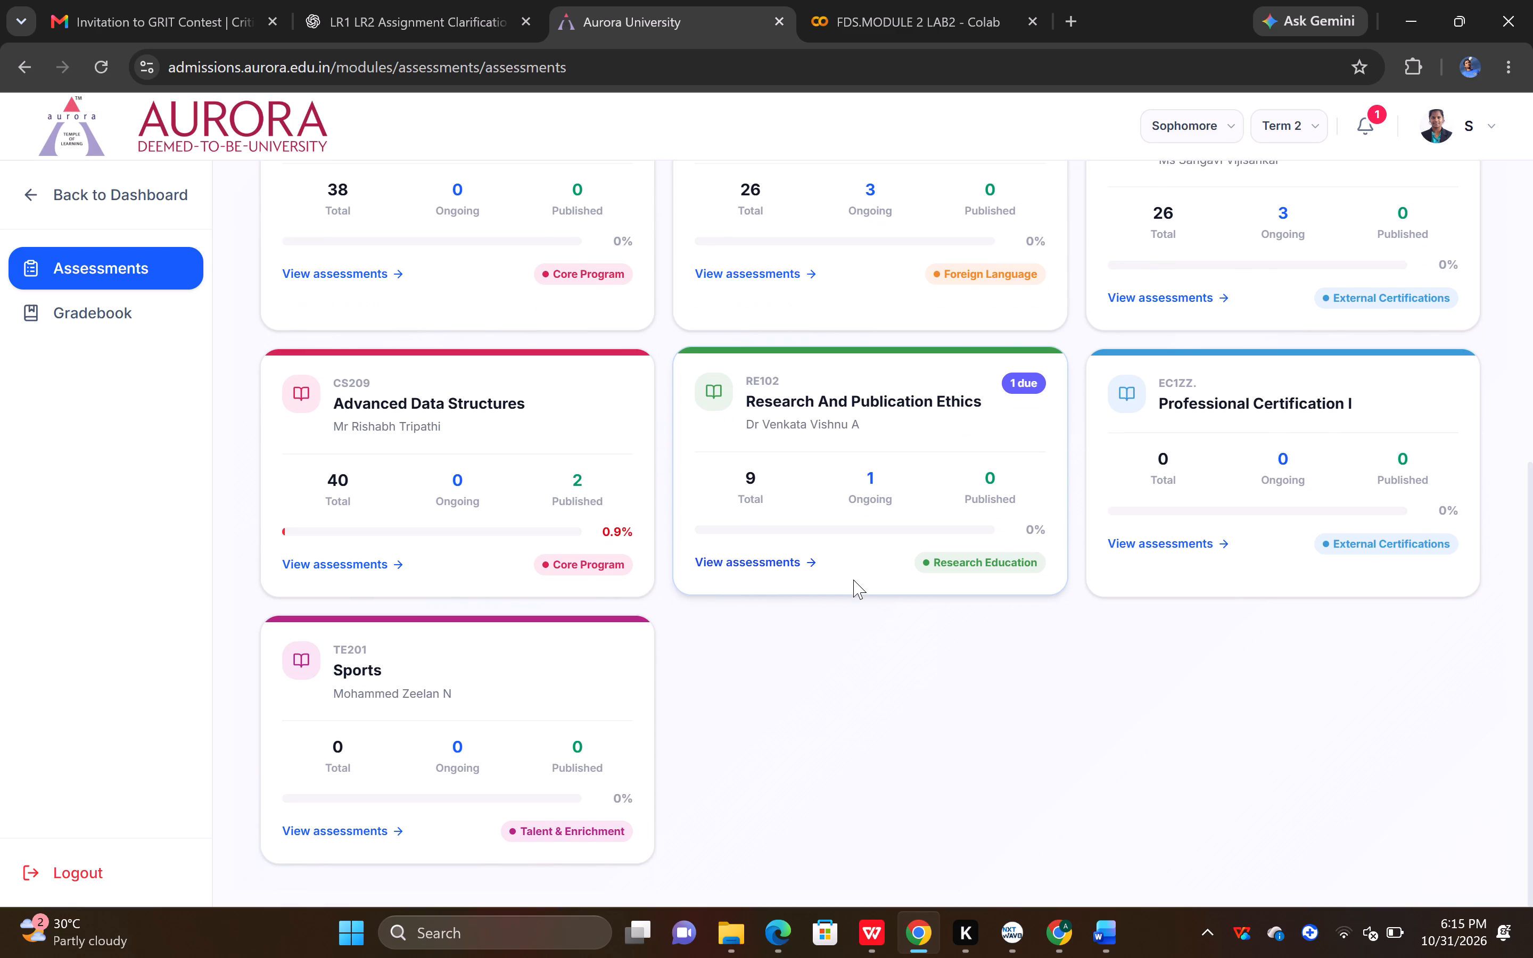
{"action": "scroll", "coordinate": [853, 580], "scroll_direction": "up", "scroll_amount": 3}
{"action": "left_click", "coordinate": [874, 470]}
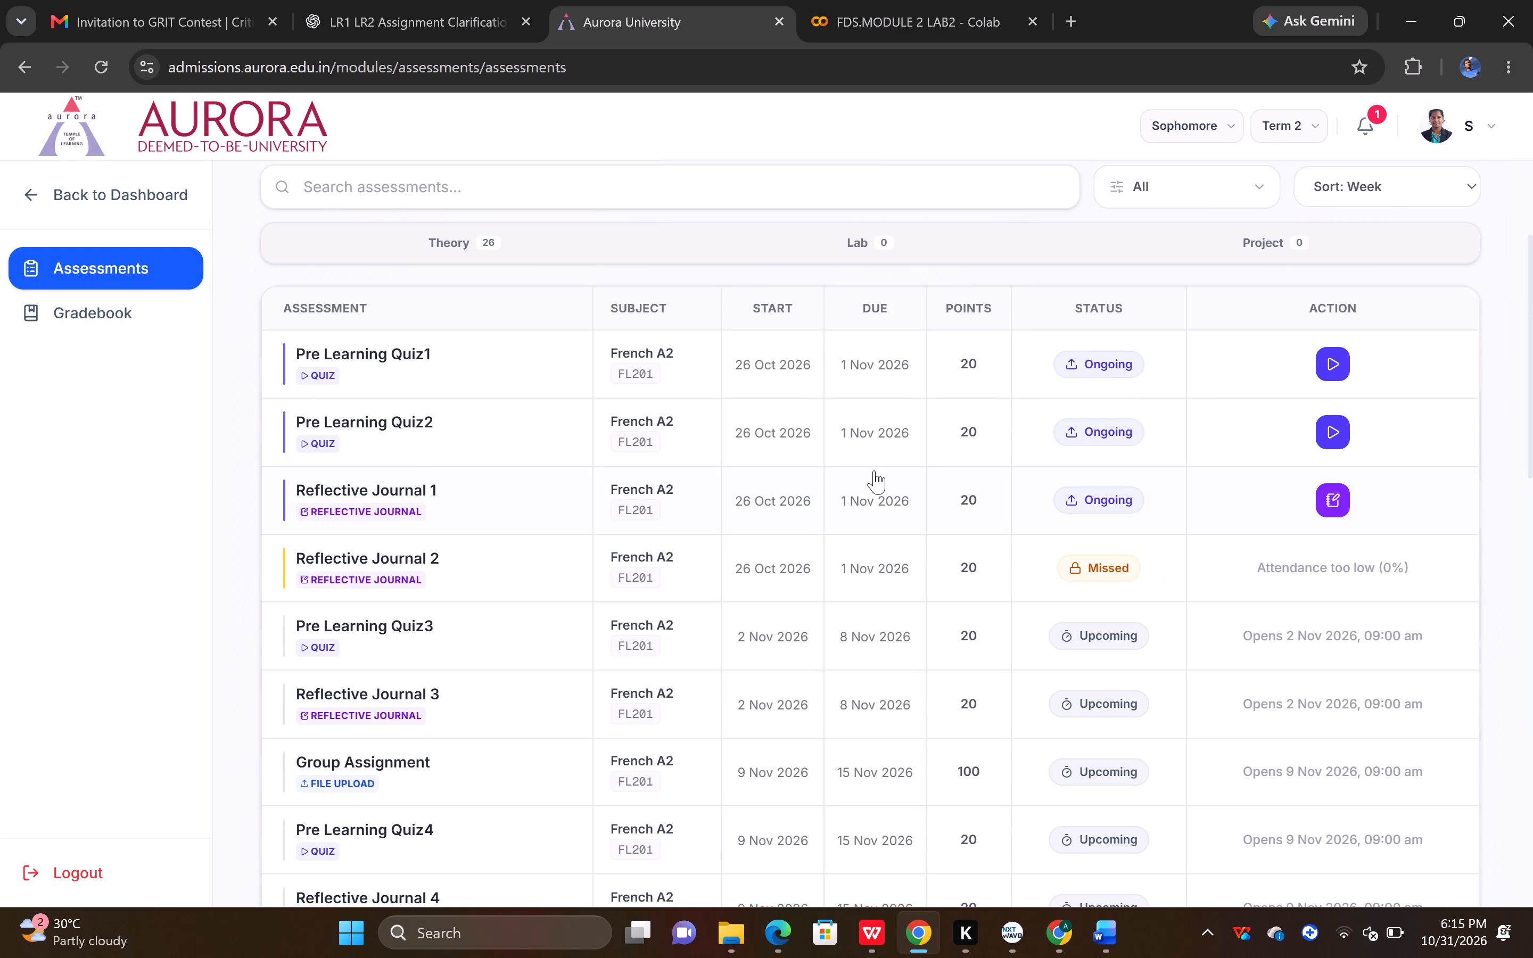
{"action": "scroll", "coordinate": [858, 536], "scroll_direction": "up", "scroll_amount": 2}
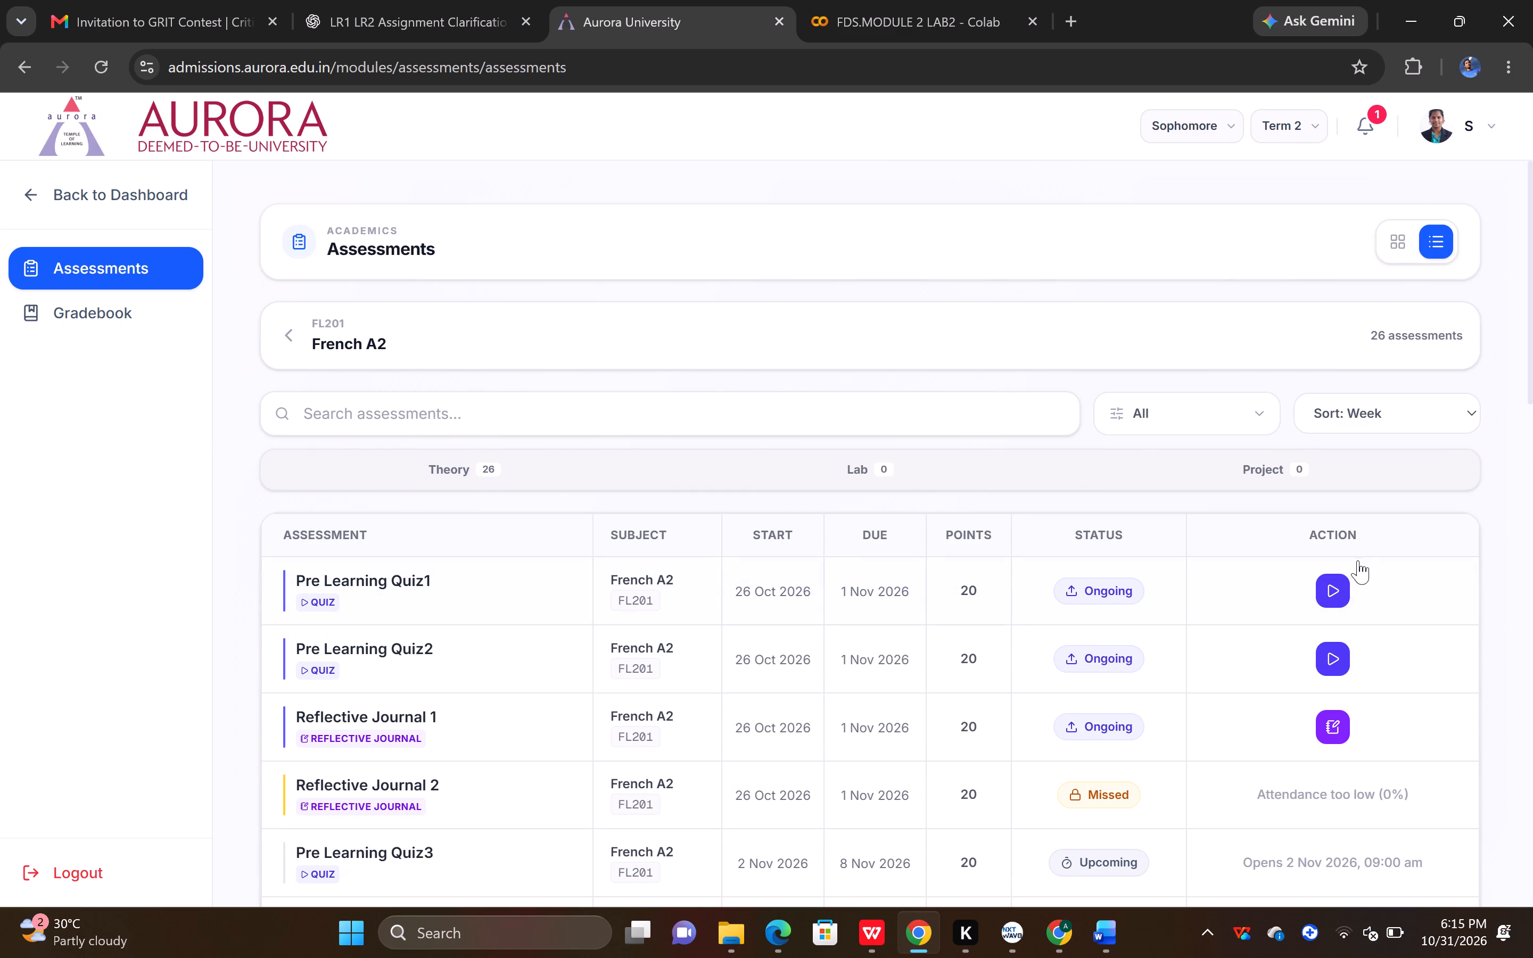
{"action": "left_click", "coordinate": [1331, 596]}
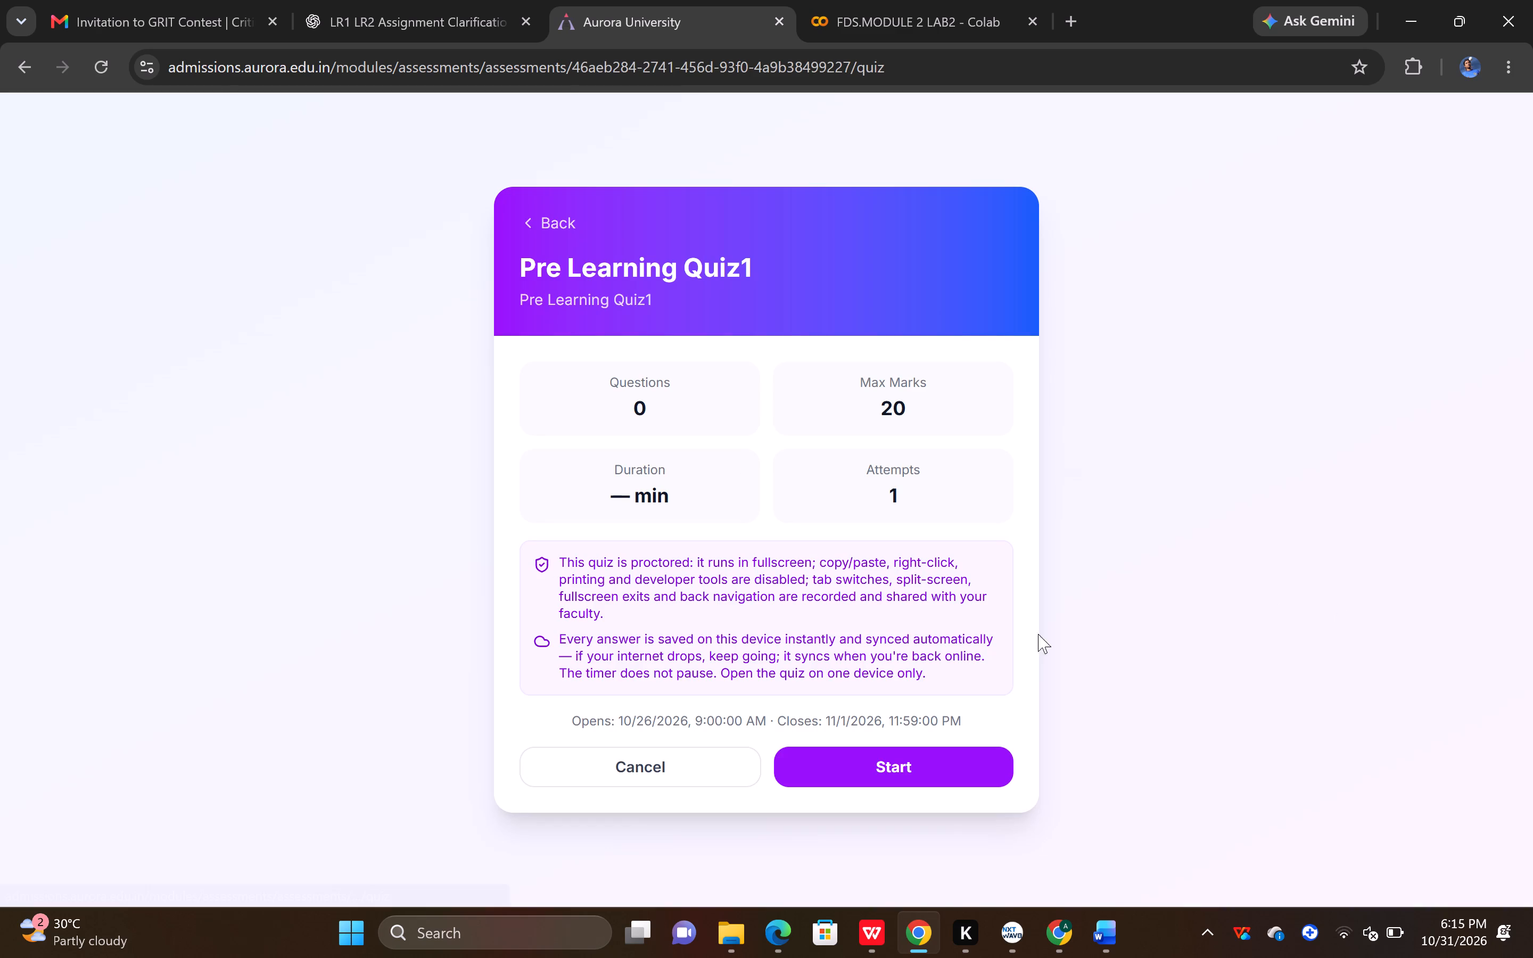
{"action": "left_click", "coordinate": [741, 777]}
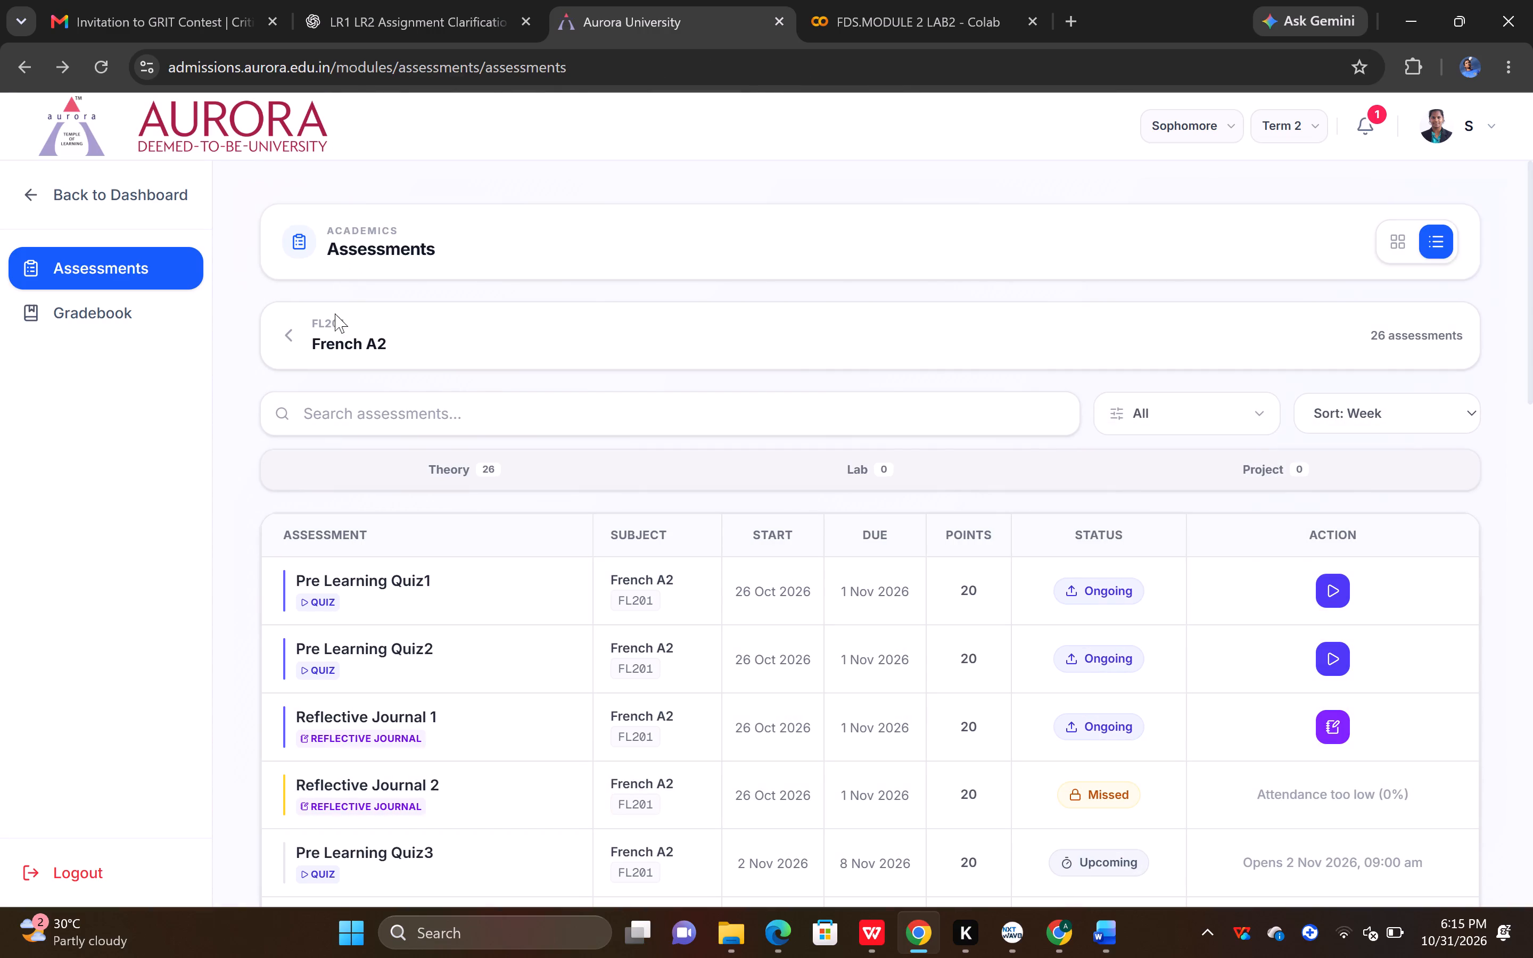
View the English Language Proficiency - B2 assessments and the Pre Learning Quiz1 introduction, and leave without starting the quiz.
{"action": "left_click", "coordinate": [289, 331]}
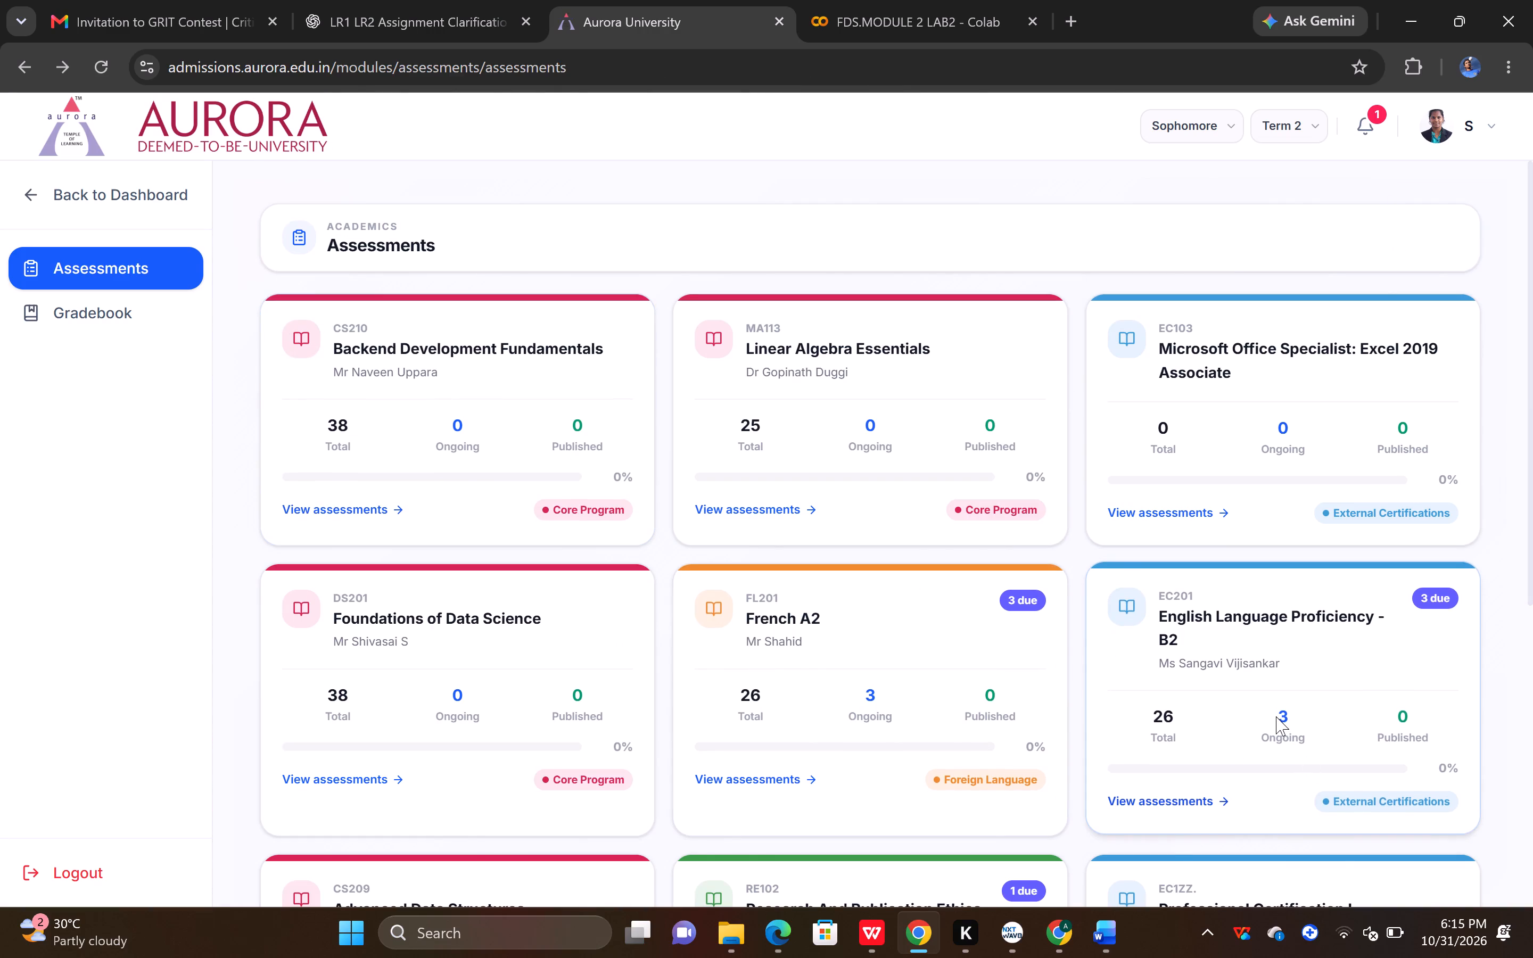
{"action": "left_click", "coordinate": [1276, 716]}
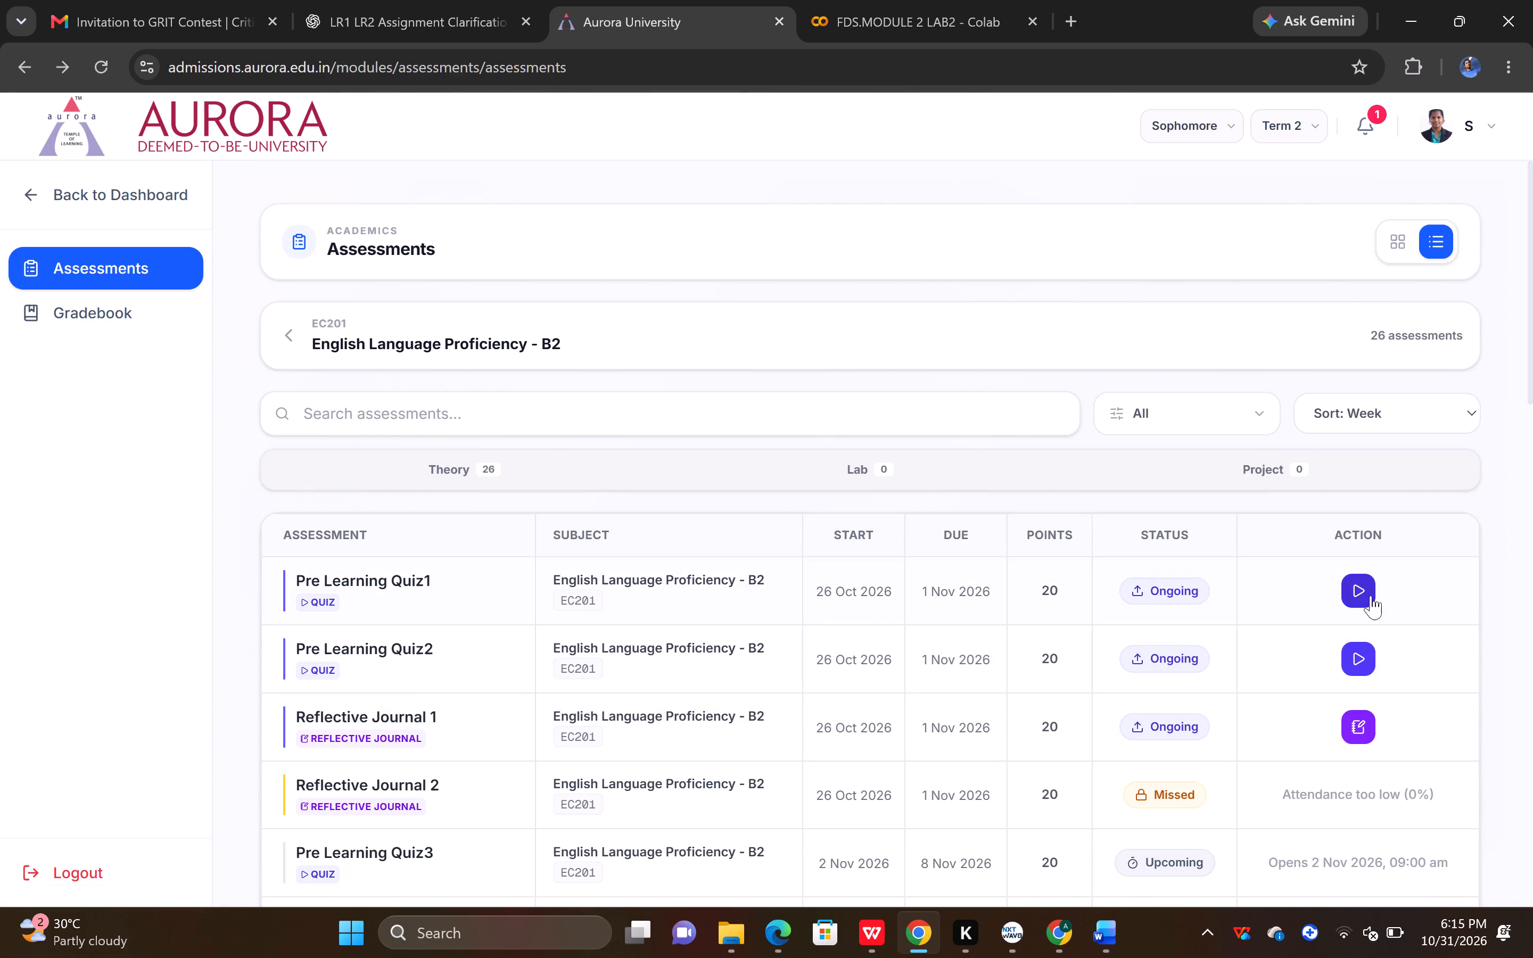
{"action": "left_click", "coordinate": [1371, 596]}
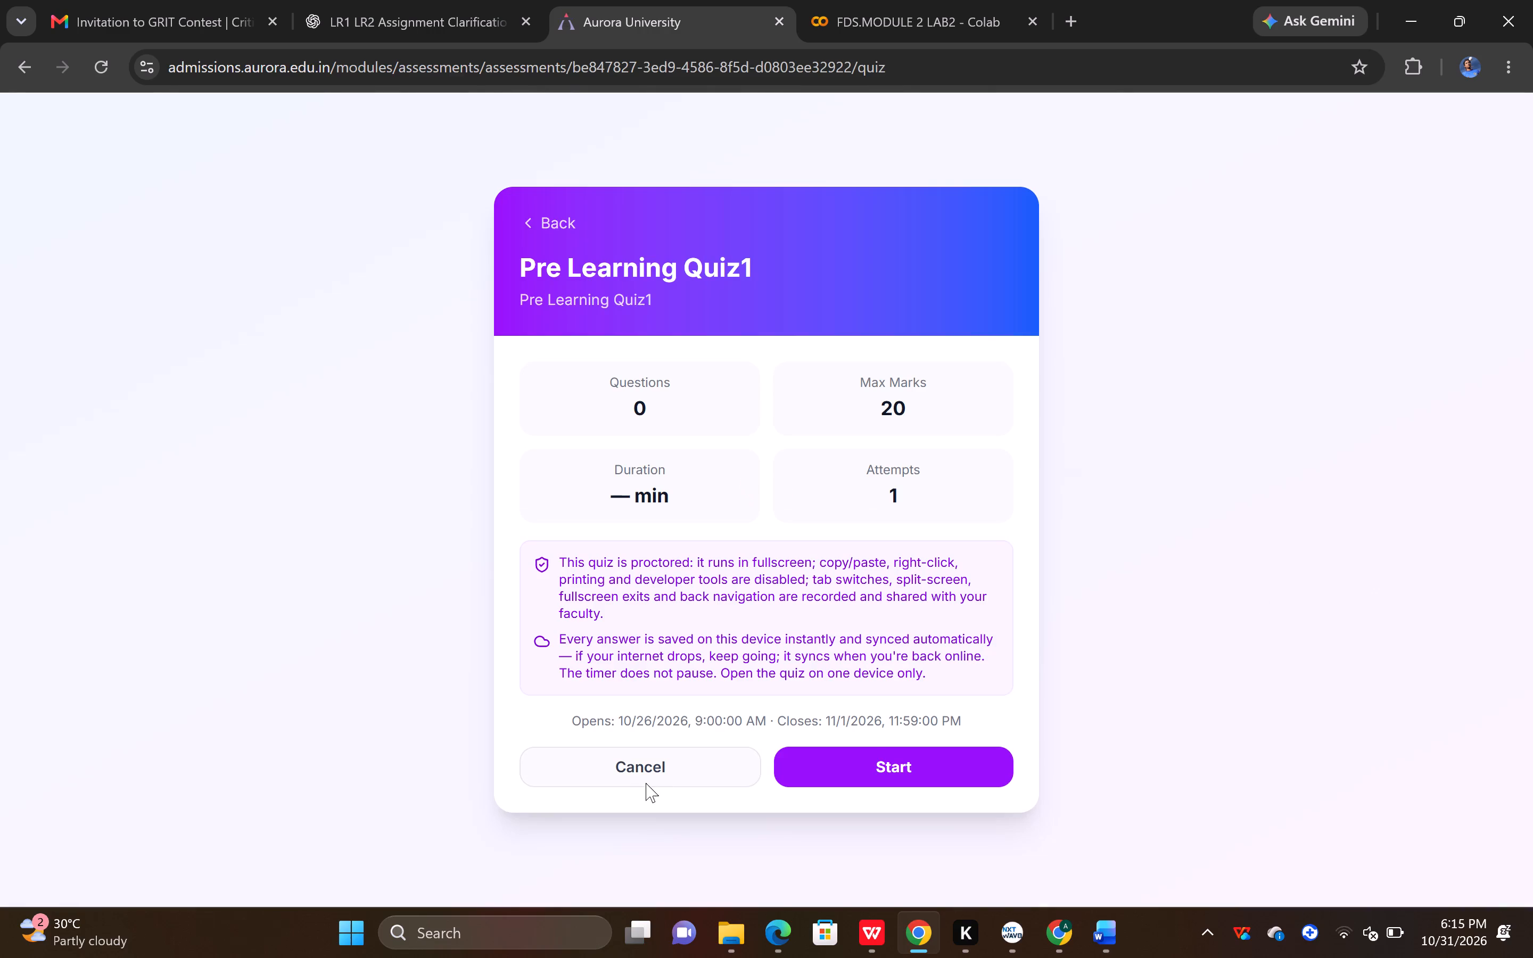
{"action": "left_click", "coordinate": [649, 787]}
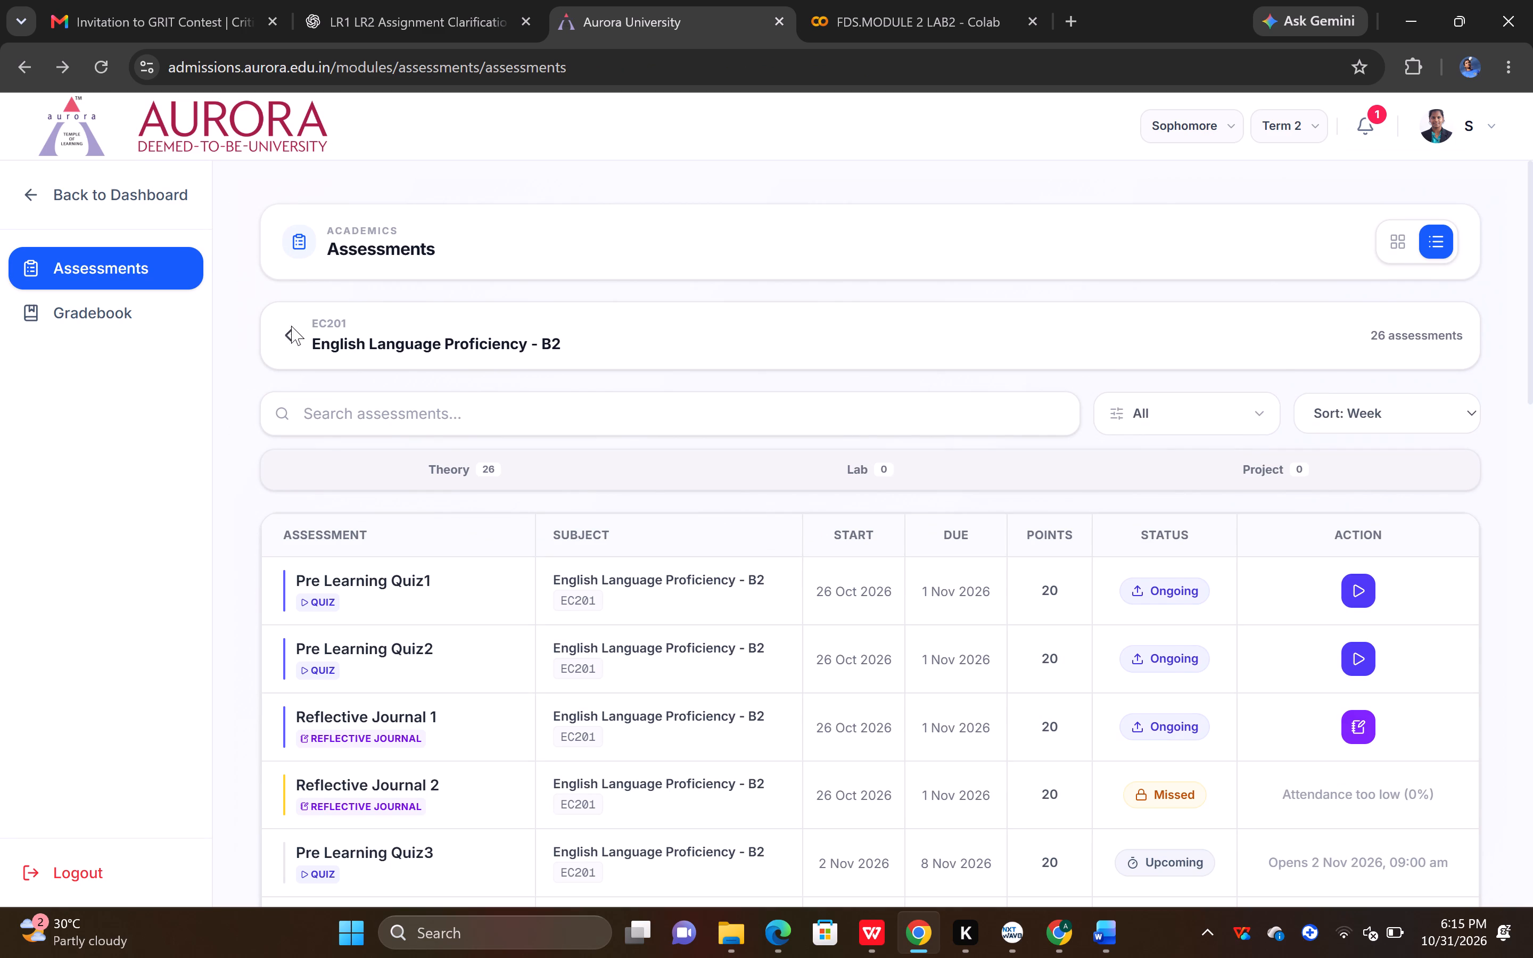
Go back to the course overview and review the ongoing and due assessments across all course cards.
{"action": "left_click", "coordinate": [286, 337]}
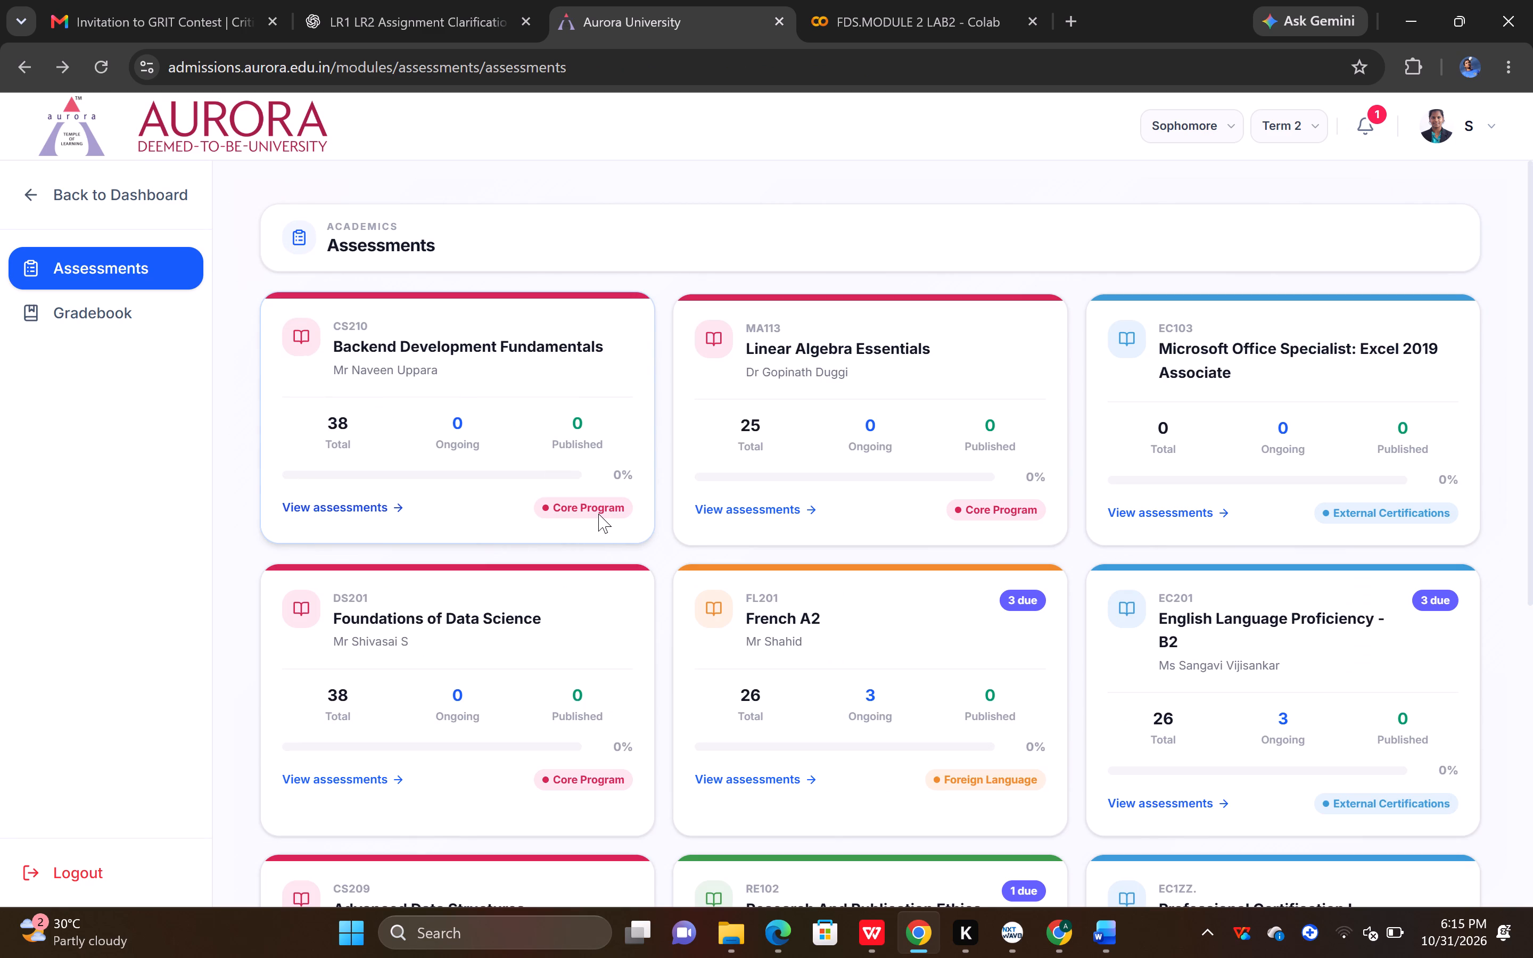
{"action": "scroll", "coordinate": [753, 510], "scroll_direction": "down", "scroll_amount": 1}
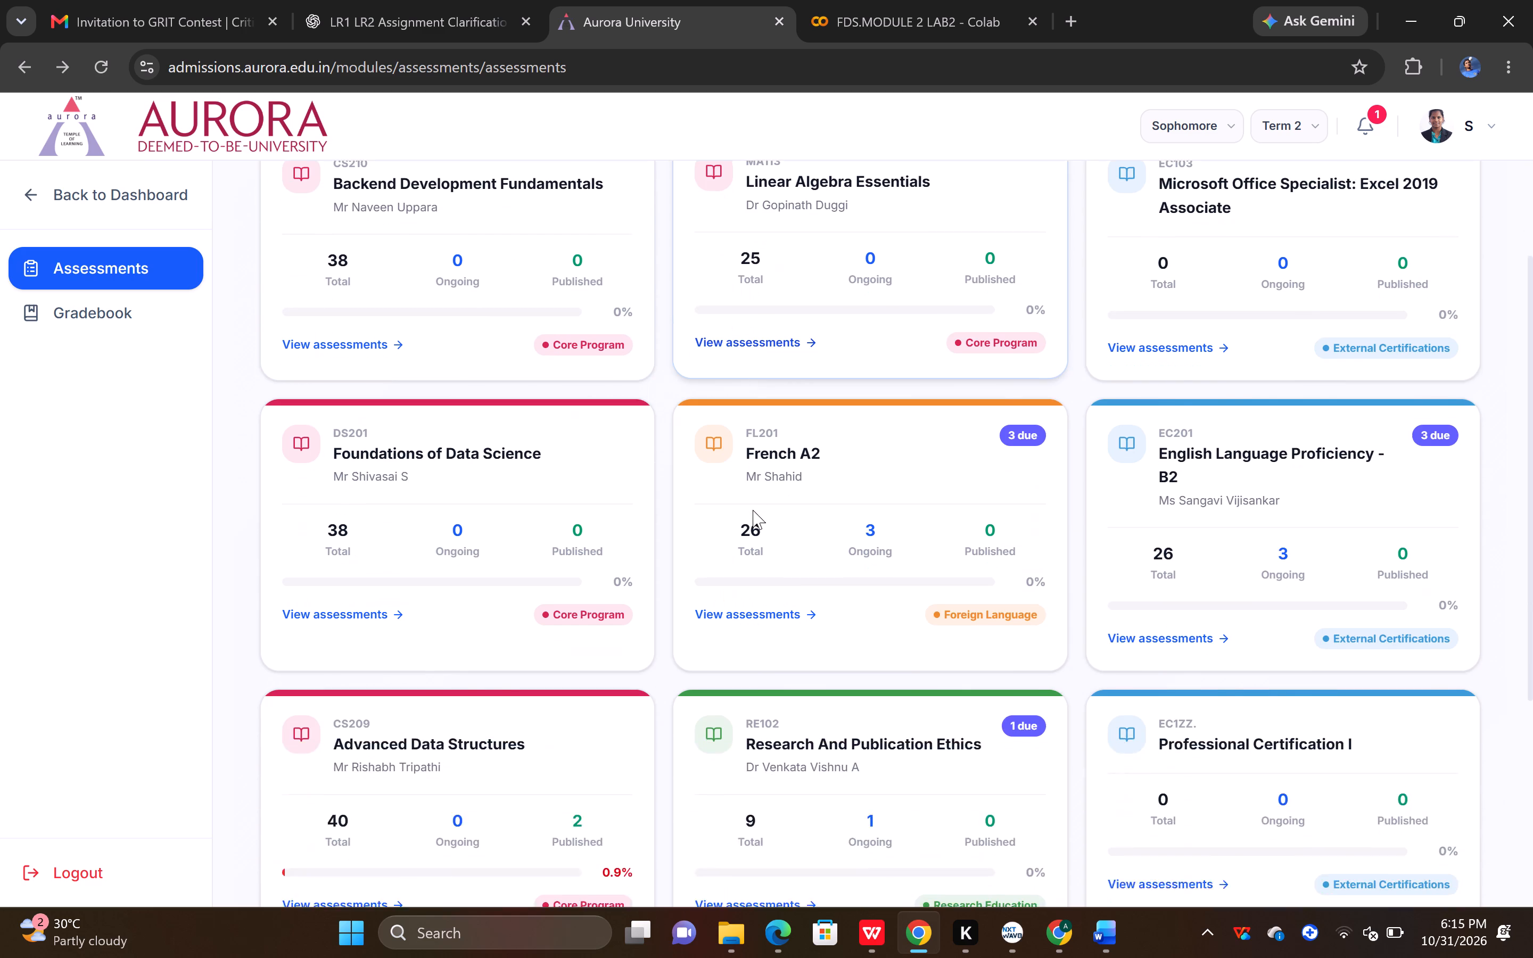
{"action": "scroll", "coordinate": [753, 510], "scroll_direction": "down", "scroll_amount": 5}
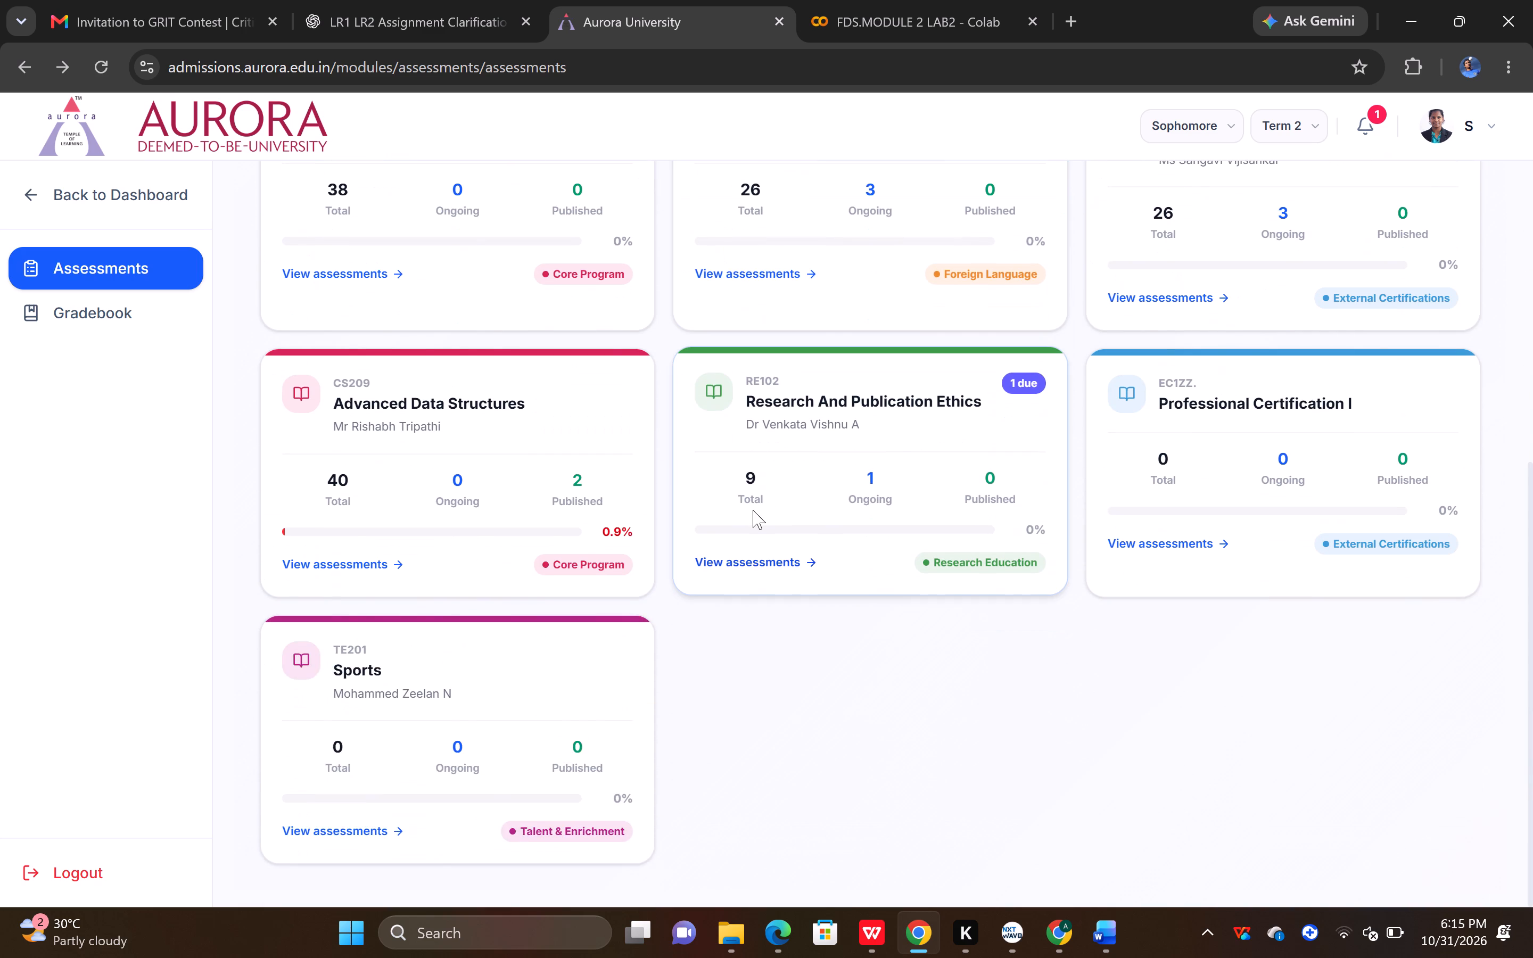
{"action": "scroll", "coordinate": [753, 510], "scroll_direction": "up", "scroll_amount": 6}
{"action": "scroll", "coordinate": [639, 544], "scroll_direction": "up", "scroll_amount": 3}
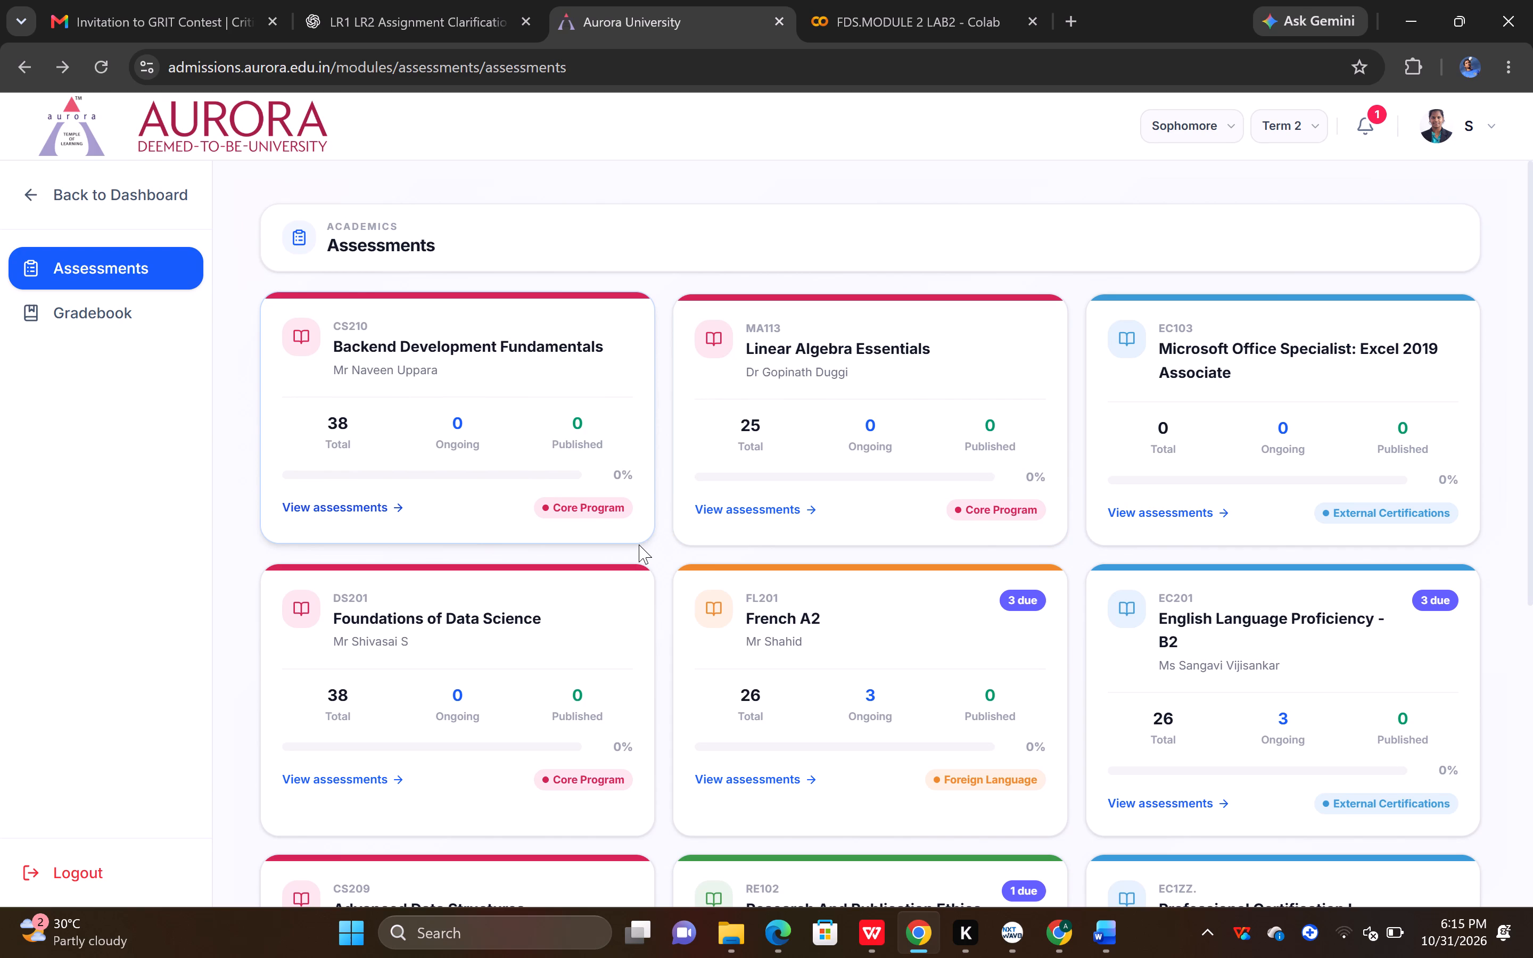
{"action": "scroll", "coordinate": [679, 555], "scroll_direction": "down", "scroll_amount": 9}
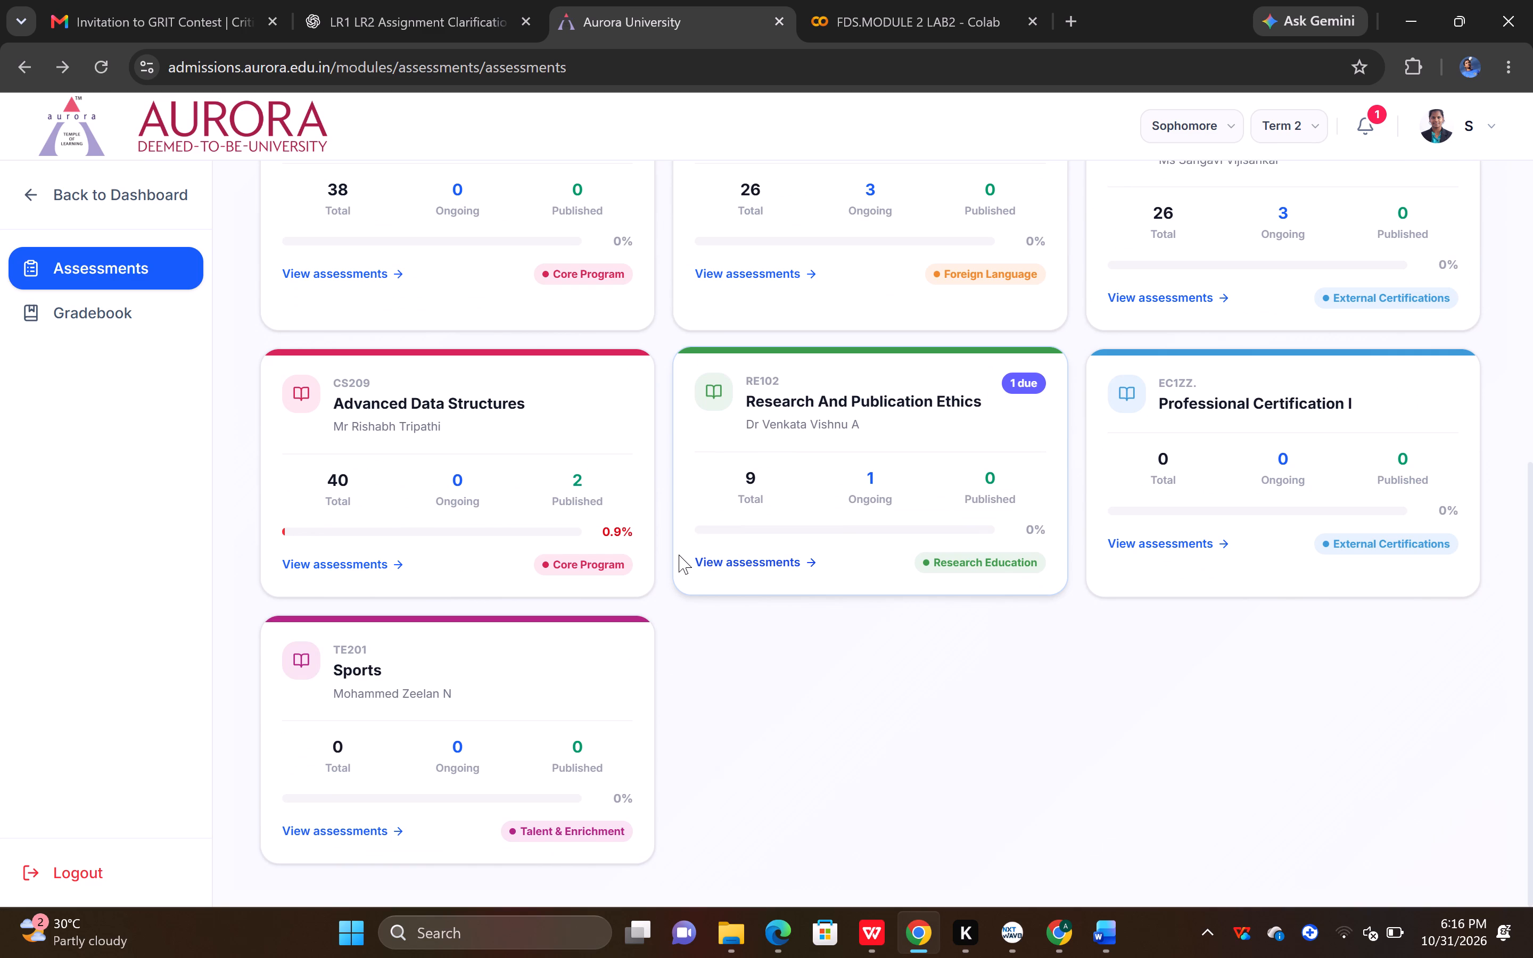
{"action": "scroll", "coordinate": [801, 587], "scroll_direction": "up", "scroll_amount": 5}
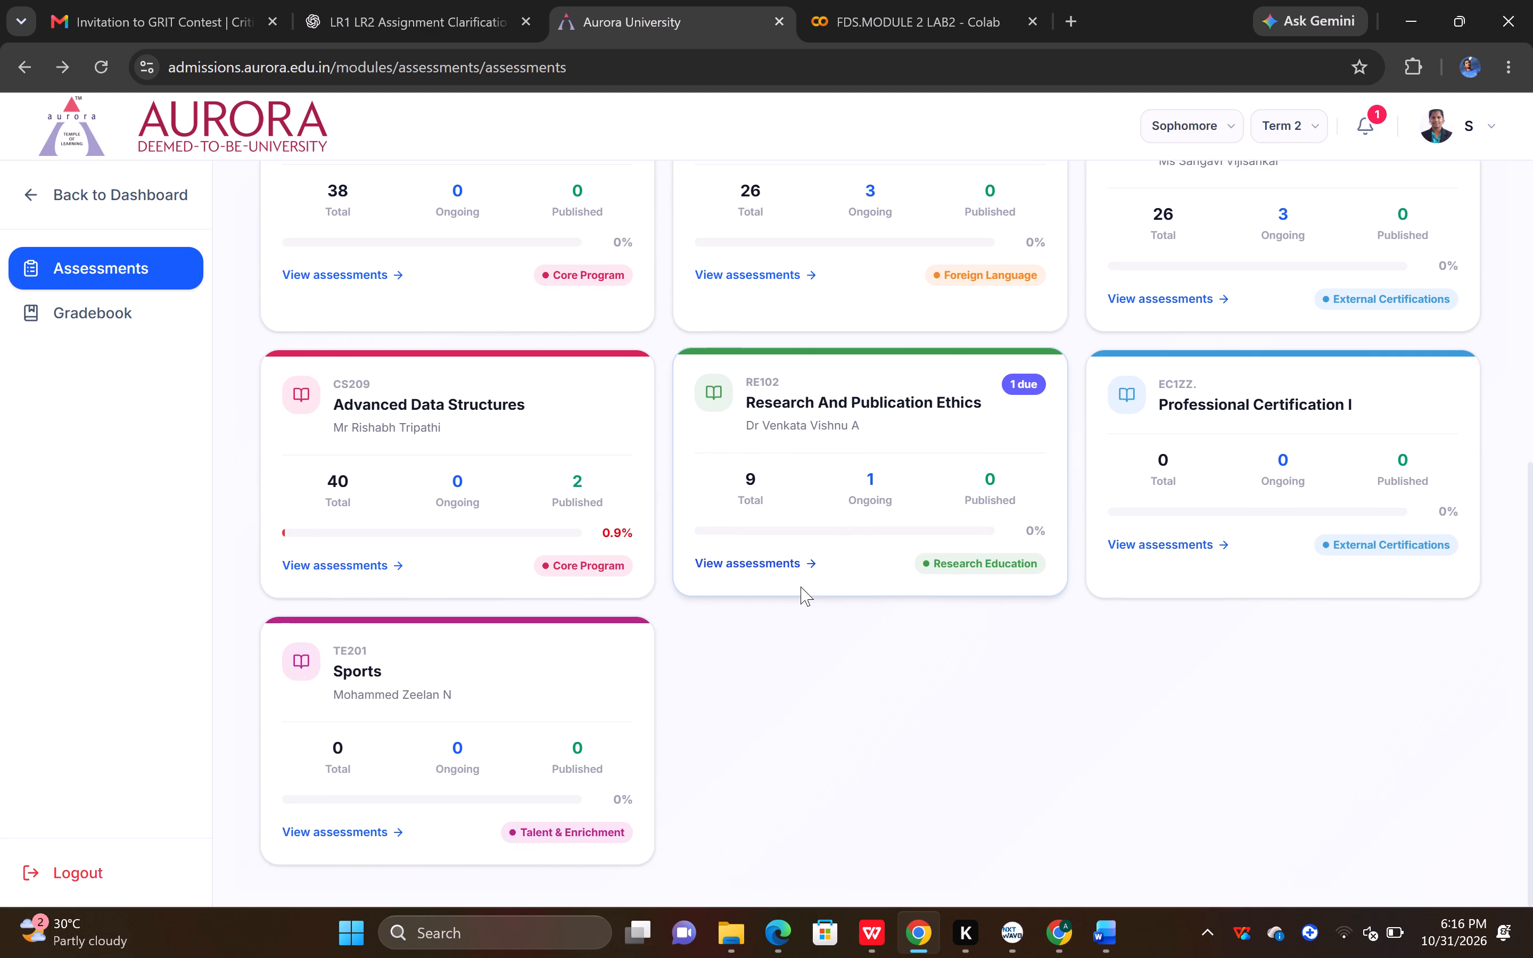
{"action": "scroll", "coordinate": [801, 587], "scroll_direction": "up", "scroll_amount": 2}
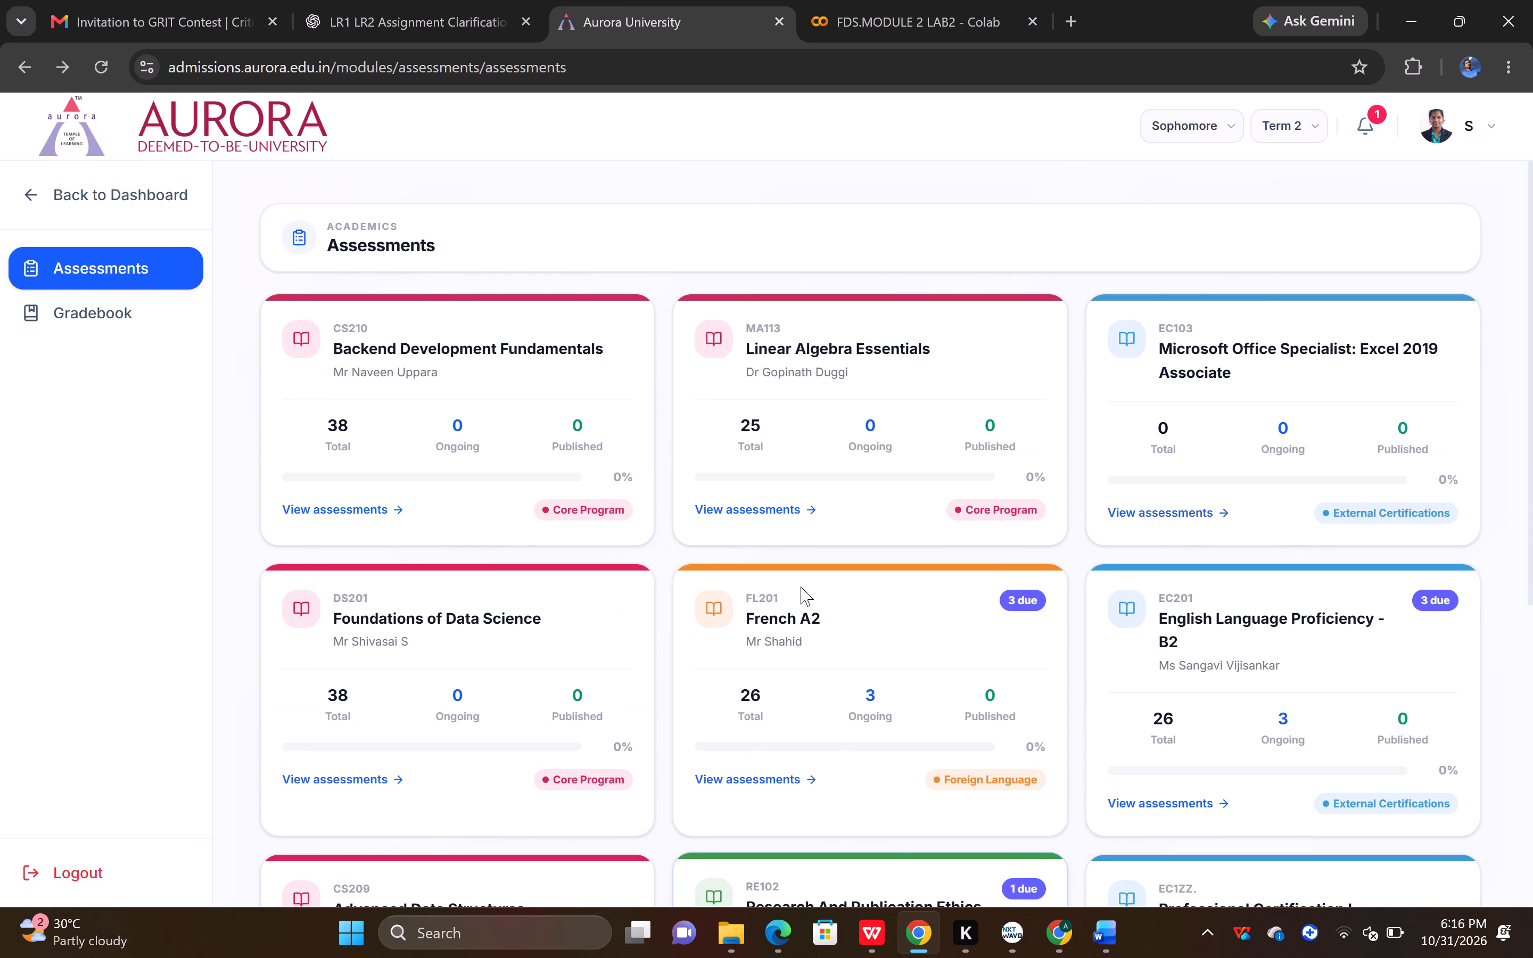
Recheck the submission statuses of the Foundations of Data Science assessments, and return to the student dashboard.
{"action": "left_click", "coordinate": [368, 779]}
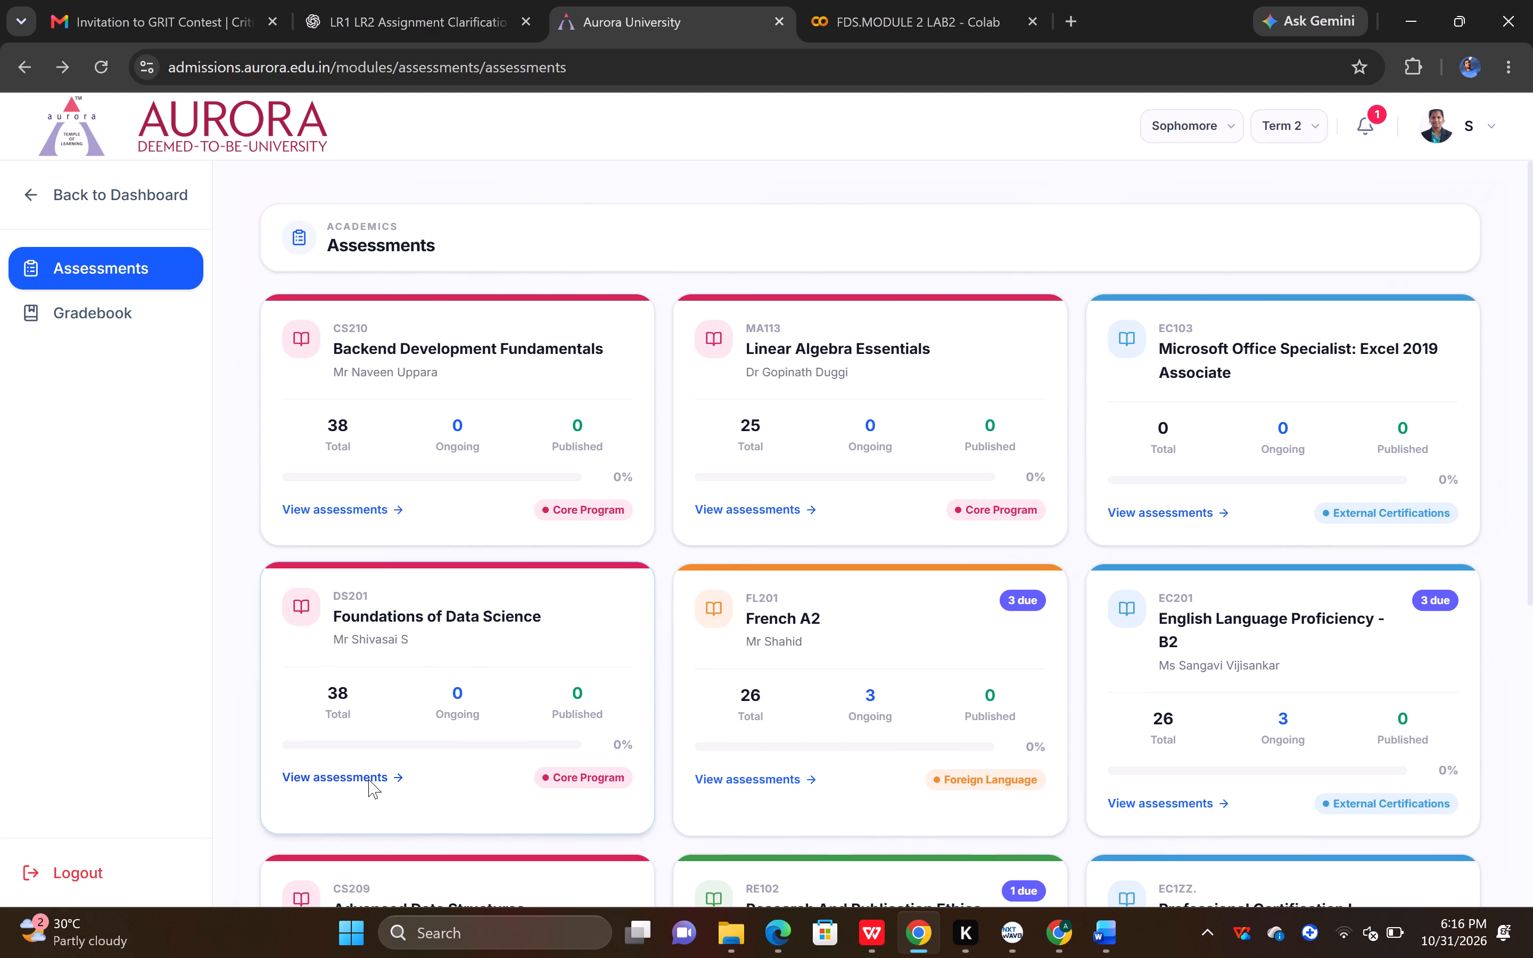
{"action": "scroll", "coordinate": [562, 748], "scroll_direction": "down", "scroll_amount": 3}
{"action": "scroll", "coordinate": [562, 748], "scroll_direction": "up", "scroll_amount": 8}
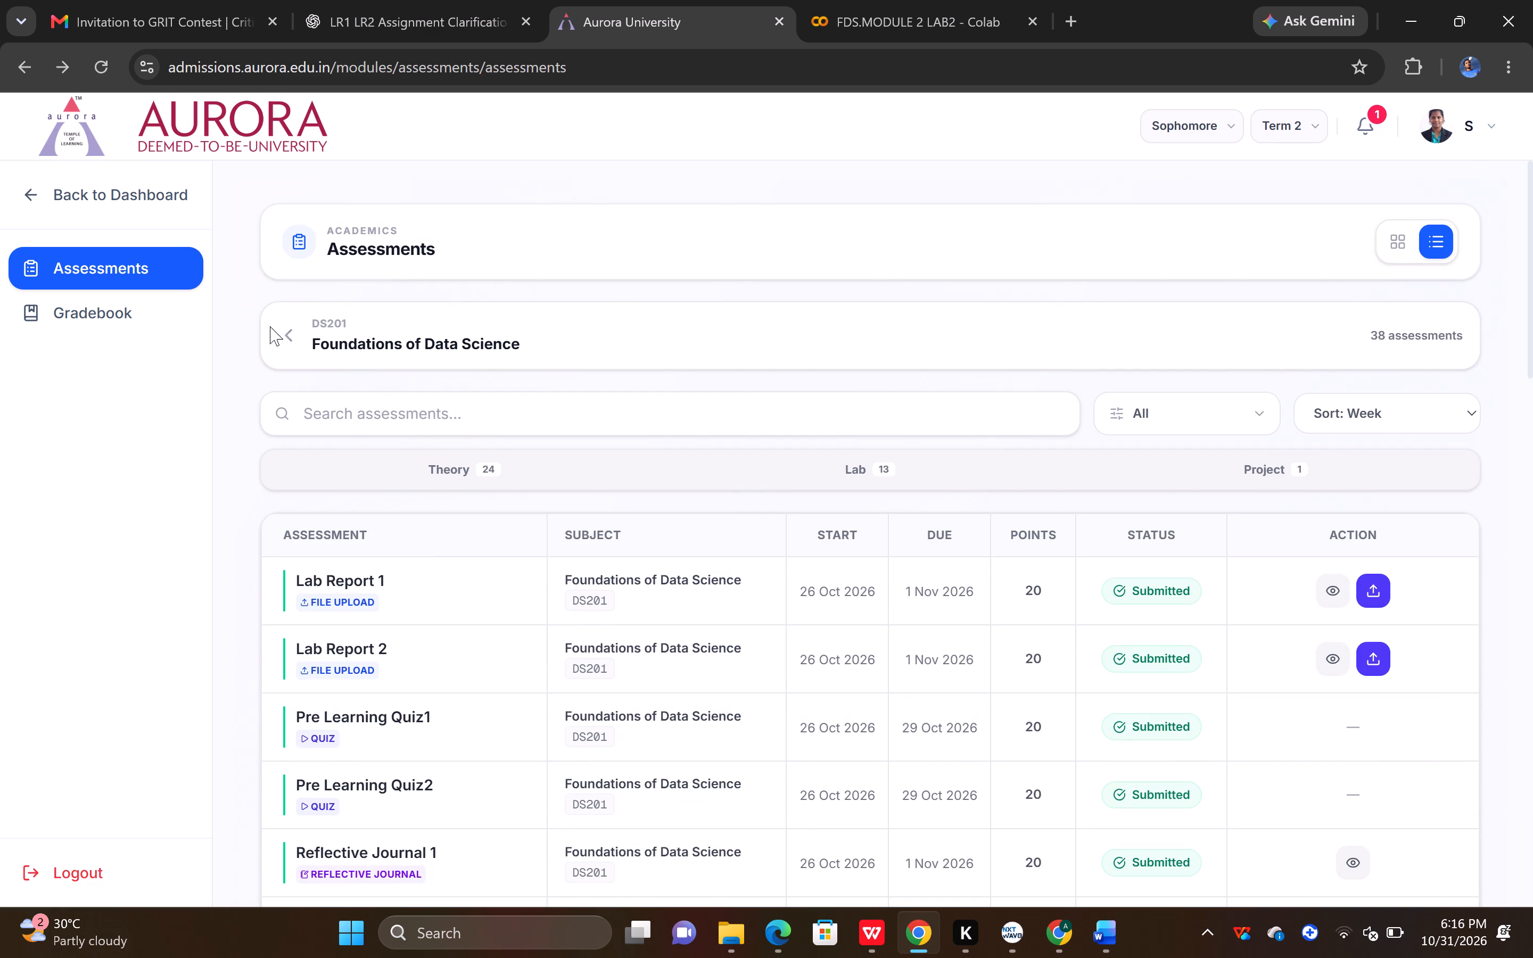
{"action": "left_click", "coordinate": [166, 195]}
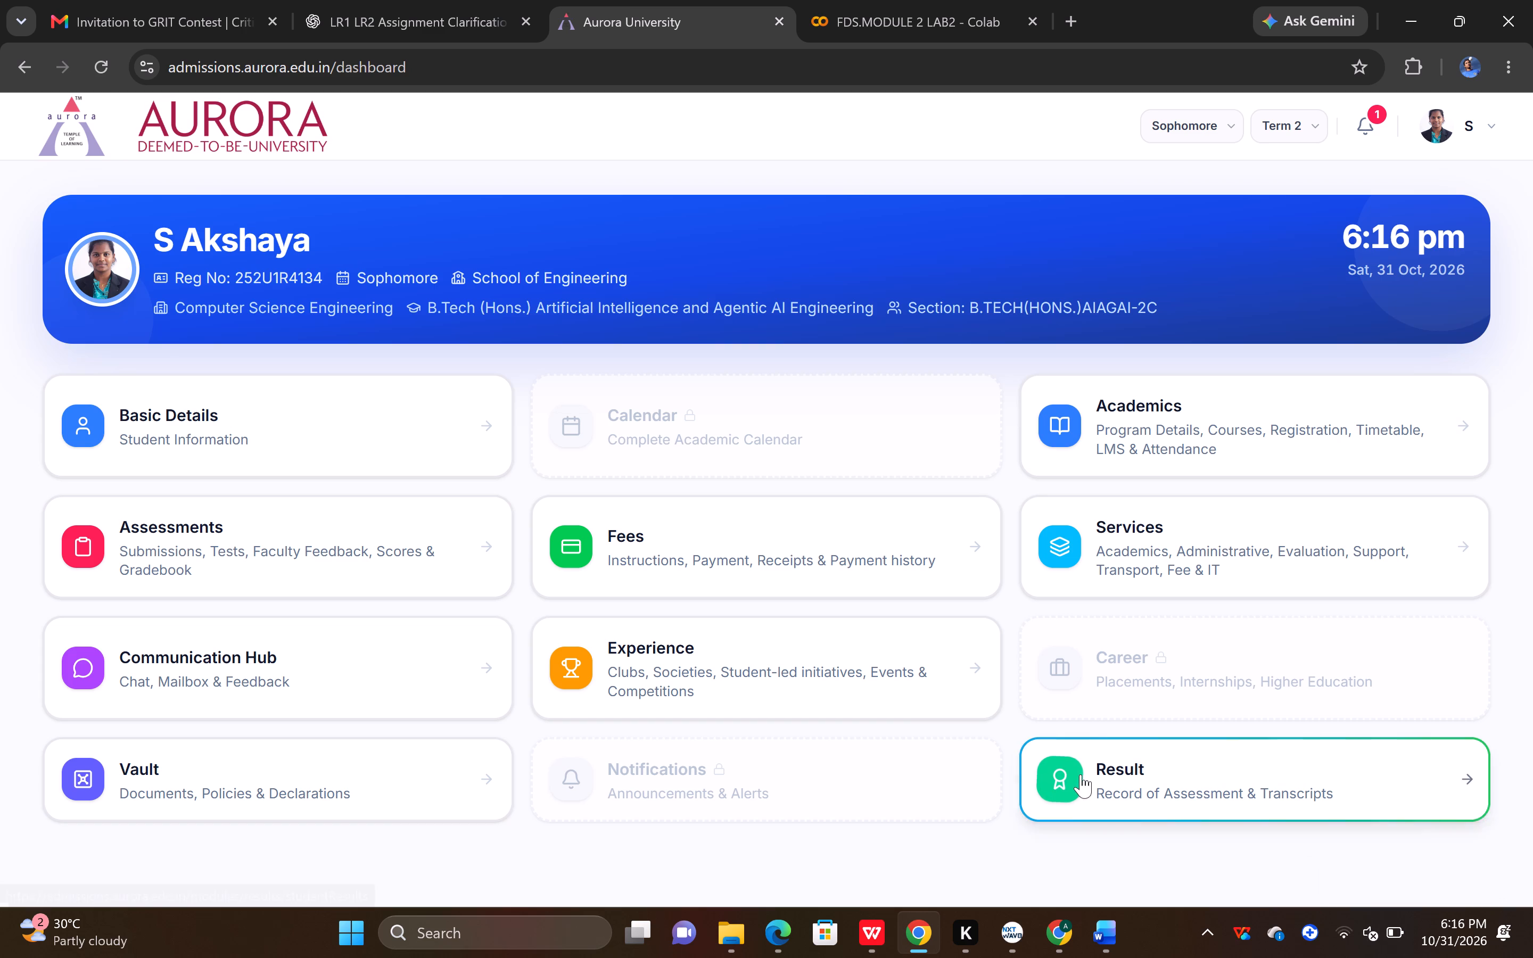
Open the attendance records in Academics and review the subject-wise attendance for the current term.
{"action": "left_click", "coordinate": [1181, 424]}
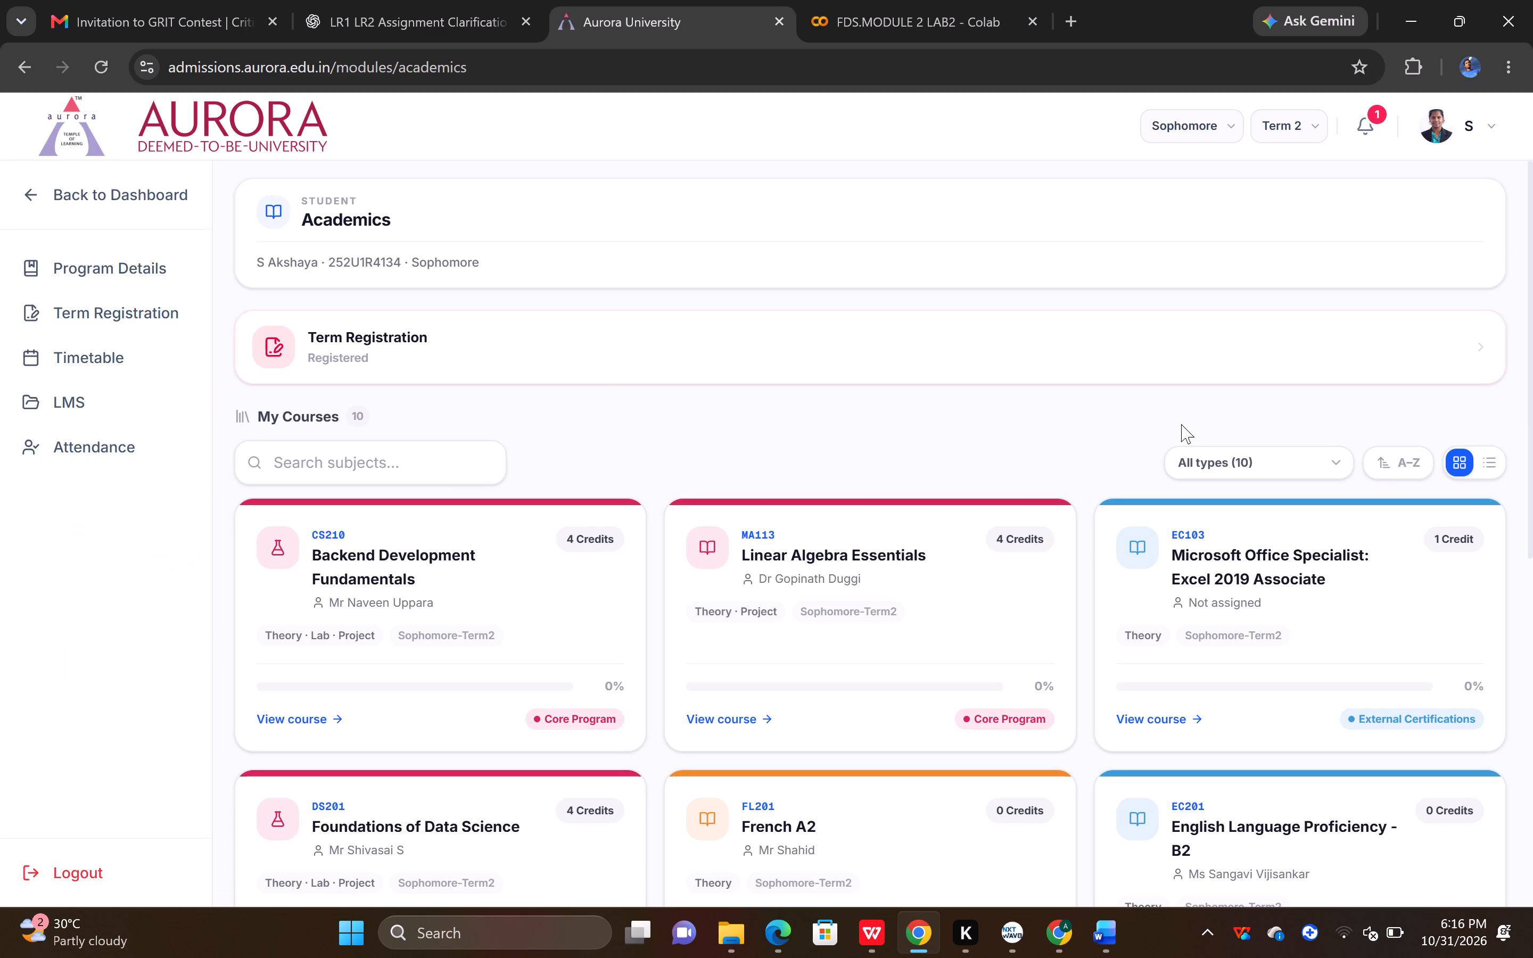
{"action": "left_click", "coordinate": [131, 456]}
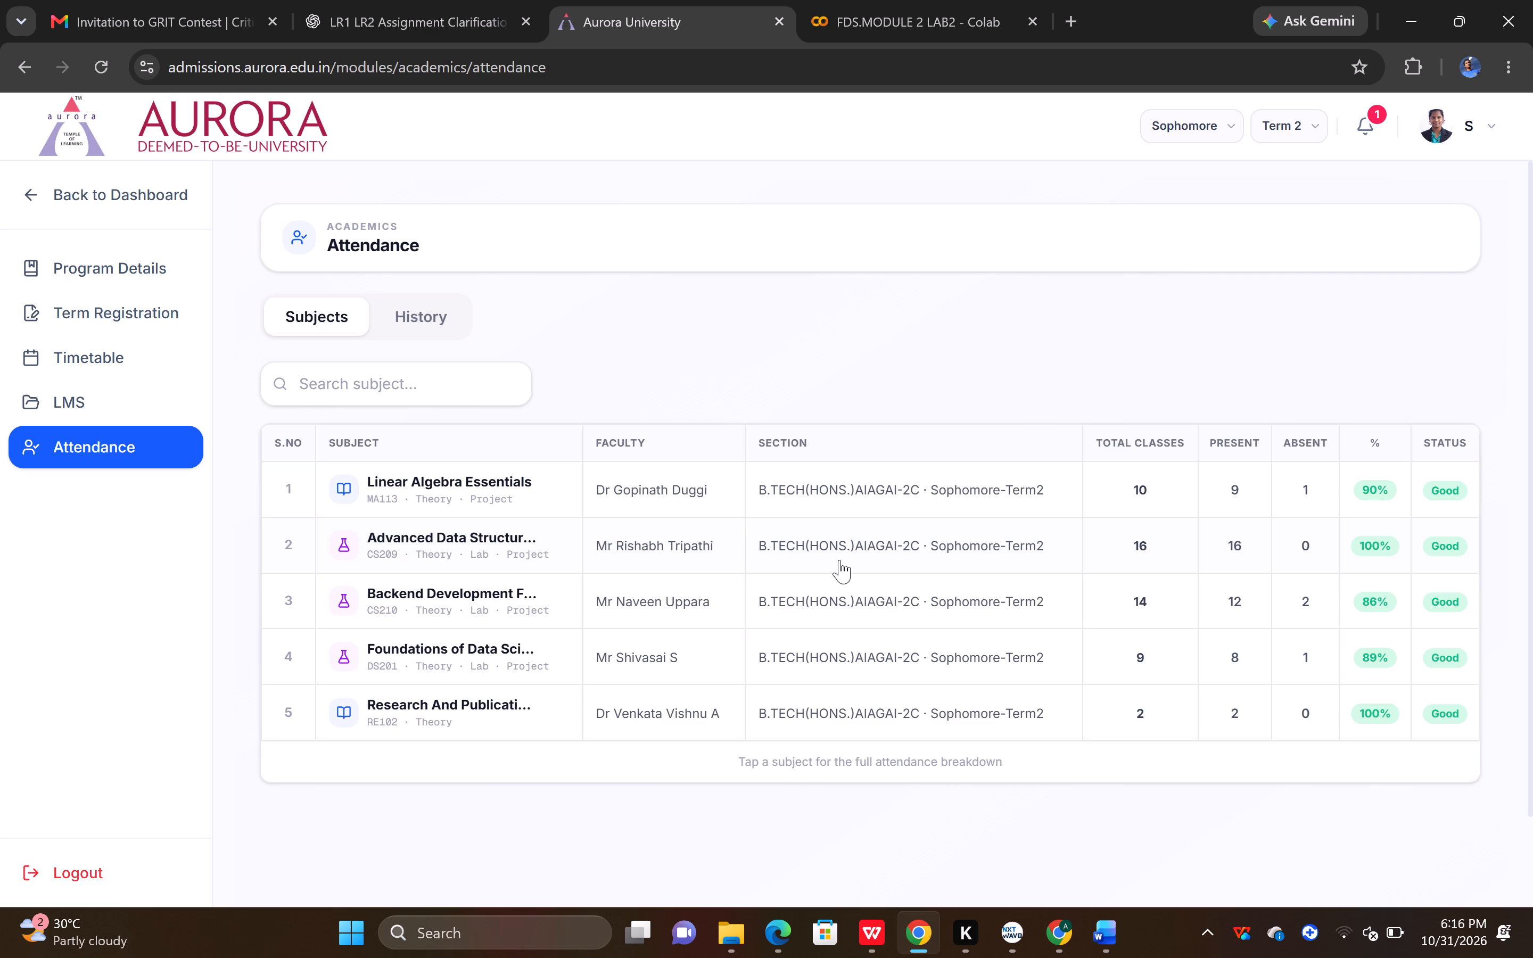
{"action": "scroll", "coordinate": [780, 570], "scroll_direction": "up", "scroll_amount": 1}
Examine the session-by-session attendance breakdown for Linear Algebra Essentials, and return to the list of subjects.
{"action": "left_click", "coordinate": [1313, 497]}
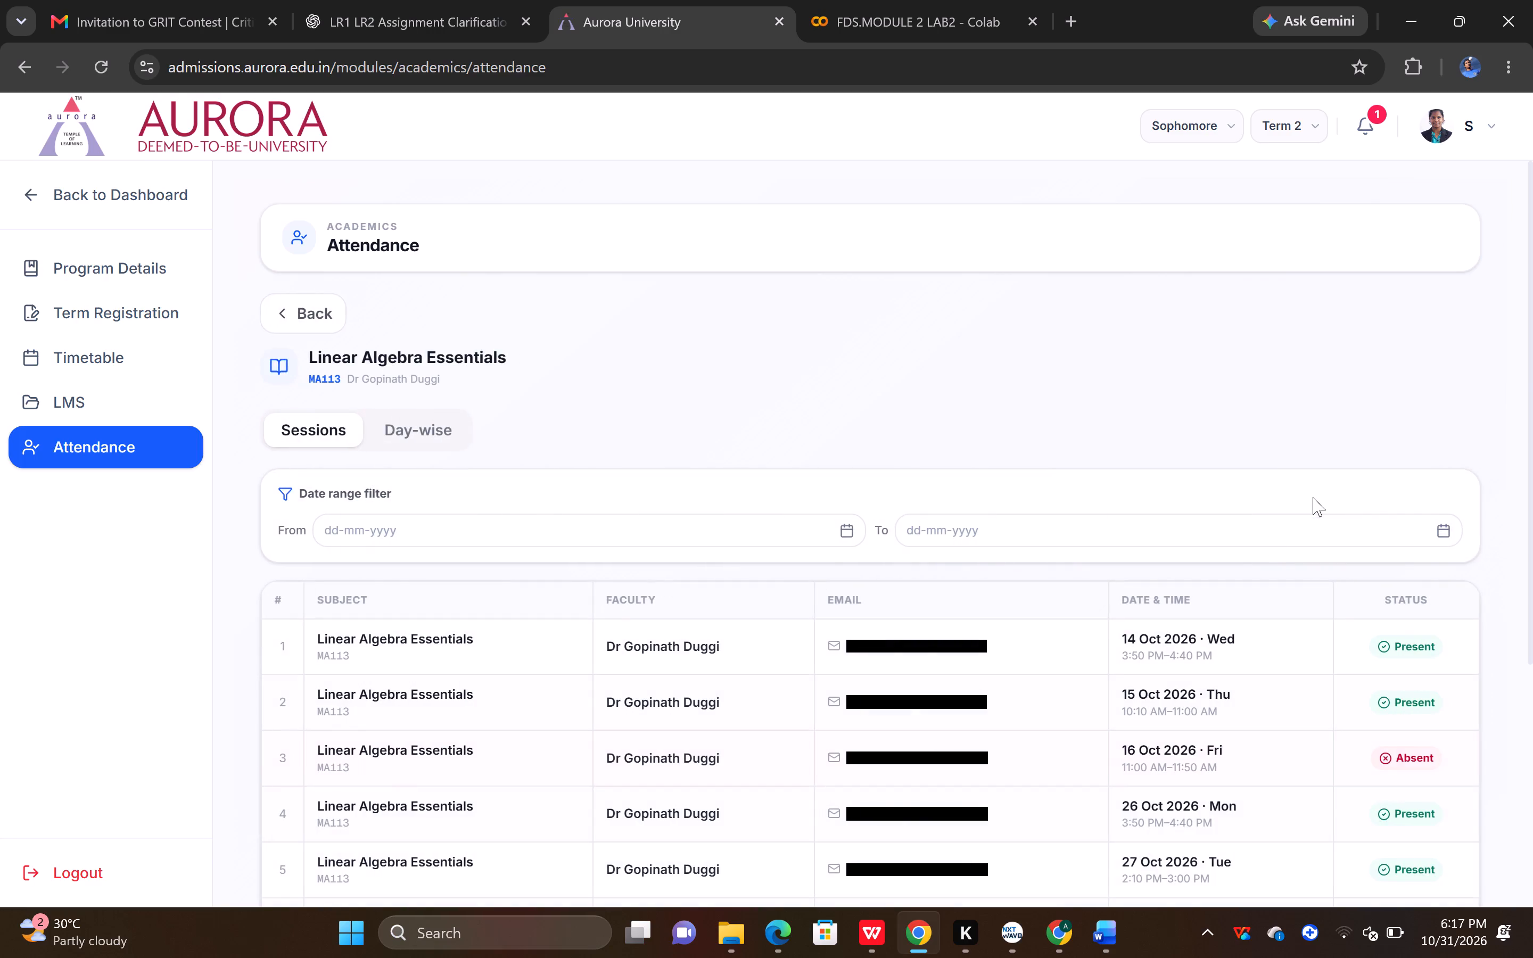
{"action": "scroll", "coordinate": [1115, 675], "scroll_direction": "down", "scroll_amount": 5}
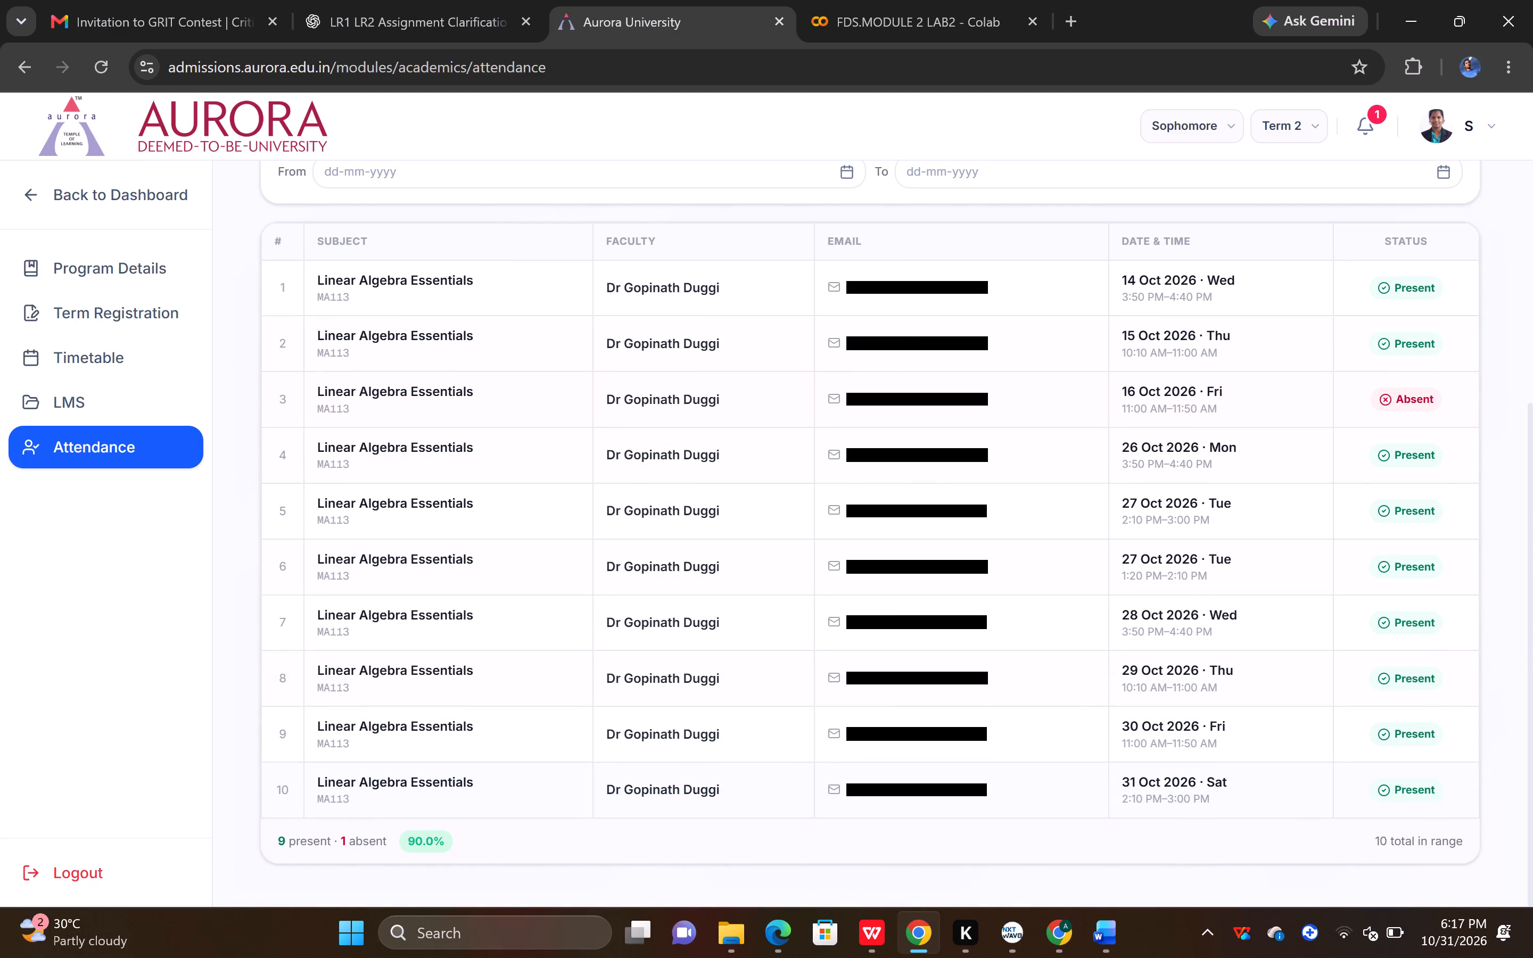
{"action": "scroll", "coordinate": [1161, 633], "scroll_direction": "down", "scroll_amount": 3}
{"action": "scroll", "coordinate": [1056, 604], "scroll_direction": "up", "scroll_amount": 3}
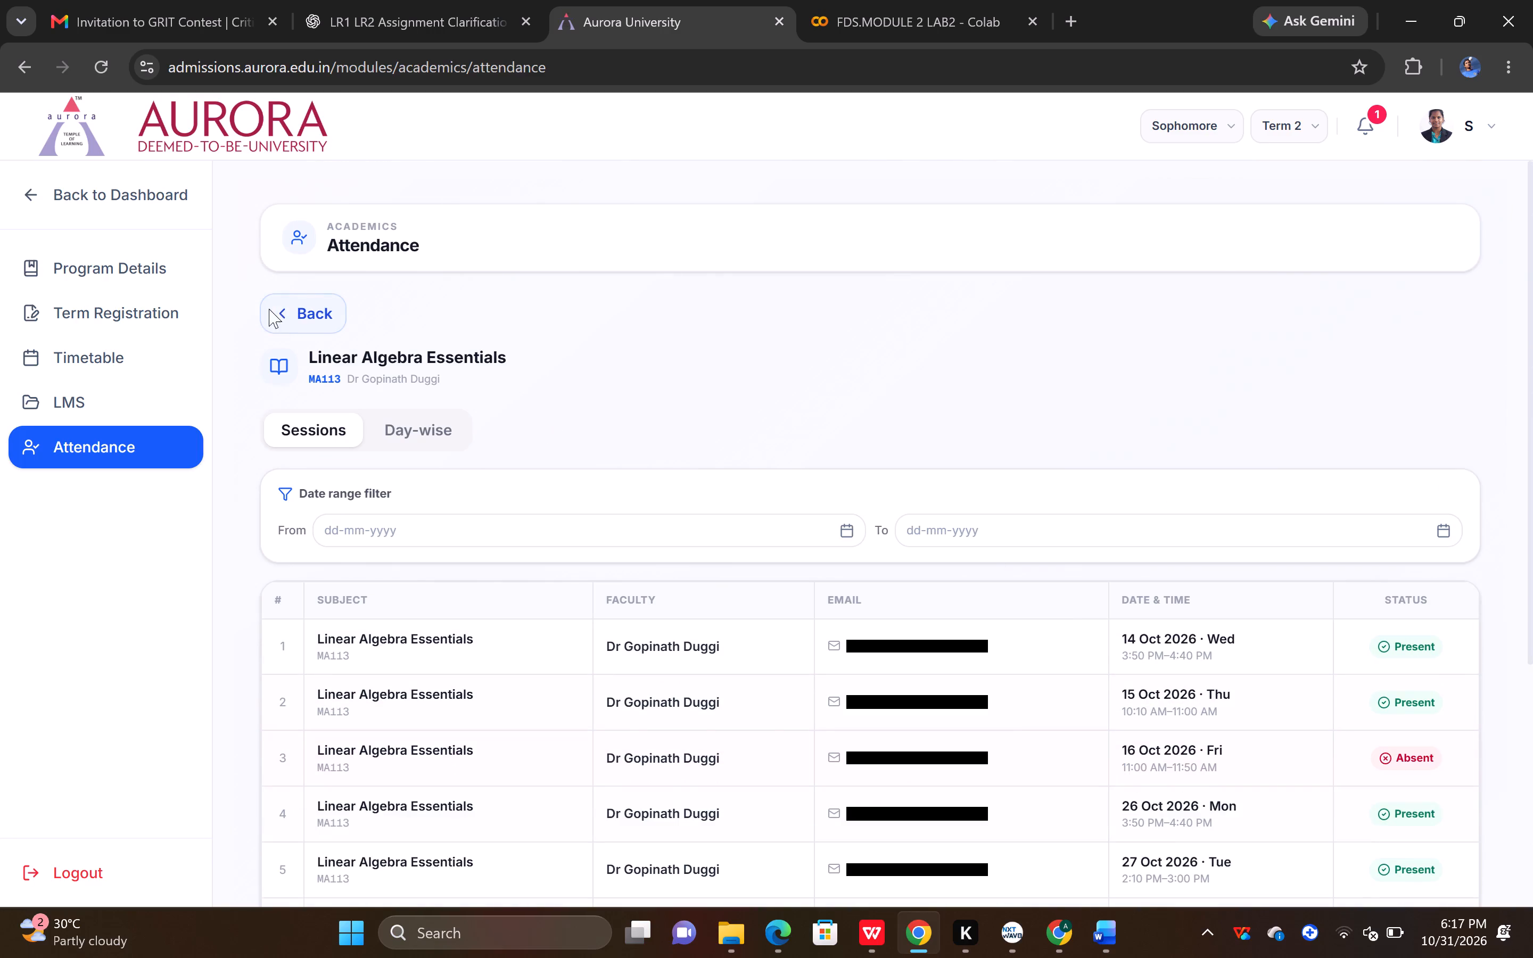
{"action": "left_click", "coordinate": [283, 318]}
{"action": "scroll", "coordinate": [988, 648], "scroll_direction": "down", "scroll_amount": 2}
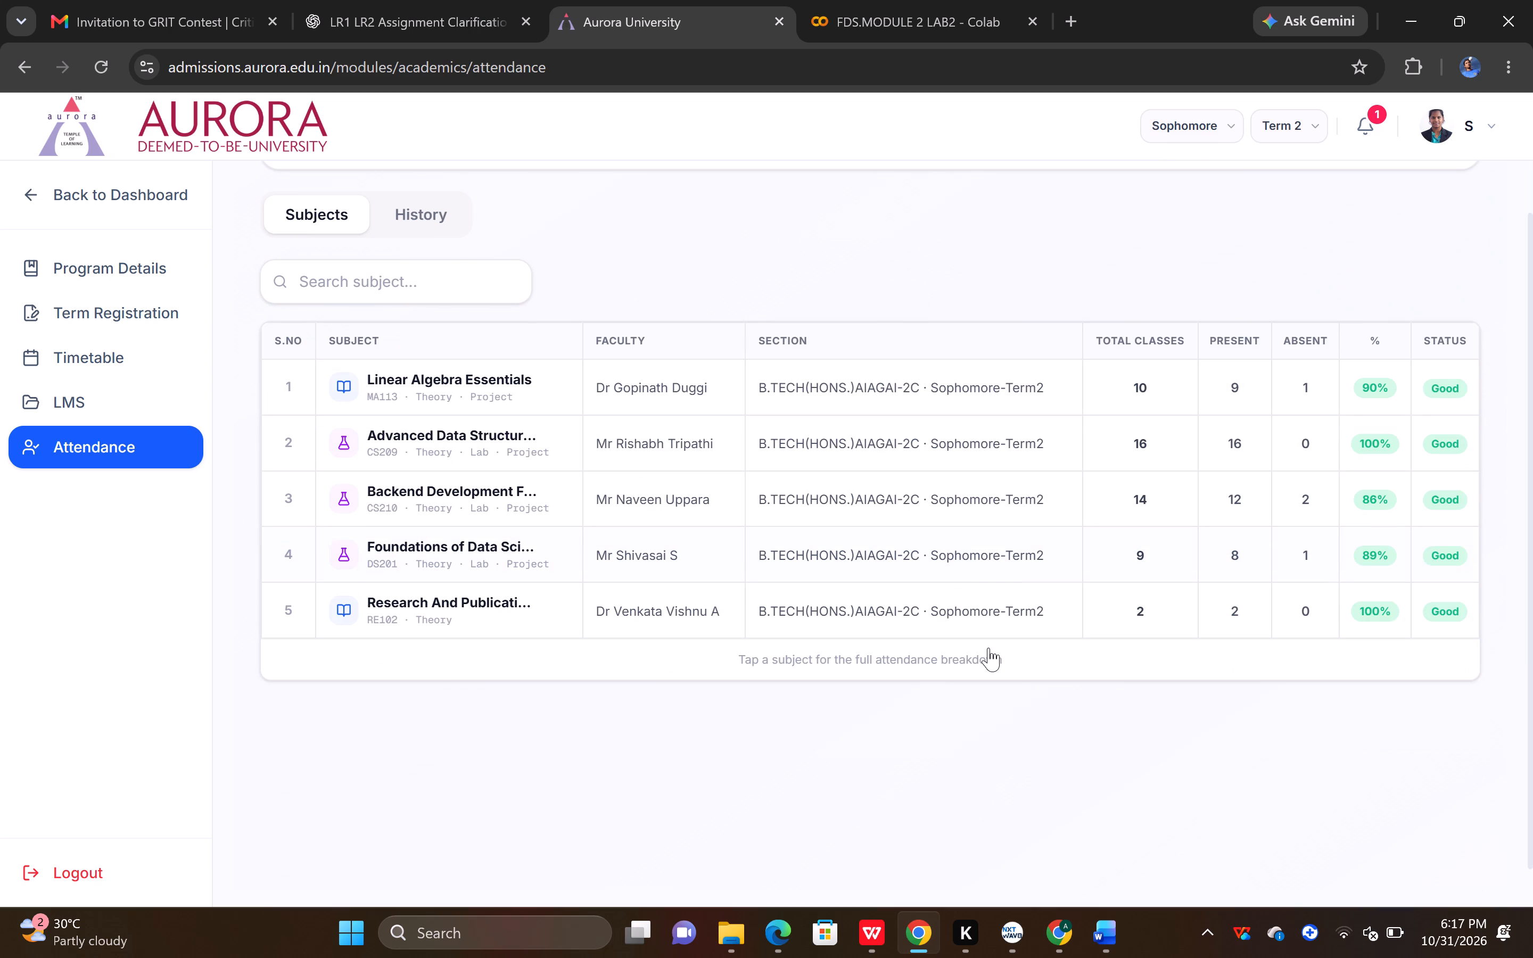
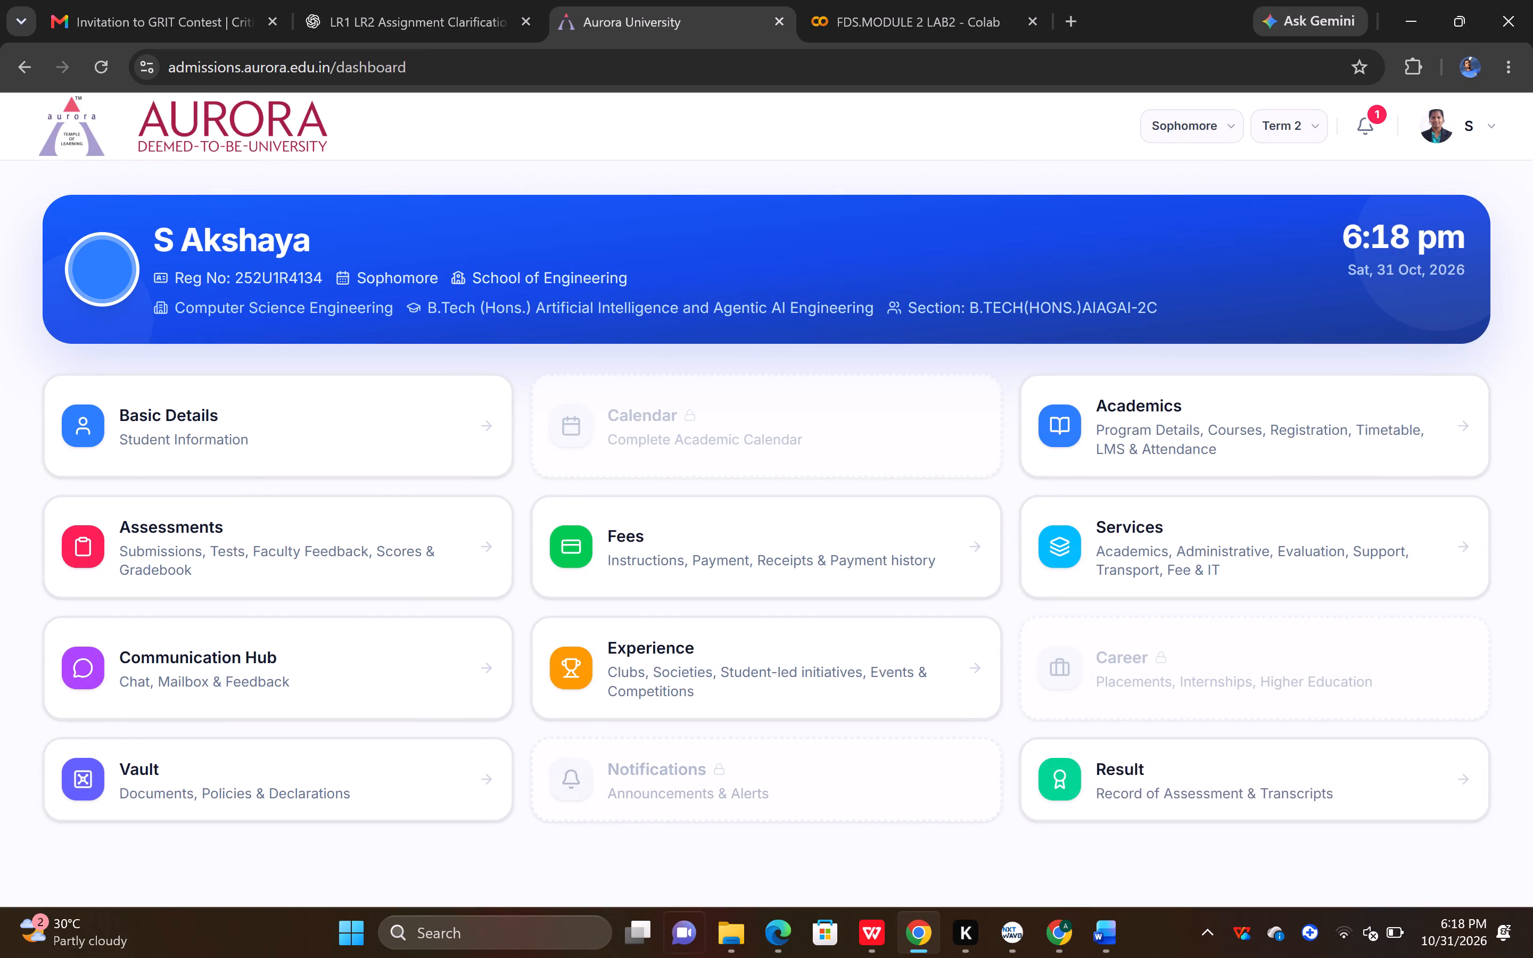
Search the computer for the WhatsApp app using "w".
{"action": "left_click", "coordinate": [497, 930]}
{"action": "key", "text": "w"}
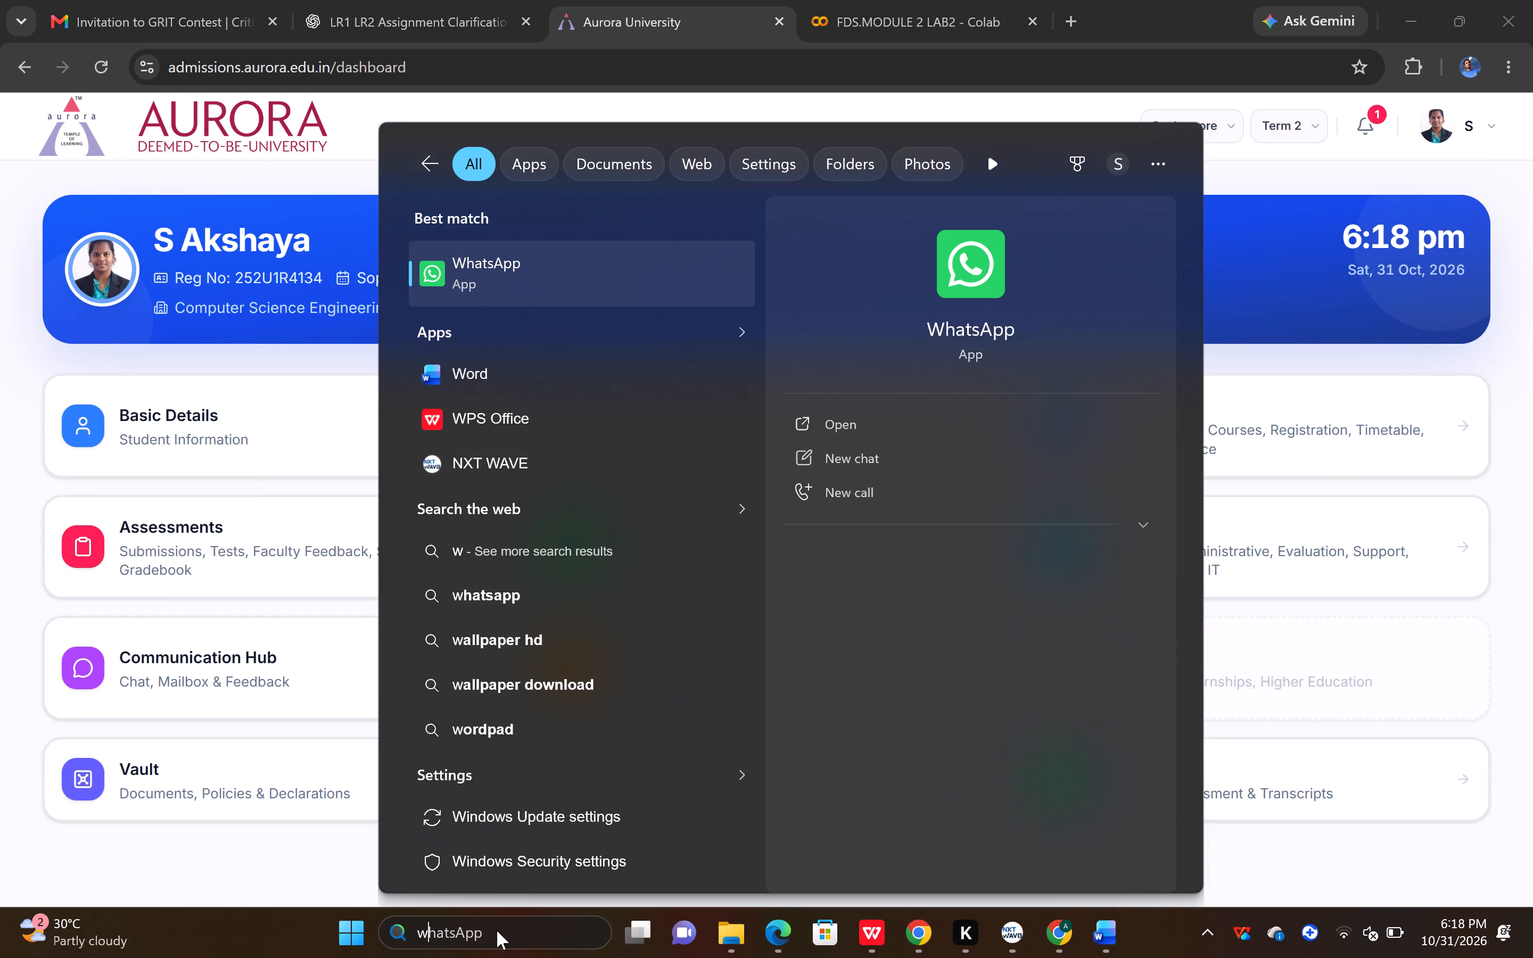
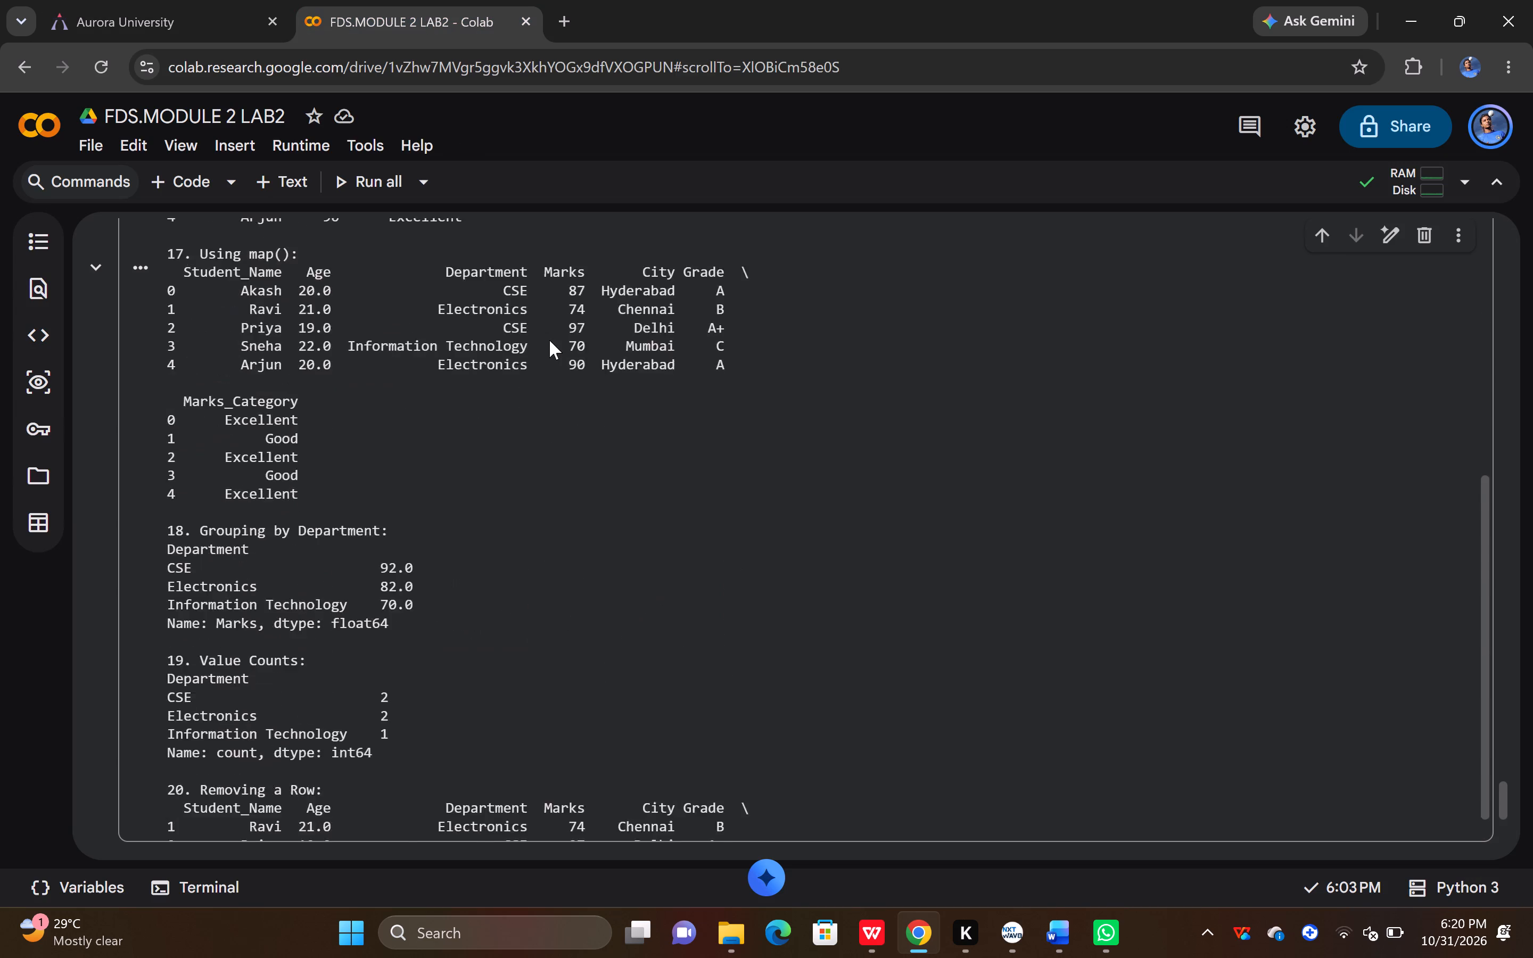
Close the FDS.MODULE 2 LAB2 Colab notebook, leaving the Aurora University portal open.
{"action": "scroll", "coordinate": [549, 340], "scroll_direction": "up", "scroll_amount": 1}
{"action": "left_click", "coordinate": [528, 26]}
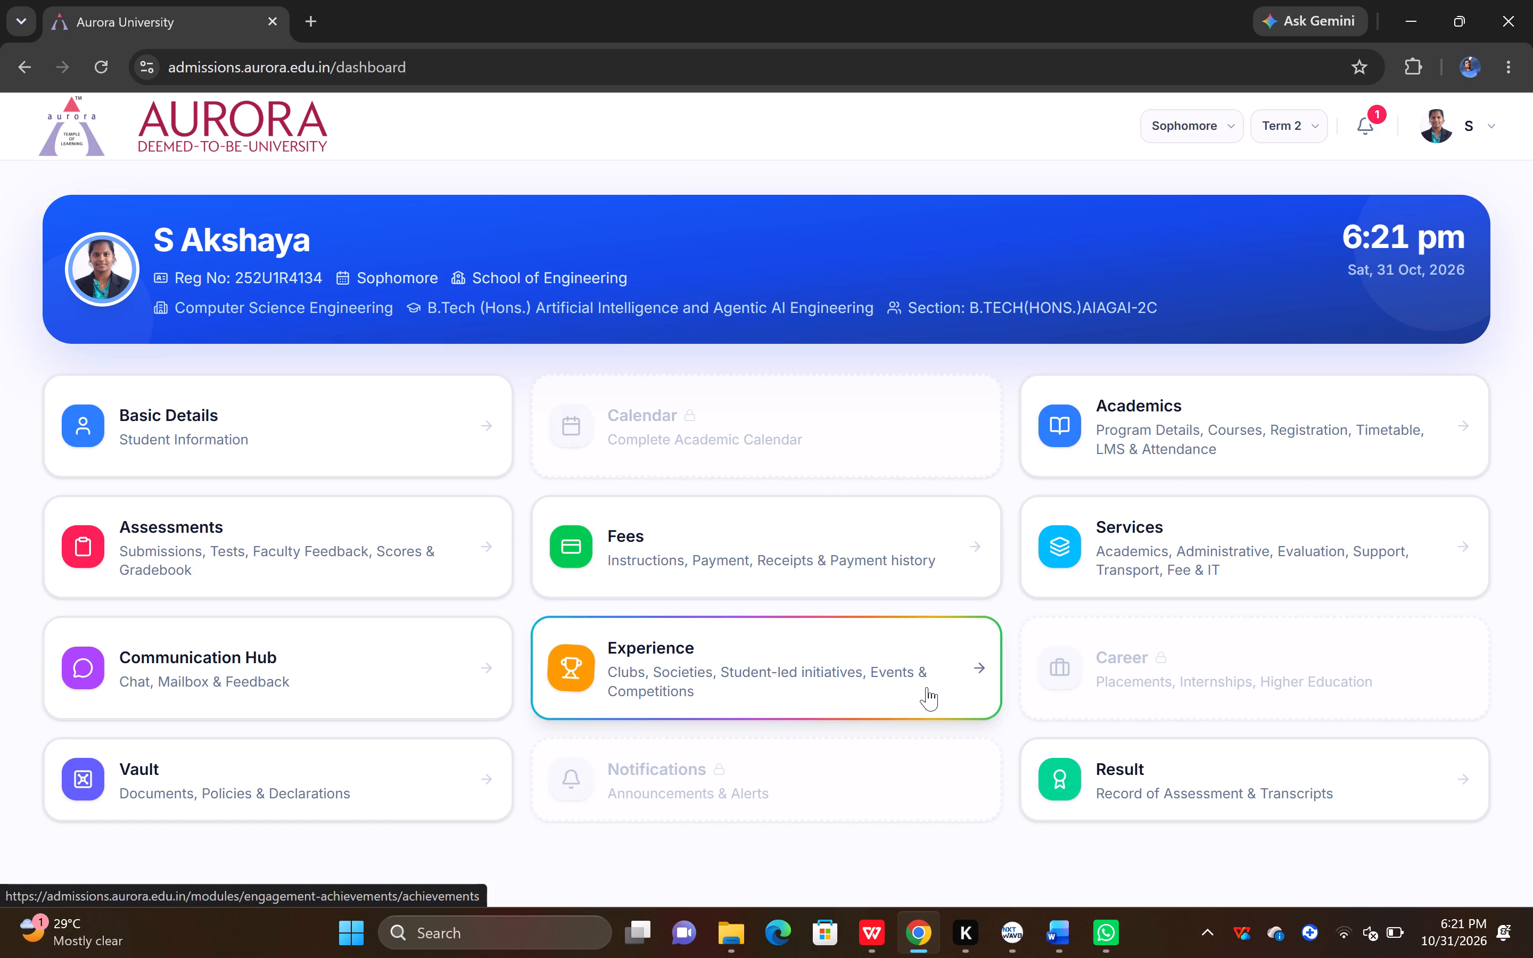
Open the Result section, review the term-wise transcript list and grade scale, and return to the student dashboard.
{"action": "left_click", "coordinate": [1257, 780]}
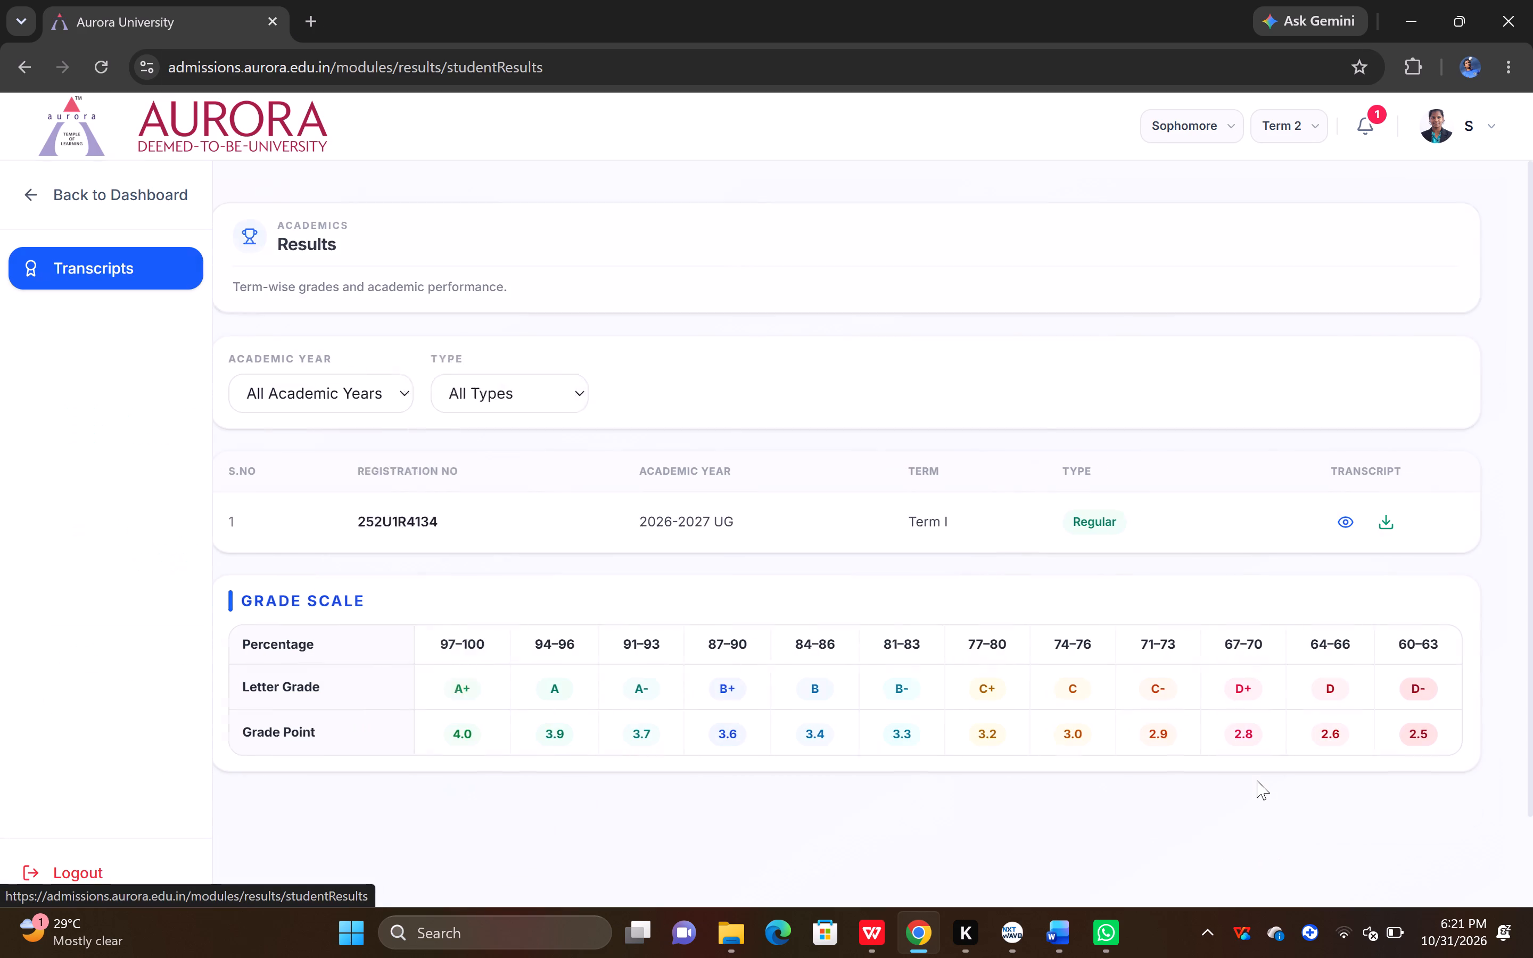
{"action": "scroll", "coordinate": [1013, 625], "scroll_direction": "up", "scroll_amount": 2}
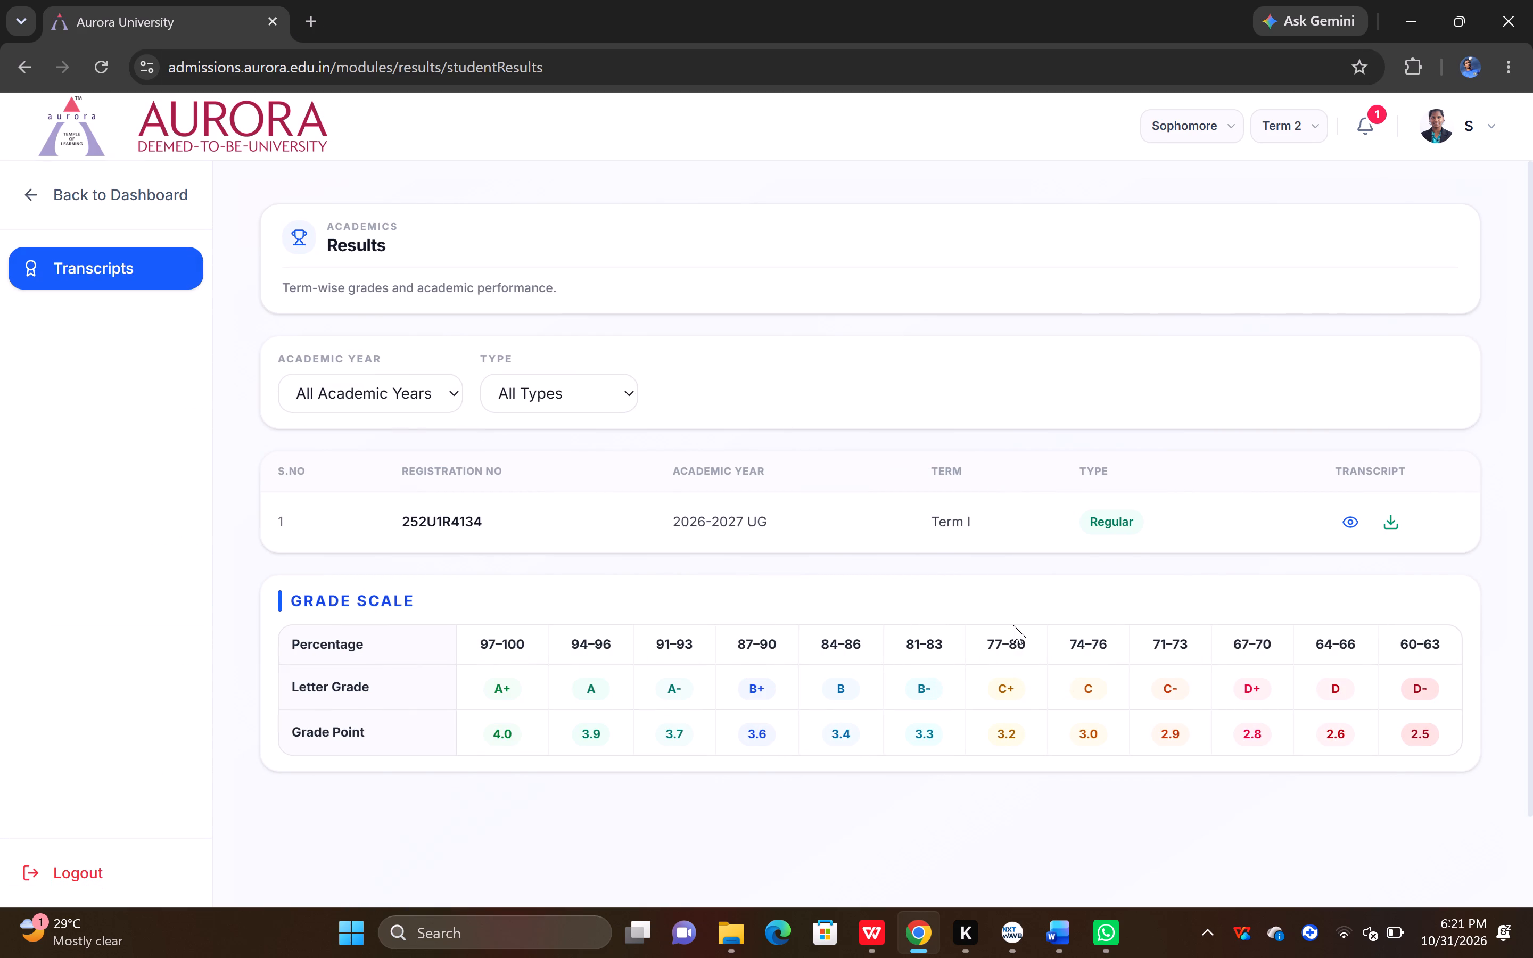
{"action": "scroll", "coordinate": [1013, 625], "scroll_direction": "up", "scroll_amount": 2}
{"action": "scroll", "coordinate": [1013, 625], "scroll_direction": "down", "scroll_amount": 1}
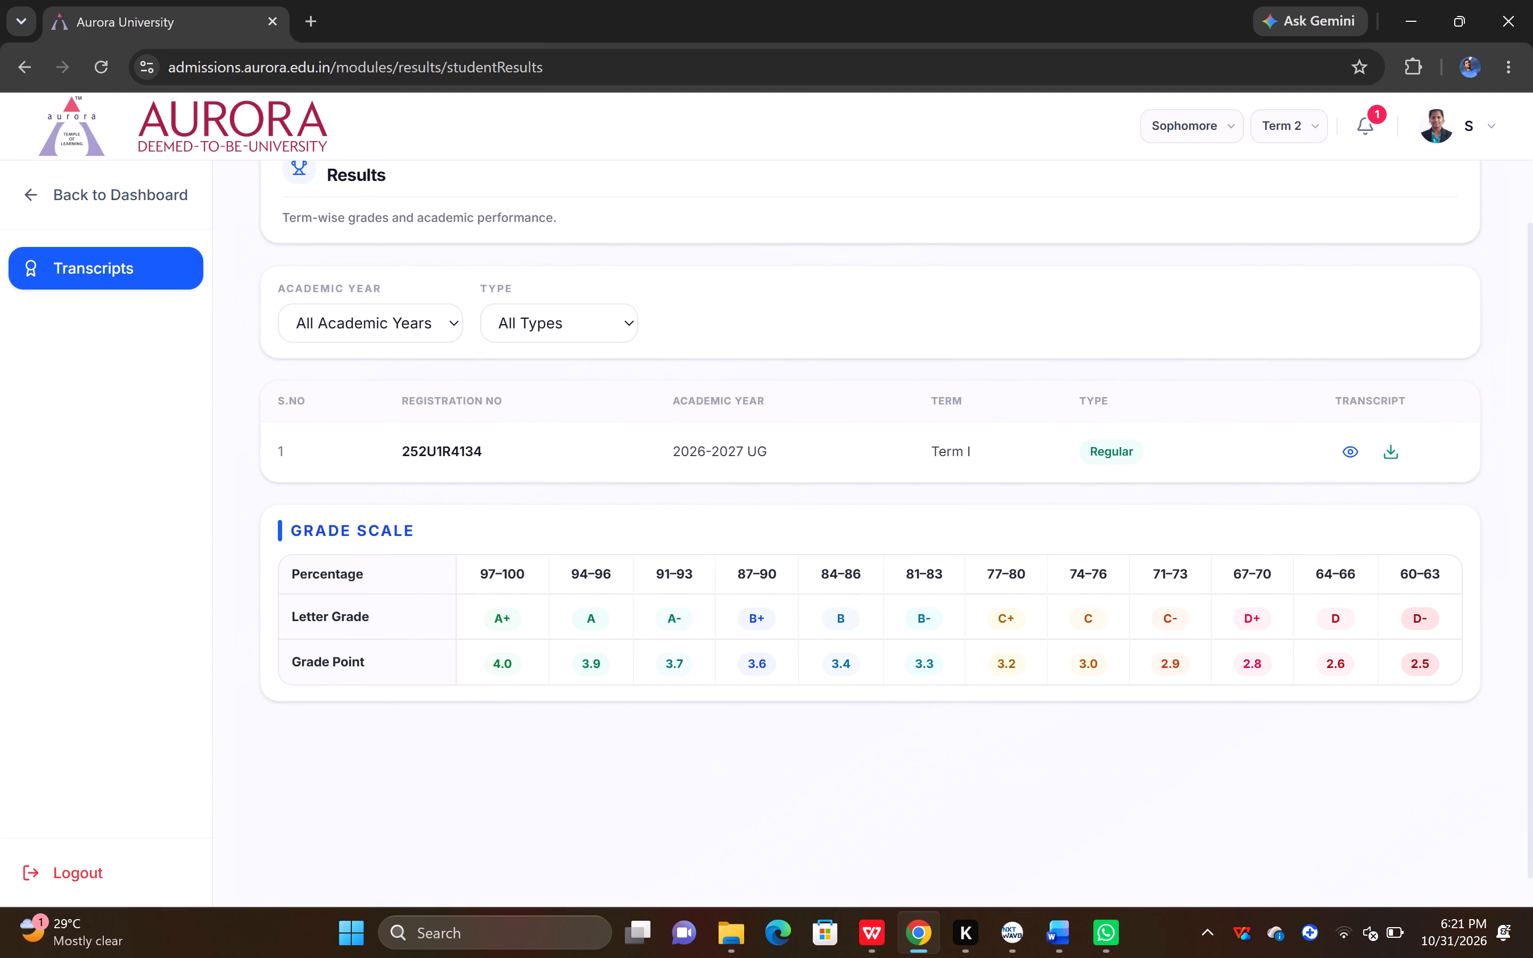
{"action": "scroll", "coordinate": [1013, 625], "scroll_direction": "up", "scroll_amount": 3}
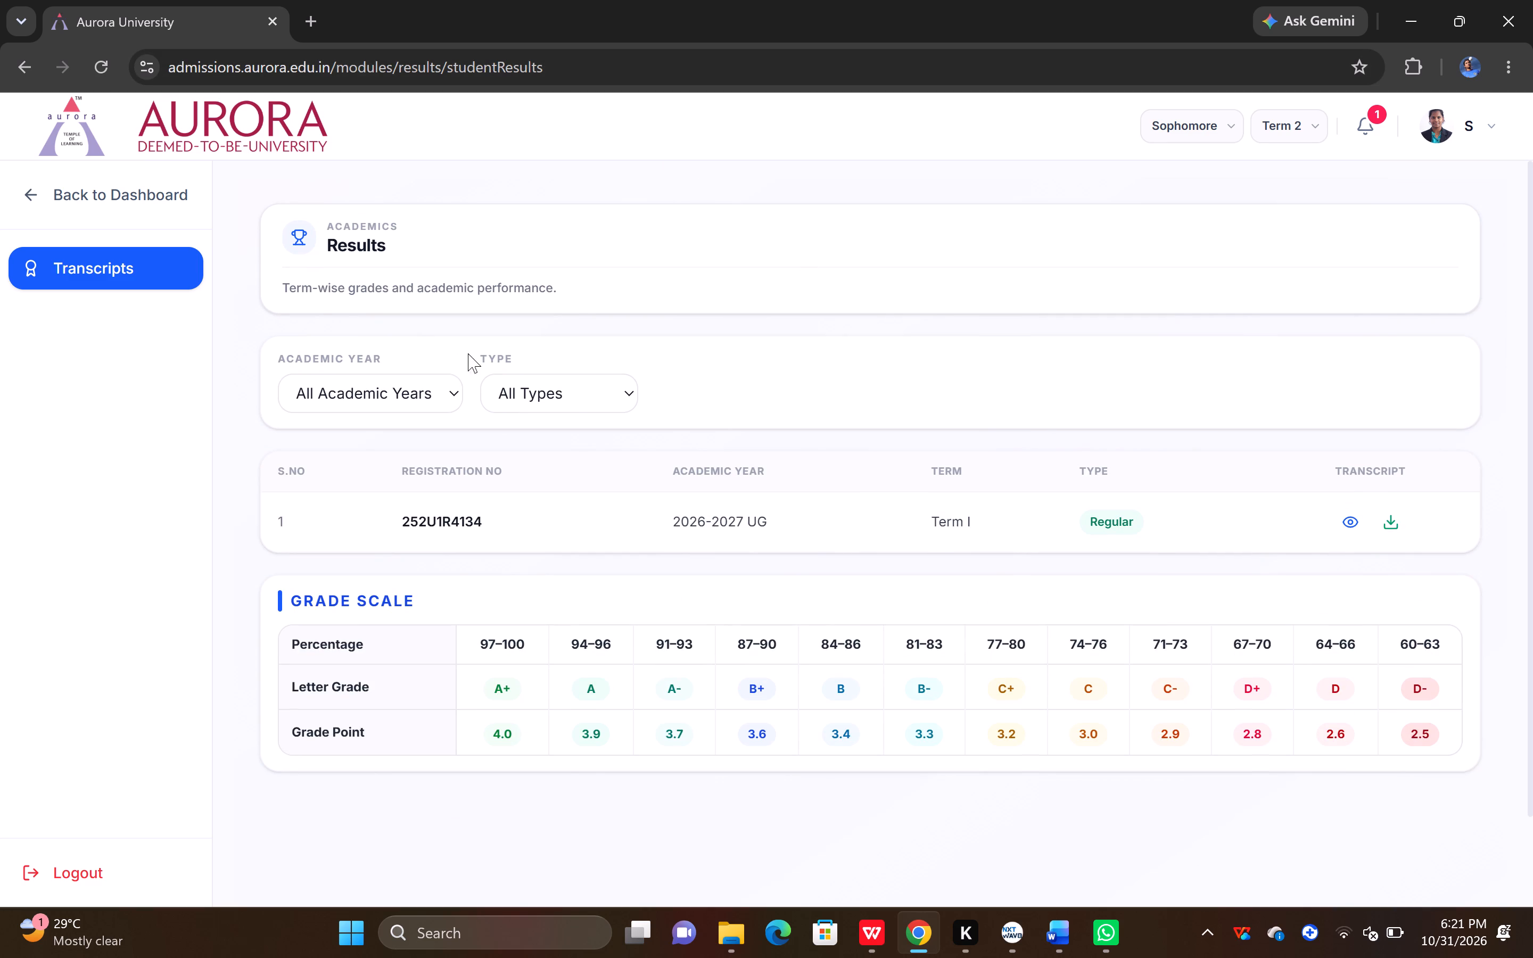
{"action": "left_click", "coordinate": [153, 188]}
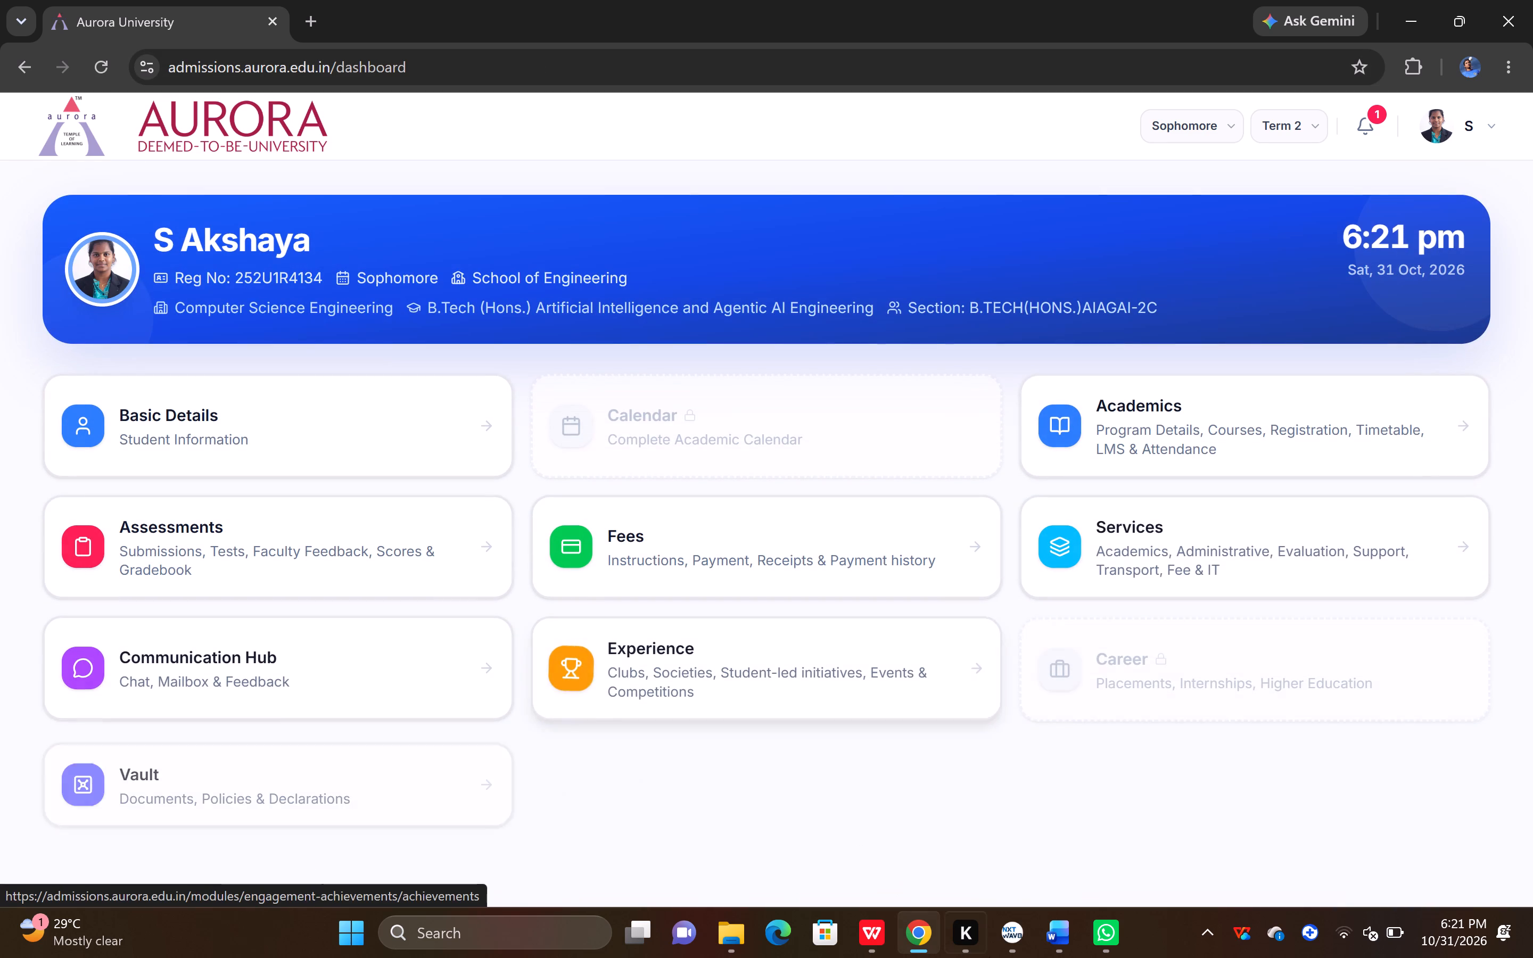
Switch to the NxtWave app showing the Curriculum page and close it.
{"action": "left_click", "coordinate": [1016, 848]}
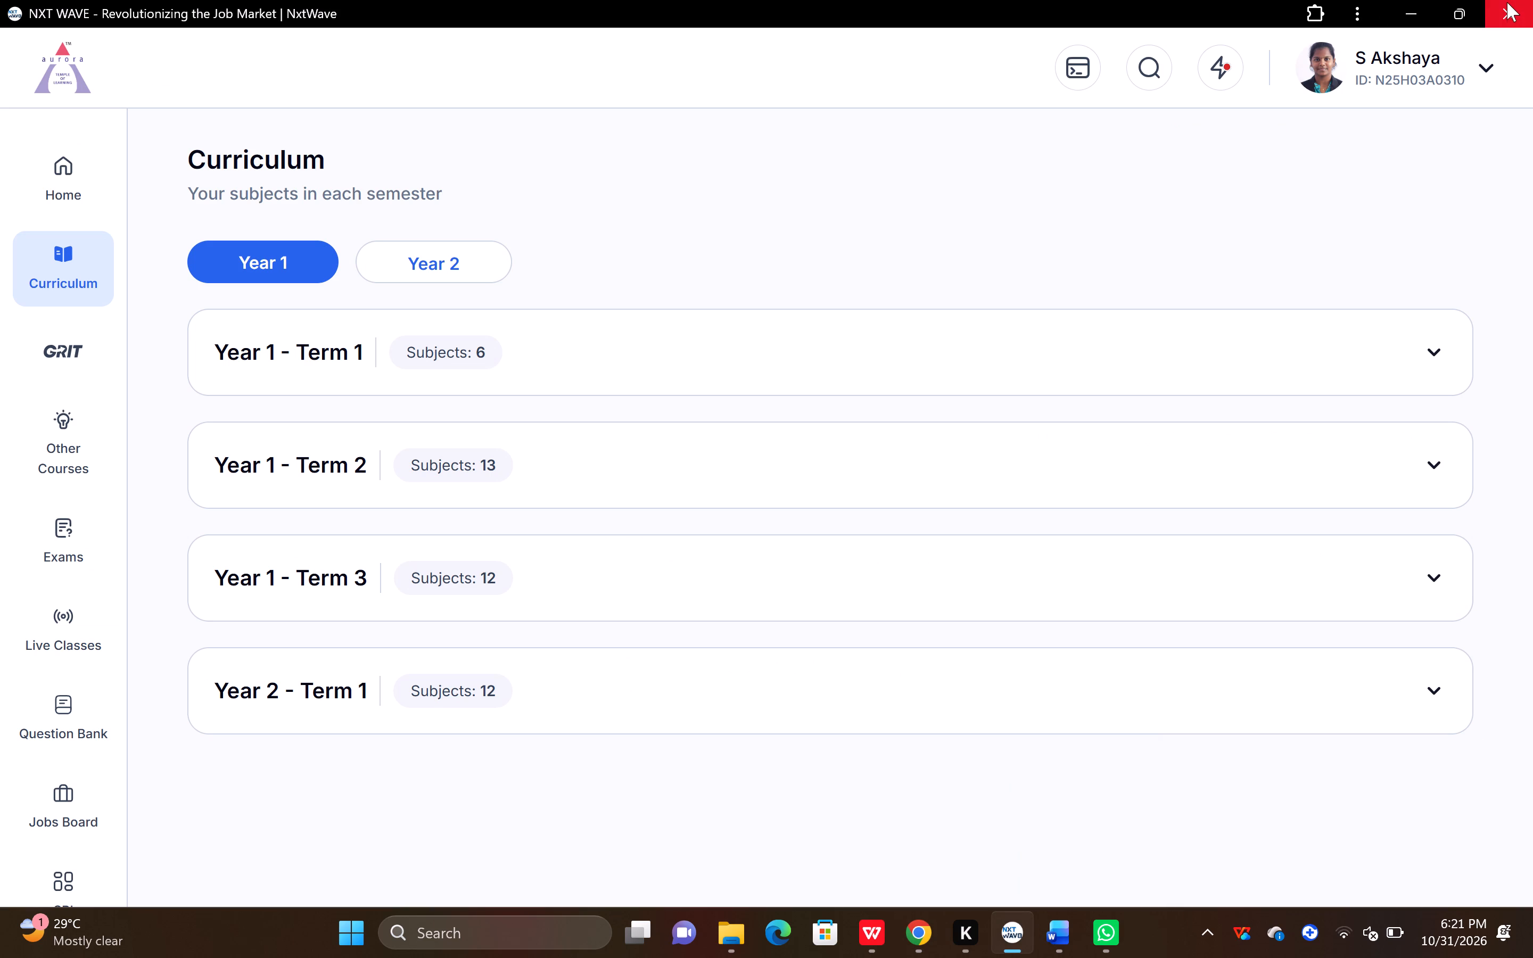
{"action": "left_click", "coordinate": [1507, 5]}
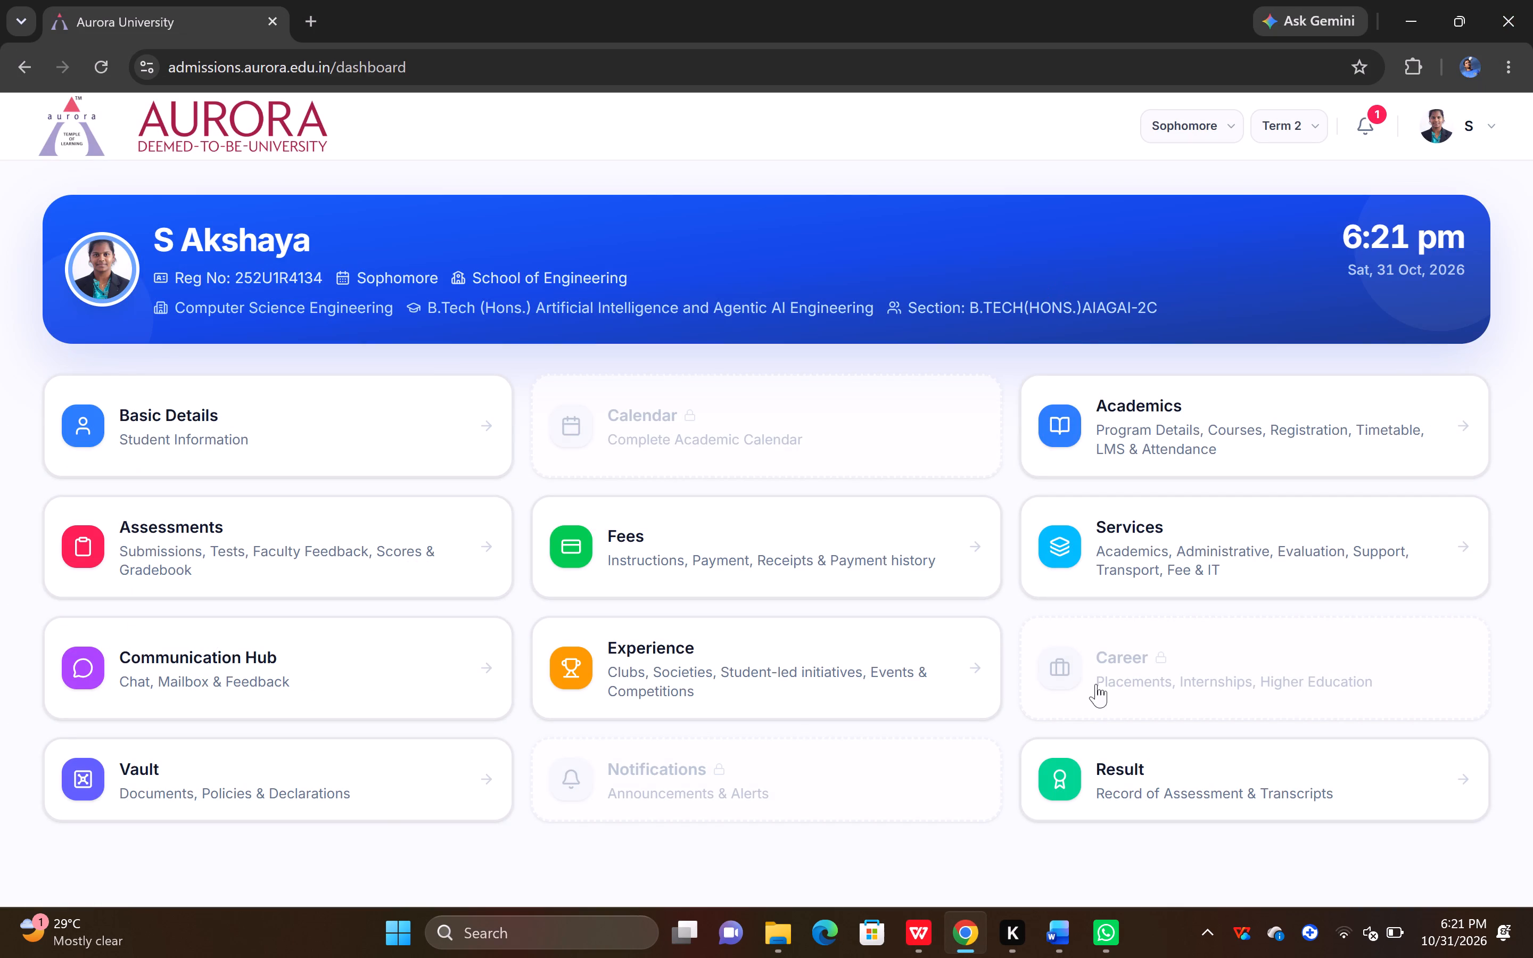
Switch to Word and close the Foundation of Data Science Lab Report - 2 document.
{"action": "left_click", "coordinate": [1065, 849]}
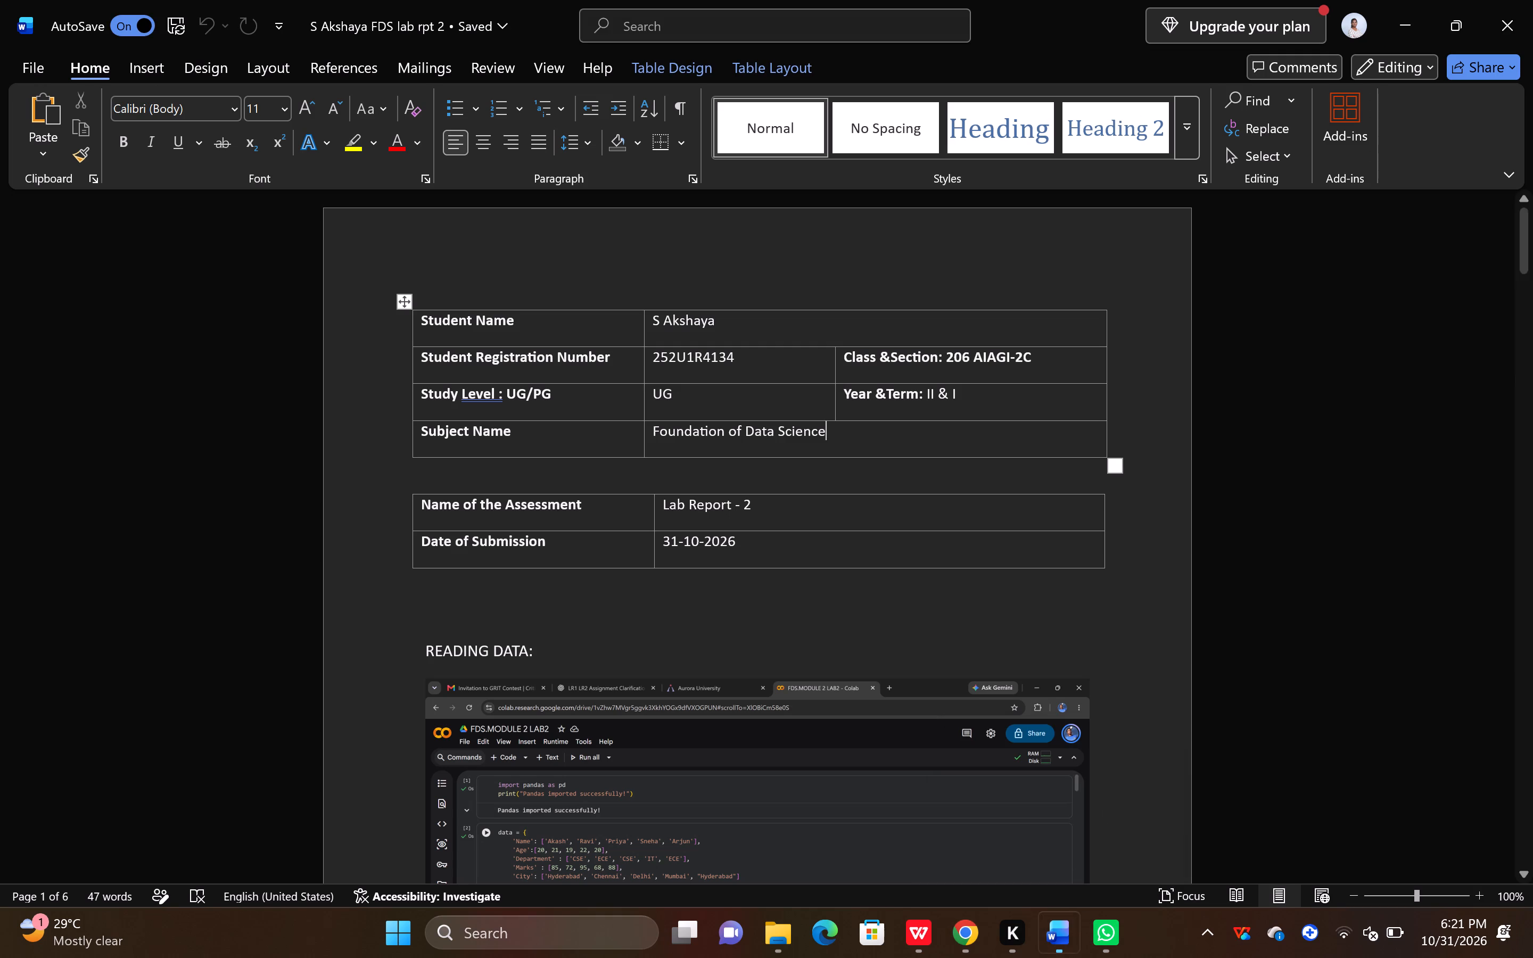
{"action": "left_click", "coordinate": [1532, 11]}
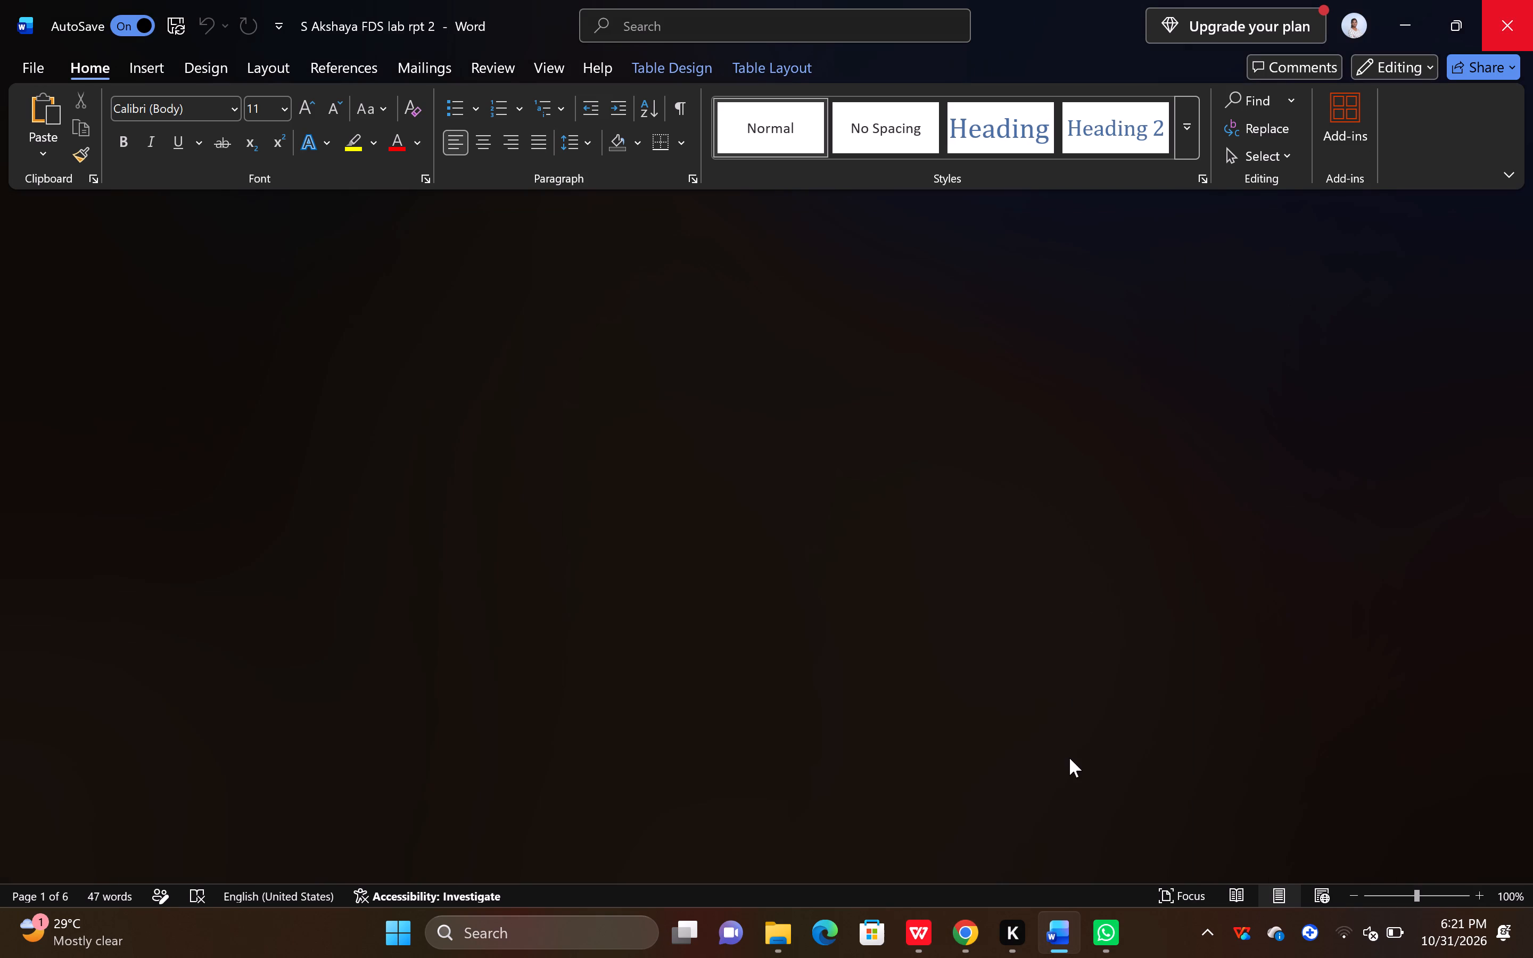